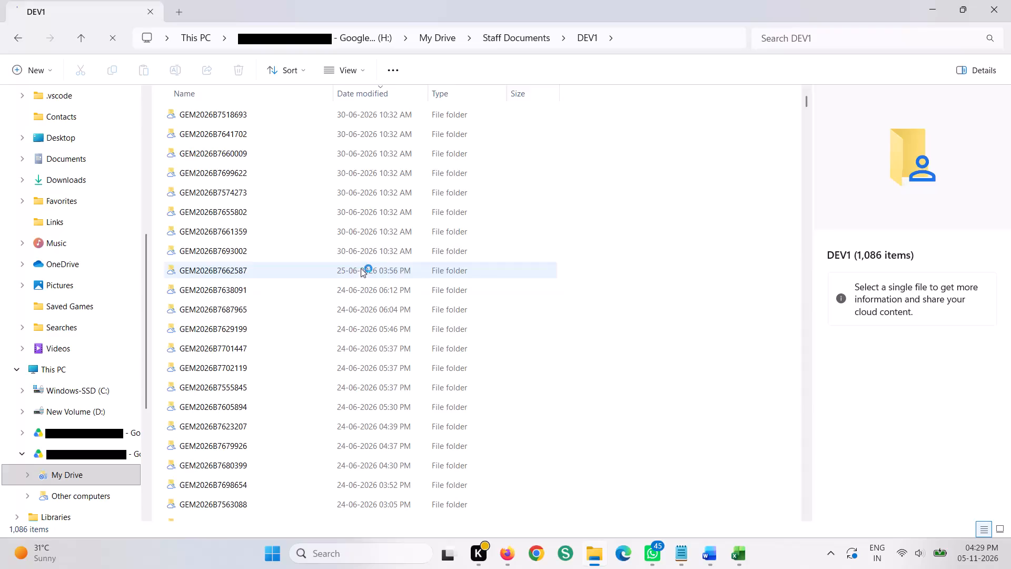
Copy the Drive link of folder GEM2026B8240731 and insert it as a file chip in row 321's Other Comment cell.
scroll(242, 168, "up", 1)
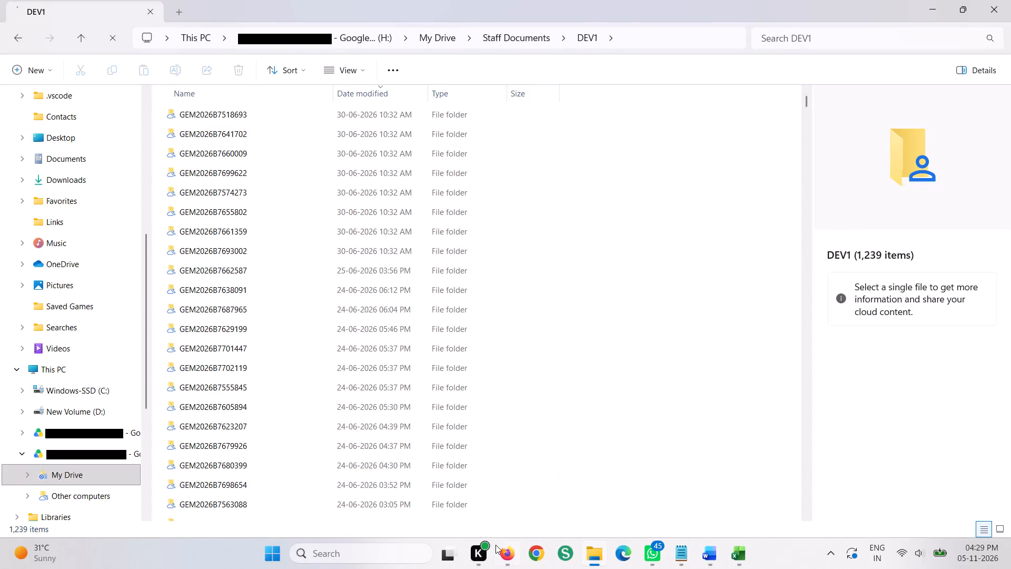
left_click(504, 554)
left_click(171, 20)
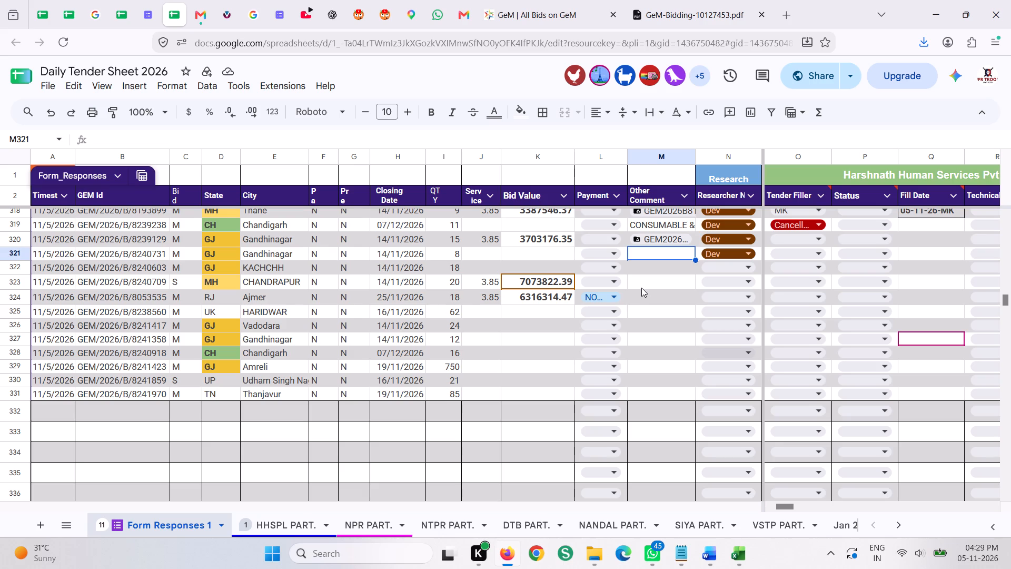
left_click(586, 557)
scroll(281, 202, "up", 6)
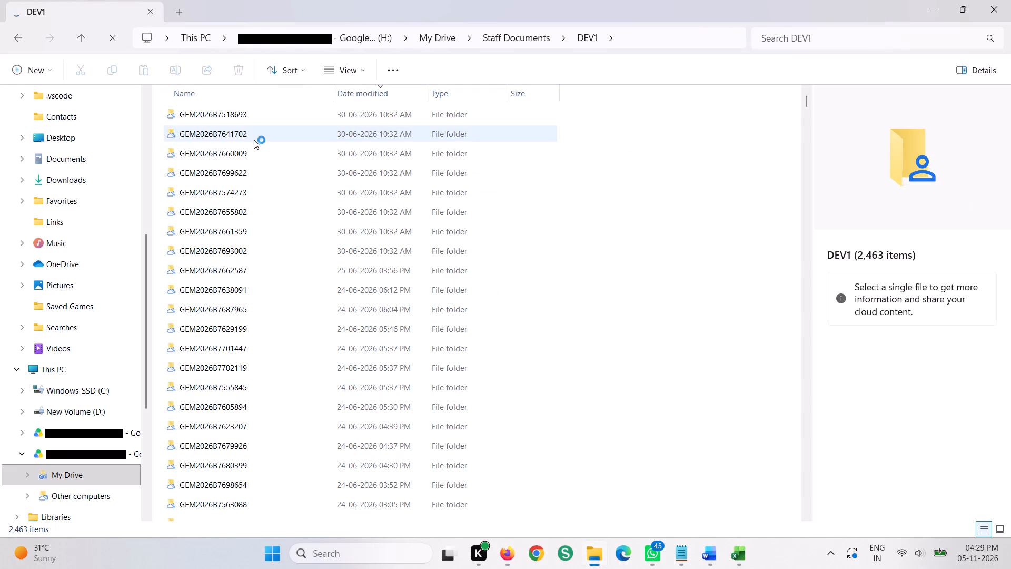
key("alt+Tab")
key("alt+Tab")
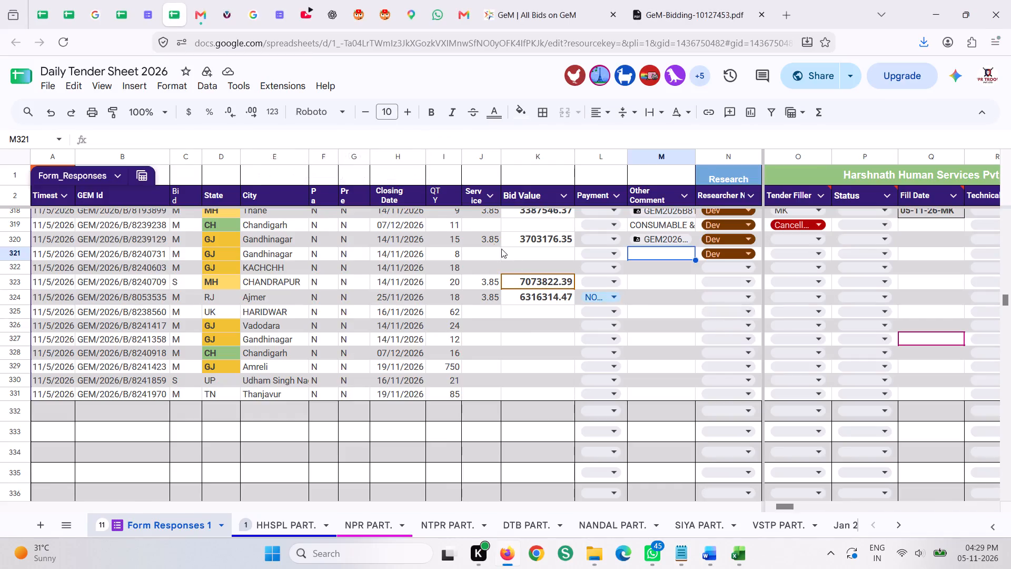
scroll(263, 138, "up", 2)
right_click(236, 114)
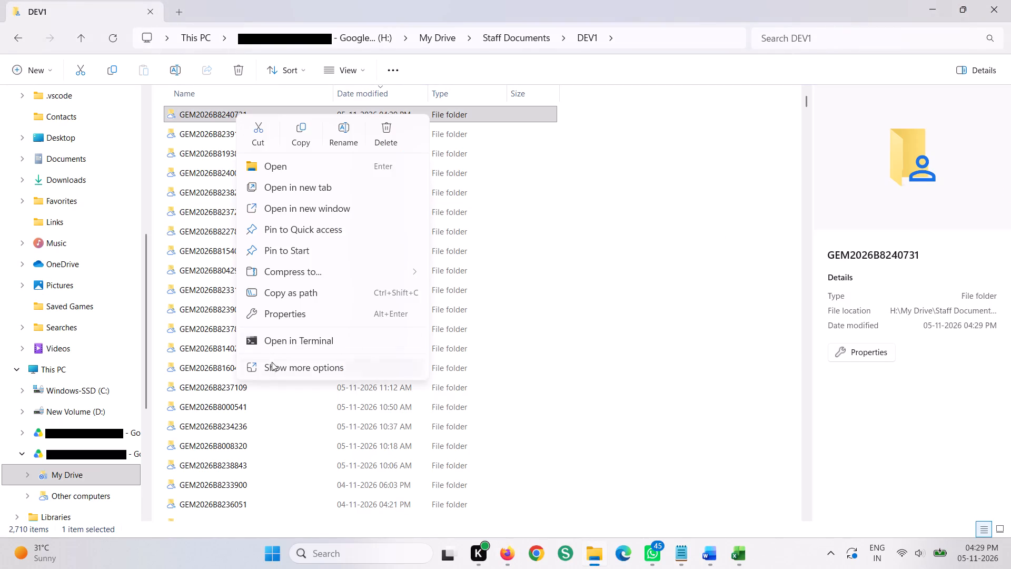
left_click(272, 371)
left_click(272, 251)
key("alt+Tab")
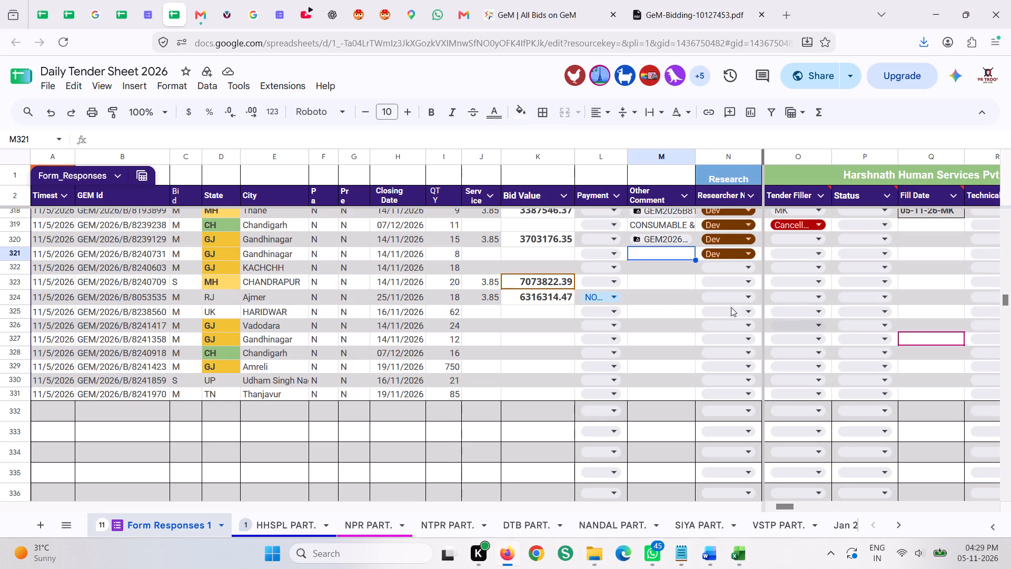
double_click(665, 253)
key("ctrl+v")
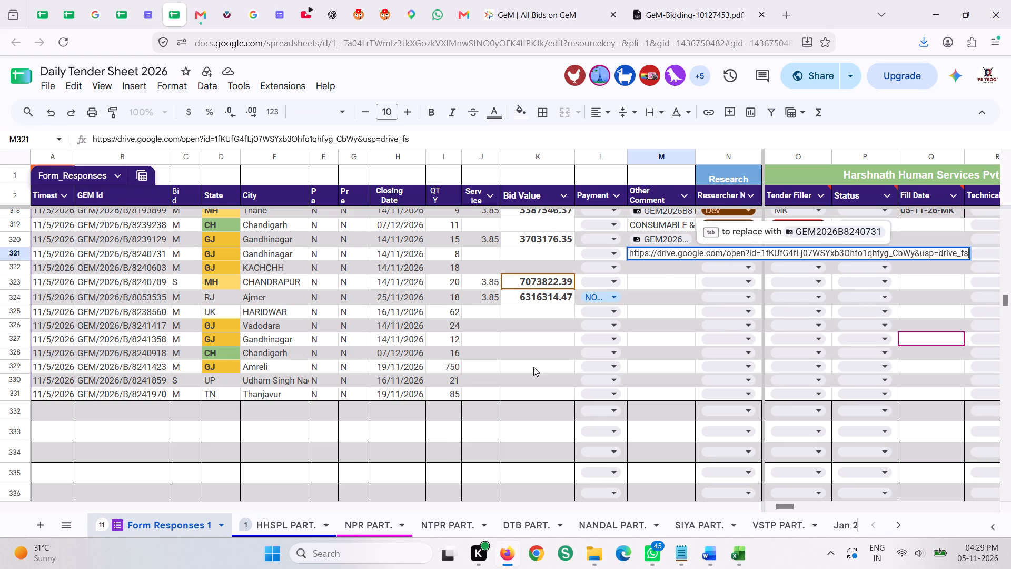
key("Tab")
left_click(486, 333)
Set the researcher name for row 322, bid GEM/2026/B/8240603, to Dev.
left_click(713, 267)
left_click(712, 280)
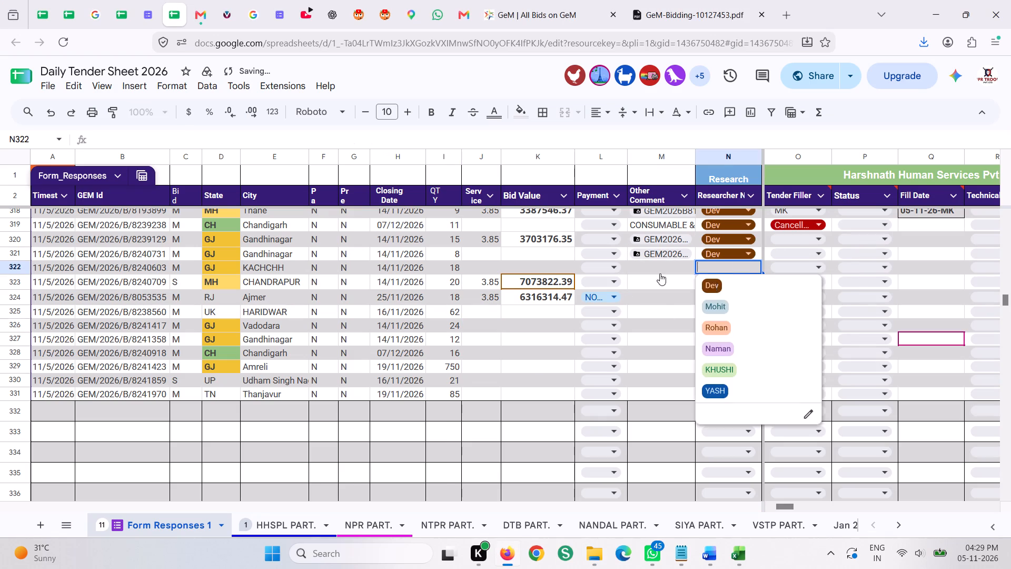
Copy the GeM Id GEM/2026/B/8240603 from row 322 of the tender sheet.
left_click(652, 268)
key("Left")
key("Left")
key("Left")
key("Left")
key("Left")
key("Left")
key("Left")
key("Left")
key("Left")
key("Left")
key("Left")
key("Left")
key("Left")
key("Left")
key("Left")
key("Left")
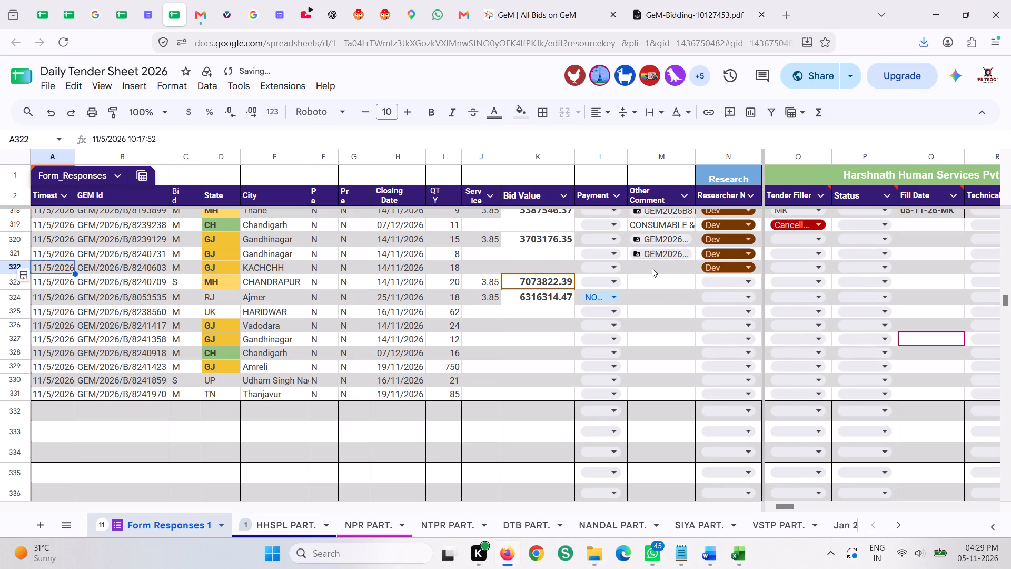
key("Right")
key("ctrl+c")
key("Right")
key("Right")
key("Right")
key("Right")
key("Right")
key("Right")
key("Right")
key("Right")
key("Right")
key("Right")
key("Right")
key("Right")
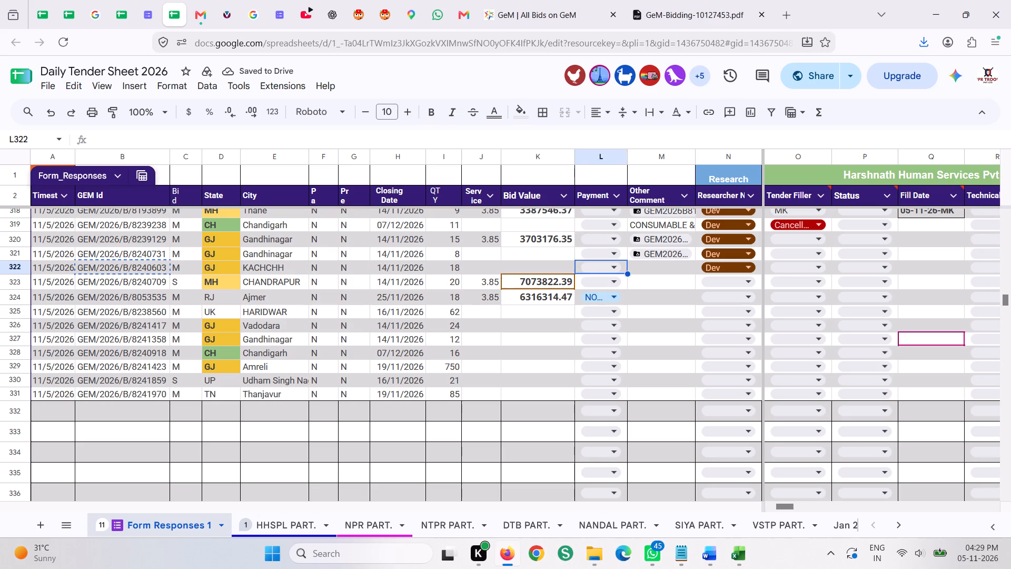
key("Right")
Close the previous bid PDF, search the GeM bid listing for GEM/2026/B/8240603 and open its bid document.
left_click(707, 0)
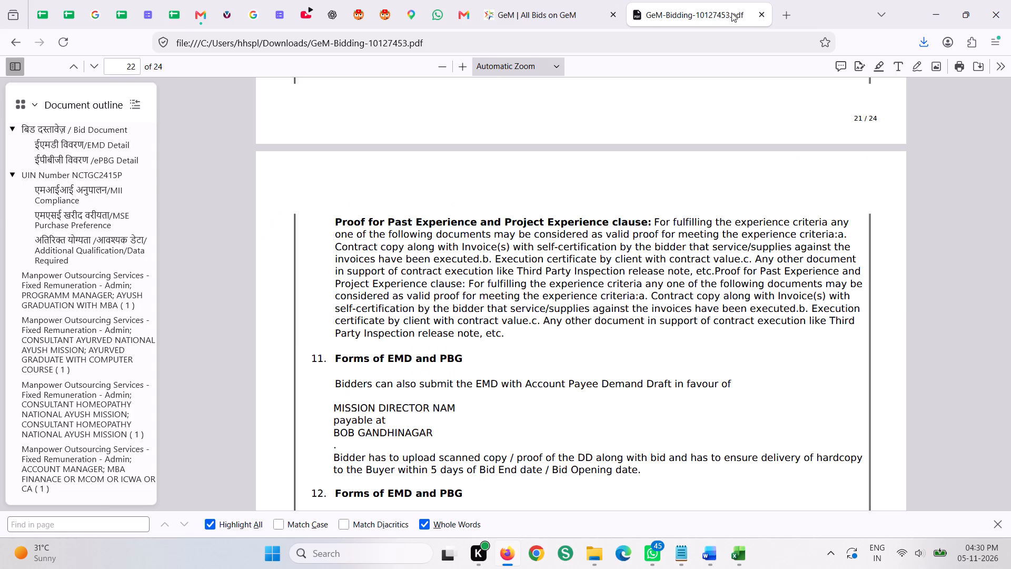
left_click(765, 20)
left_click(65, 40)
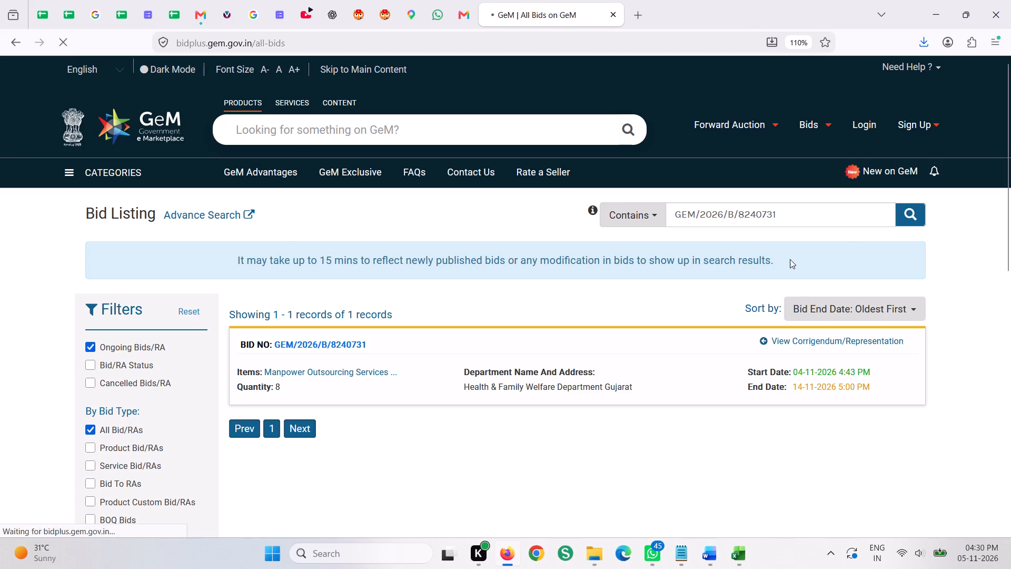
left_click(704, 220)
key("ctrl+v")
key("Return")
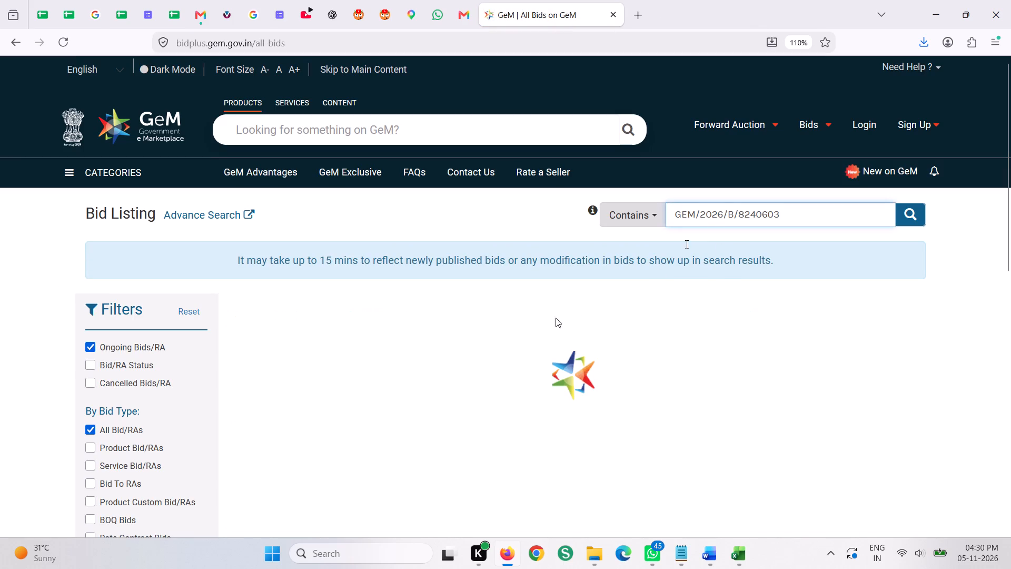
left_click(338, 342)
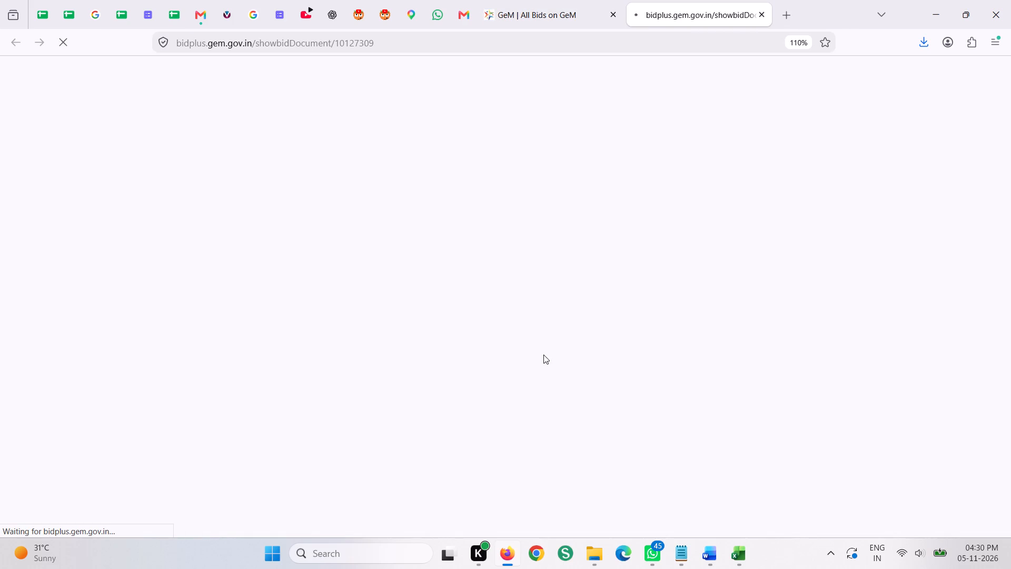
left_click(352, 303)
scroll(523, 366, "down", 1)
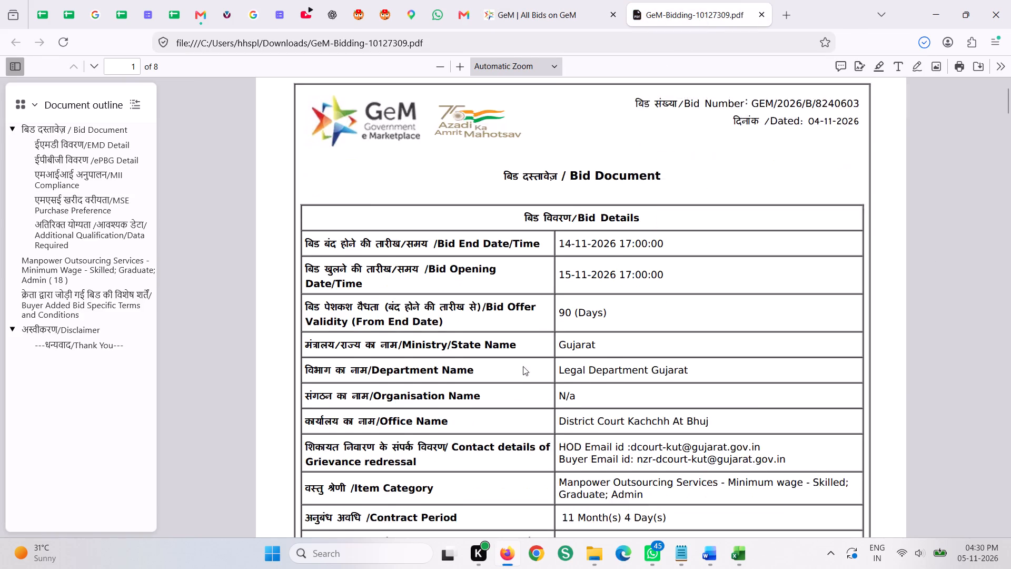
Search the bid document for SECURITY and step through the matches.
left_click(562, 362)
key("ctrl+f")
type("SE")
key("c")
type("URITY")
key("Return")
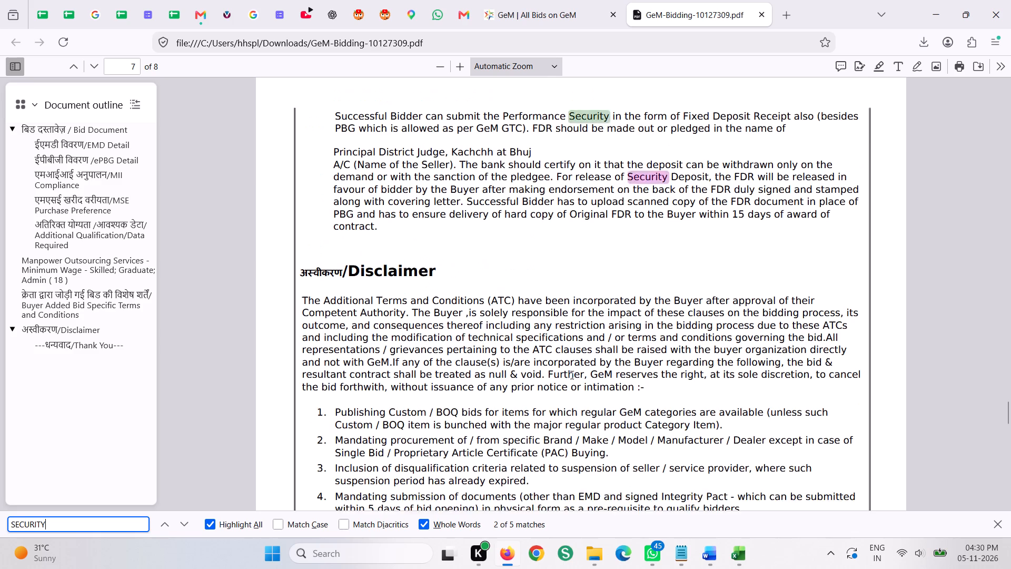
key("Return")
key("Return")
key("Return")
key("Return")
Search the bid document for WATCH.
key("BackSpace")
key("BackSpace")
key("BackSpace")
key("BackSpace")
key("BackSpace")
key("BackSpace")
key("BackSpace")
key("BackSpace")
key("BackSpace")
key("BackSpace")
key("BackSpace")
key("BackSpace")
key("BackSpace")
key("BackSpace")
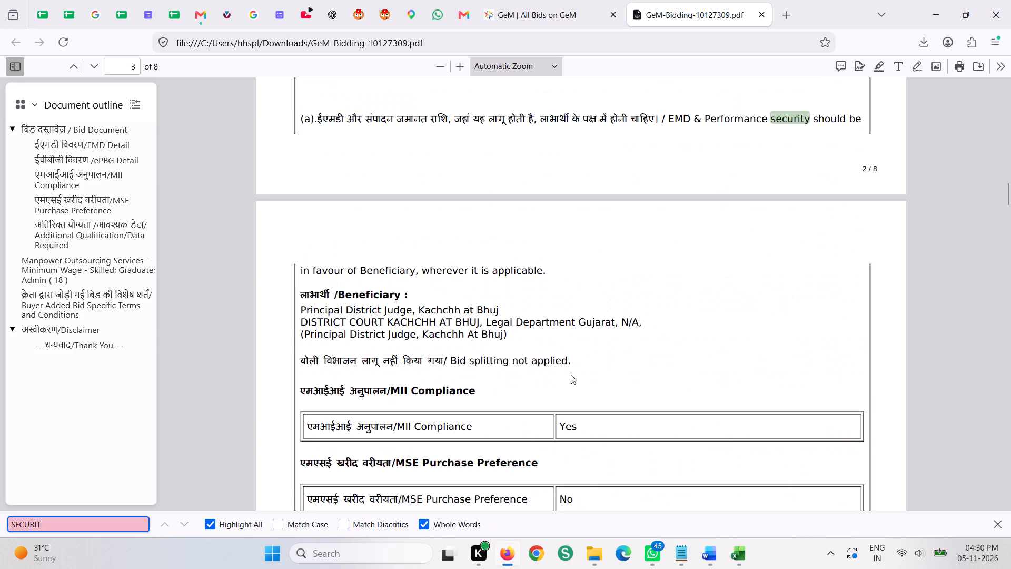
type("WATCH")
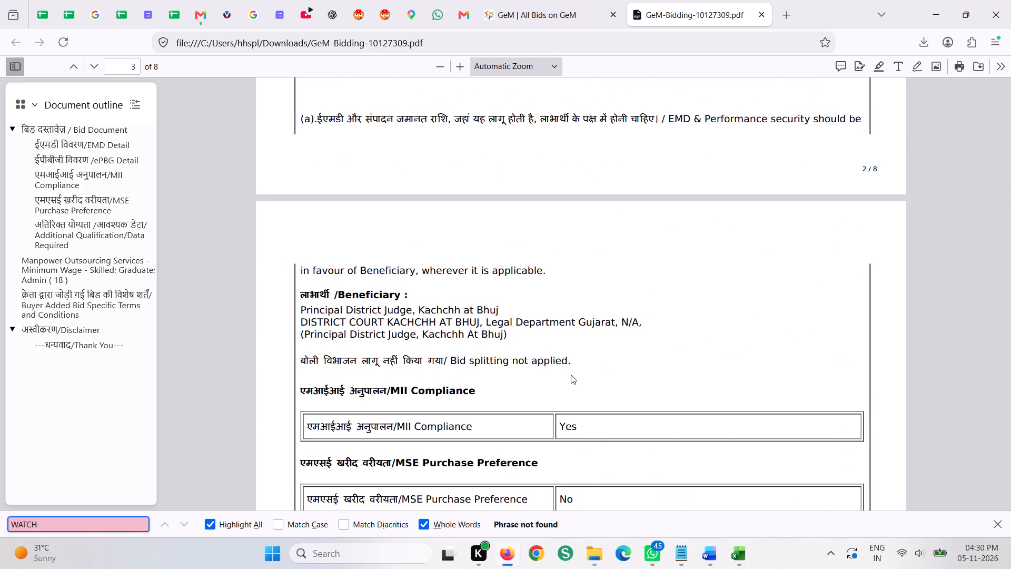
Search the bid document for CHOWKIDAR, then clear the search term.
key("BackSpace")
key("BackSpace")
key("BackSpace")
key("BackSpace")
key("BackSpace")
key("BackSpace")
key("BackSpace")
key("BackSpace")
key("BackSpace")
key("BackSpace")
key("BackSpace")
key("BackSpace")
key("BackSpace")
type("CHOWKIDAR")
key("BackSpace")
key("BackSpace")
key("BackSpace")
key("BackSpace")
key("BackSpace")
key("BackSpace")
key("BackSpace")
key("BackSpace")
key("BackSpace")
key("BackSpace")
key("BackSpace")
key("BackSpace")
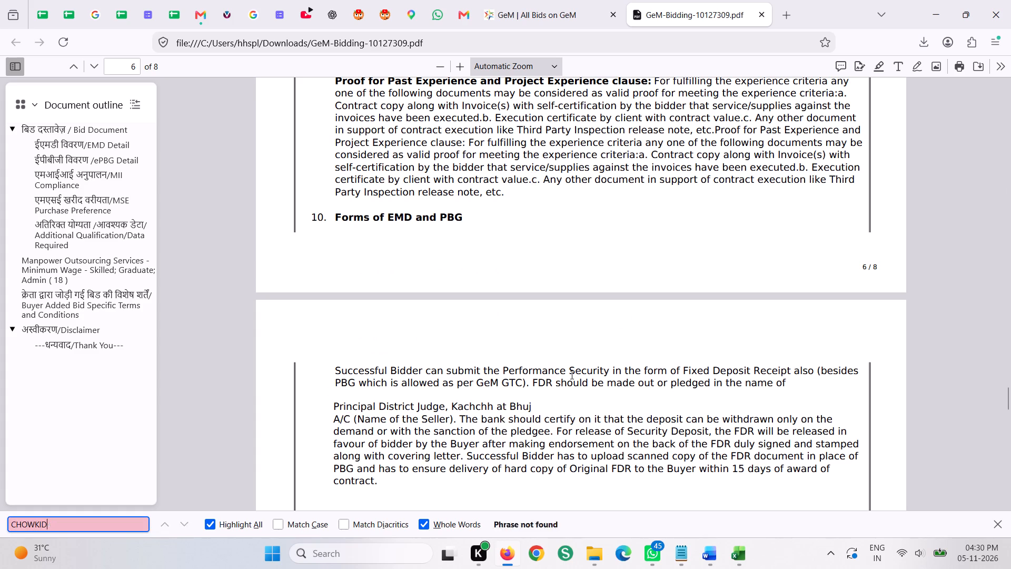
Review the bid details, open the Scope of work & Job description attachment 1793790112.pdf and read it.
scroll(620, 370, "up", 14)
scroll(589, 334, "up", 2)
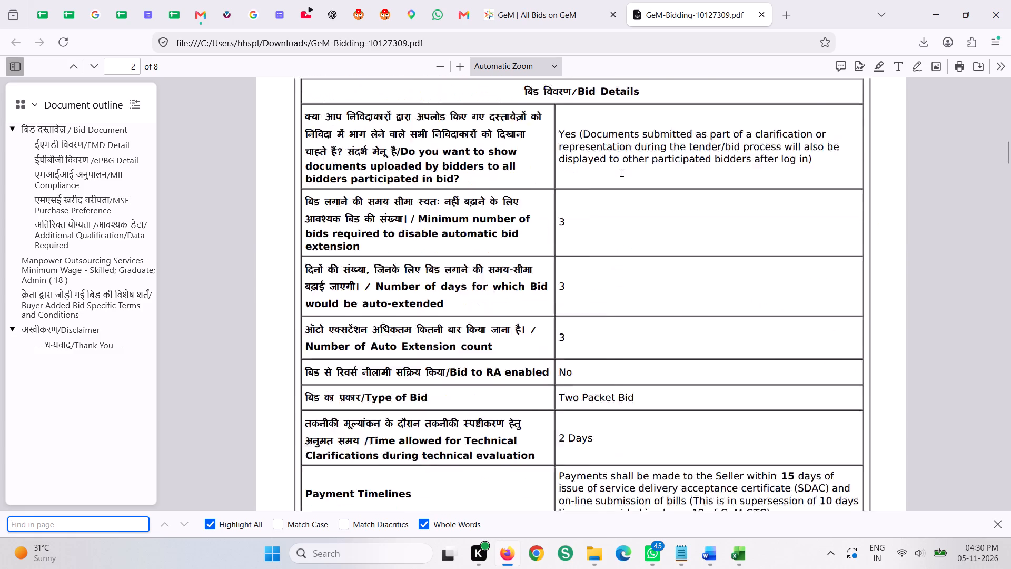
scroll(569, 255, "down", 1)
scroll(569, 258, "up", 1)
scroll(513, 284, "up", 1)
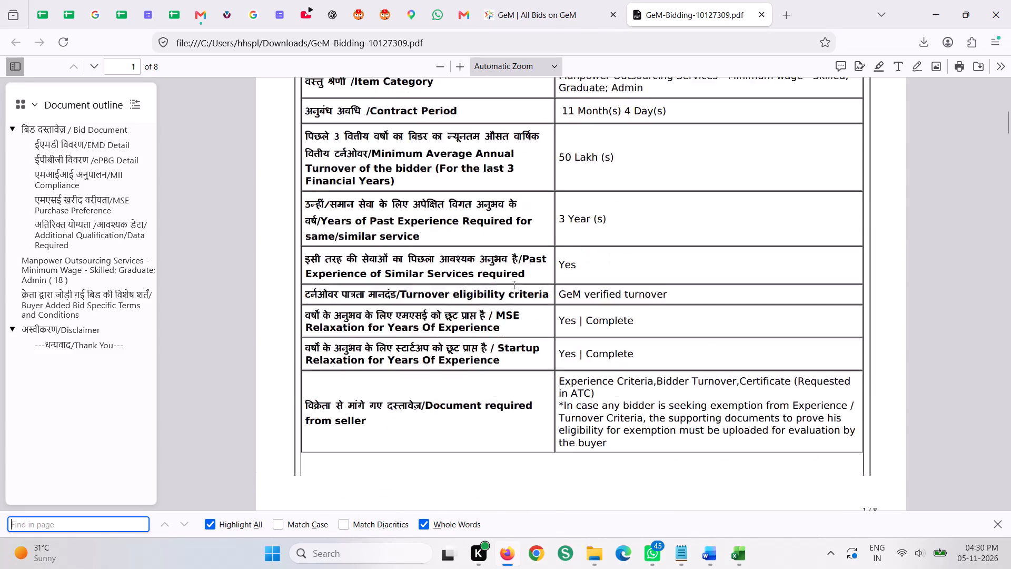
scroll(514, 287, "down", 8)
scroll(541, 277, "up", 1)
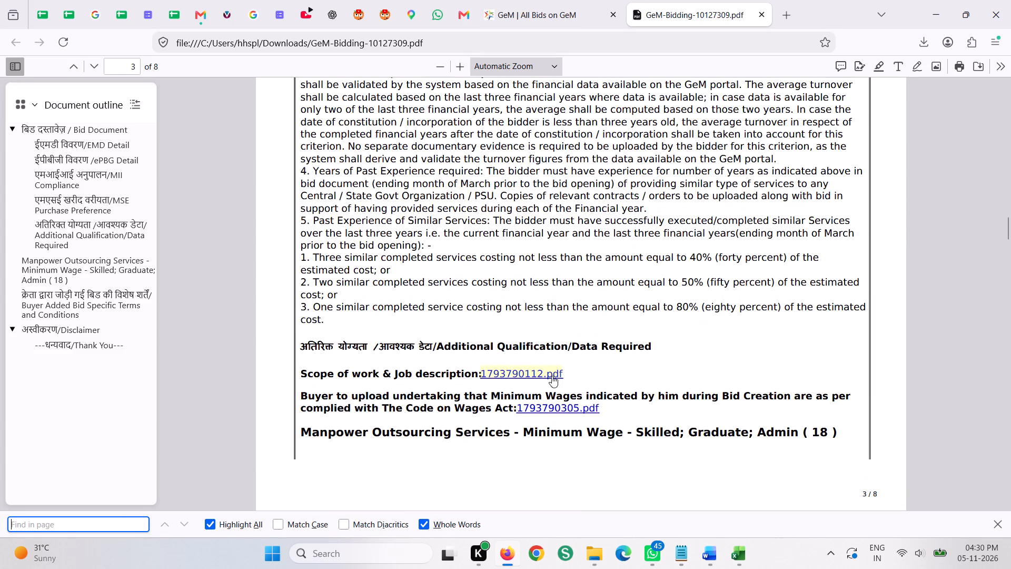
left_click(529, 371)
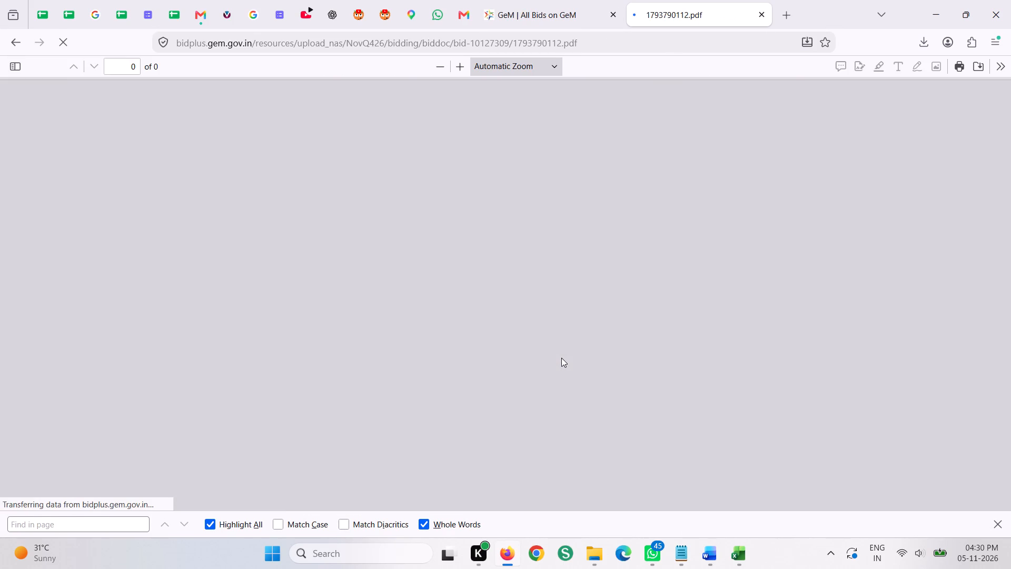
left_click(331, 290)
scroll(374, 300, "down", 5)
scroll(374, 322, "up", 2)
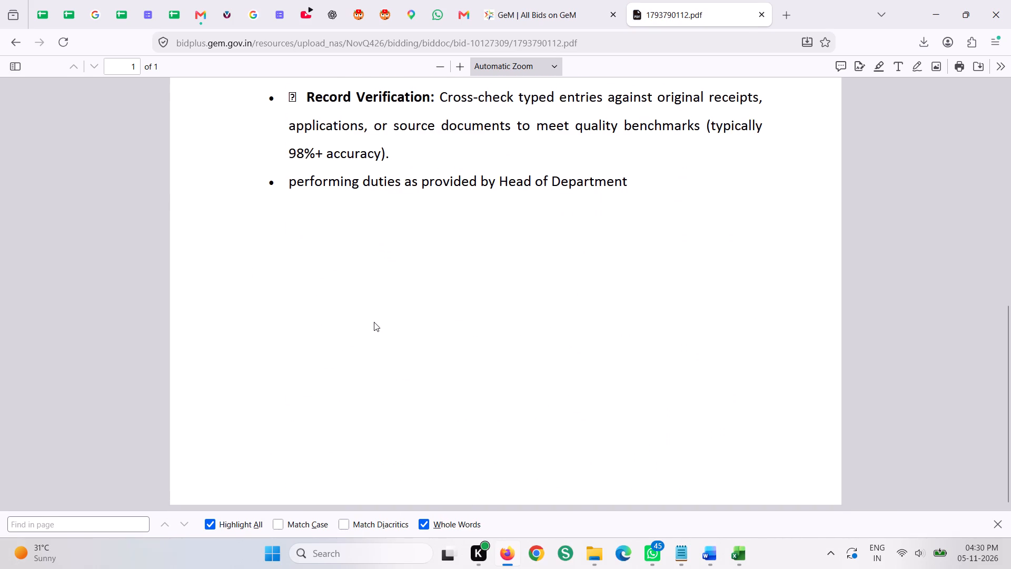
scroll(377, 320, "down", 1)
scroll(370, 334, "up", 2)
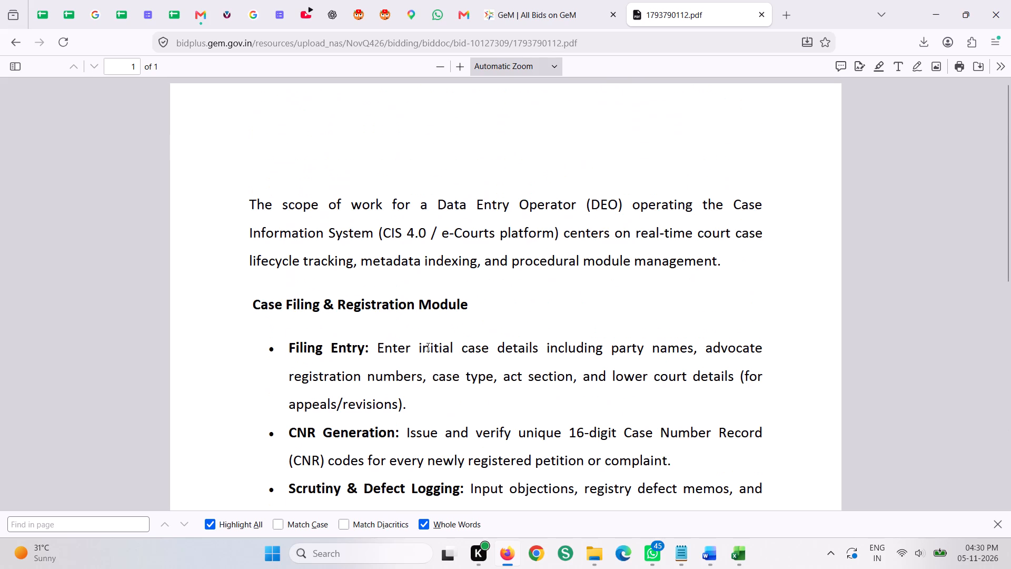
scroll(427, 347, "up", 2)
left_click(513, 0)
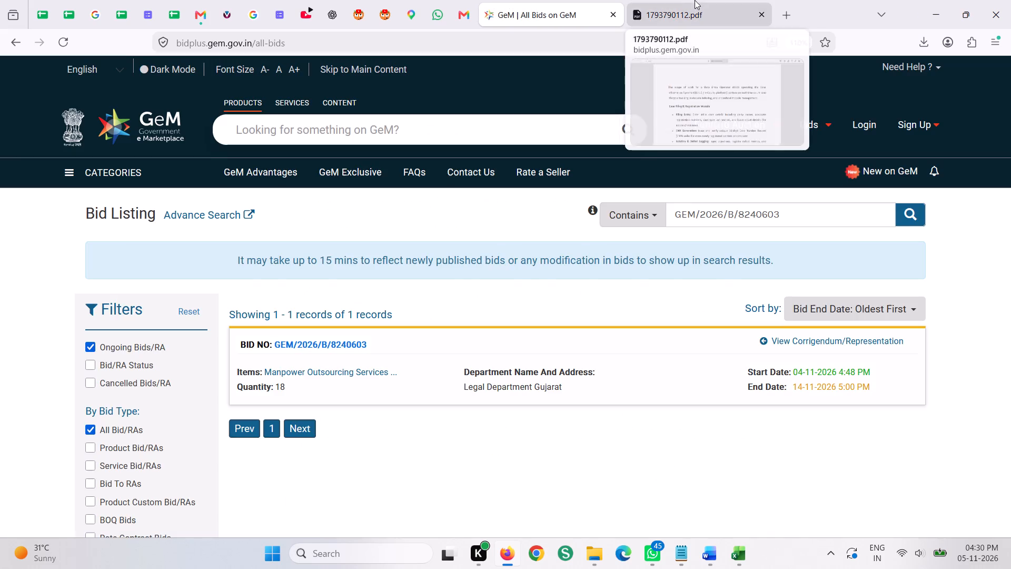
left_click(686, 0)
Create a new folder named GEM2026B8240603 inside the DEV1 folder.
left_click(598, 556)
right_click(606, 216)
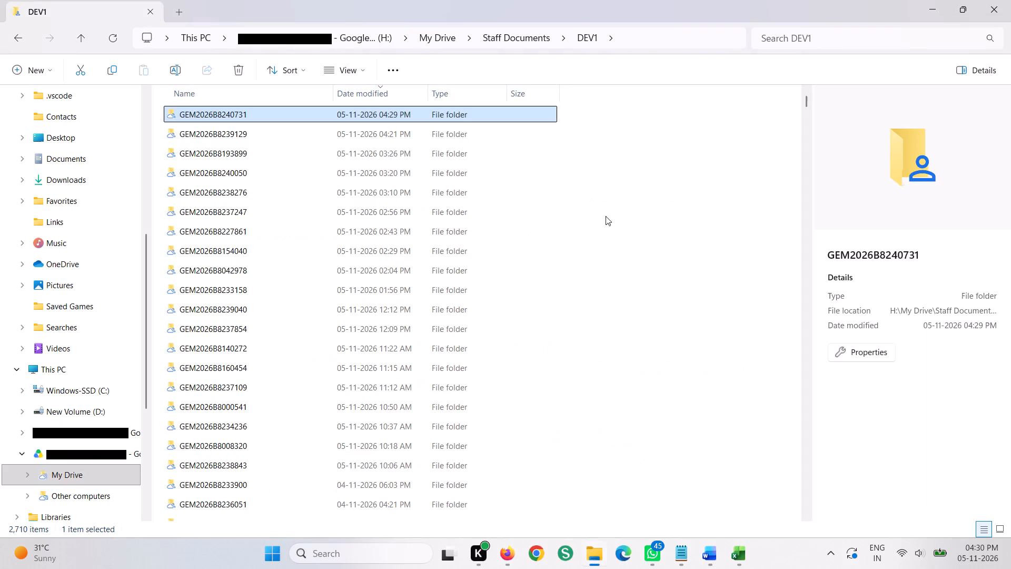
left_click(638, 321)
left_click(835, 106)
key("ctrl+v")
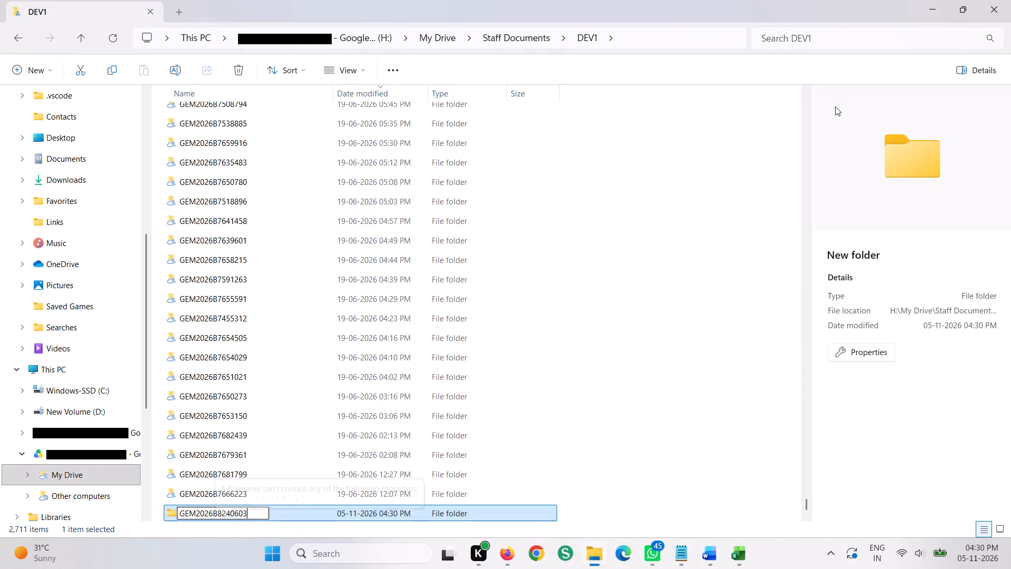
key("Return")
double_click(237, 518)
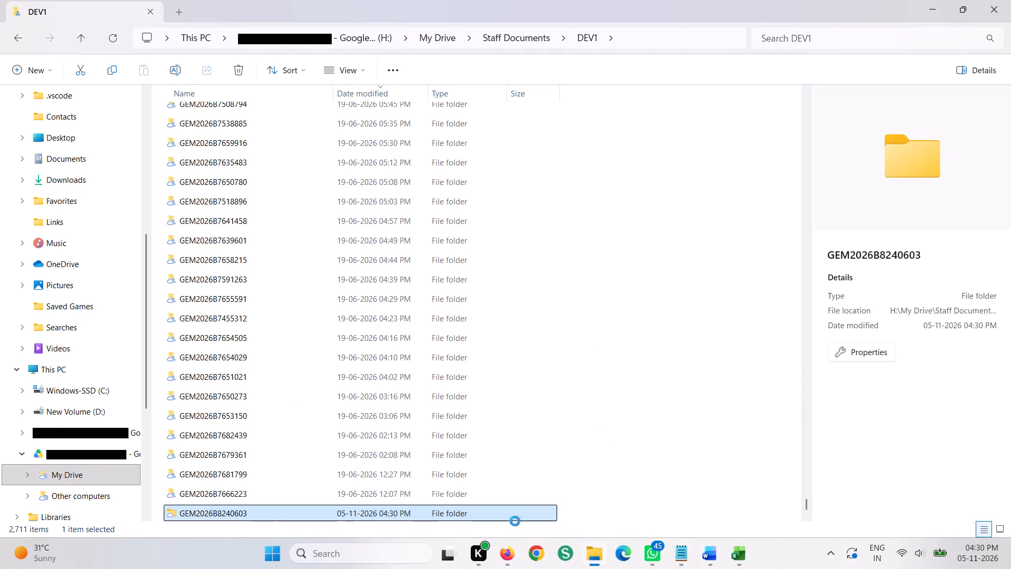
Save the scope of work PDF as SCOPE OF WORK 01 in the GEM2026B8240603 folder.
left_click(508, 560)
left_click(983, 69)
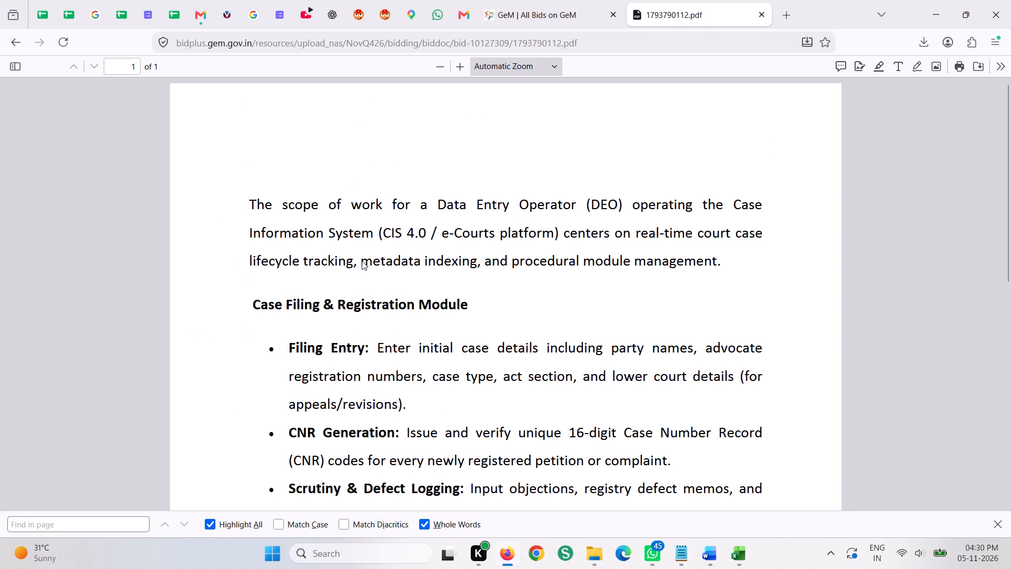
left_click(235, 73)
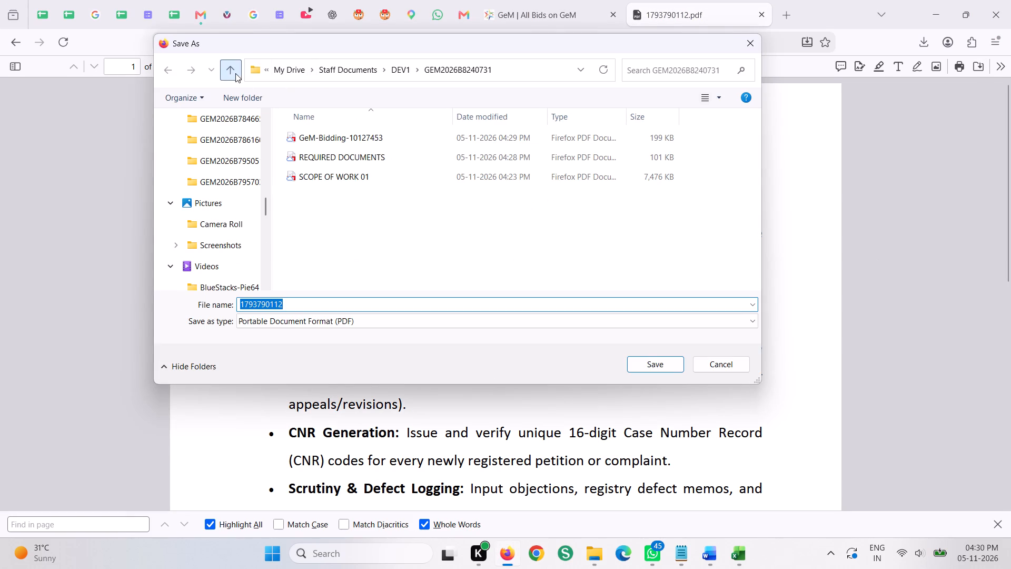
scroll(309, 151, "up", 3)
double_click(340, 140)
left_click(304, 301)
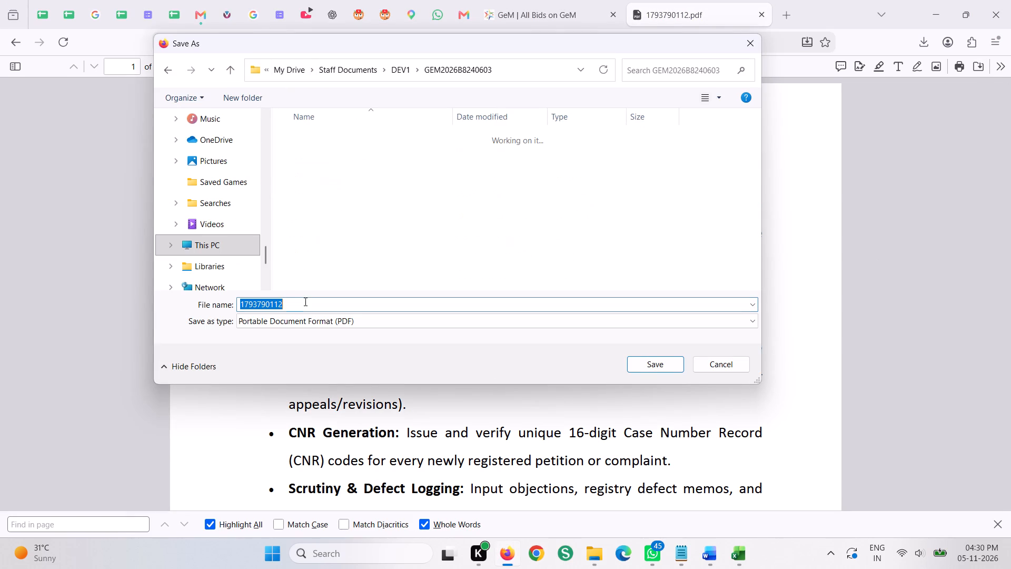
type("SCOPE OPF WO")
key("BackSpace")
key("BackSpace")
key("BackSpace")
key("BackSpace")
key("BackSpace")
type("F WORK 01")
key("Return")
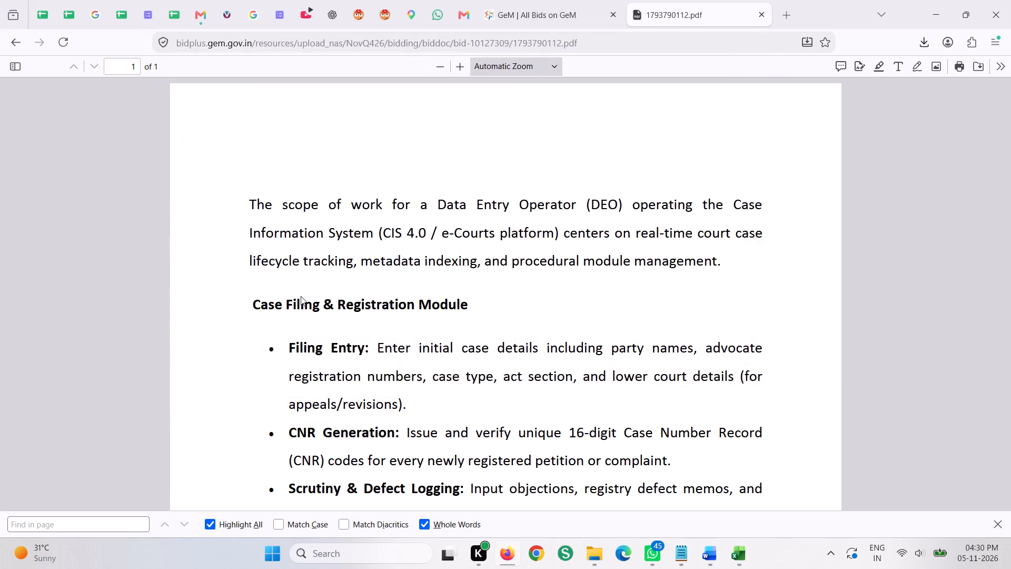
Open the bid's minimum wages undertaking 1793790305.pdf and save it as MINIMUM WAGES 02 in the GEM2026B8240603 folder.
scroll(324, 263, "down", 3)
scroll(26, 61, "down", 2)
left_click(18, 44)
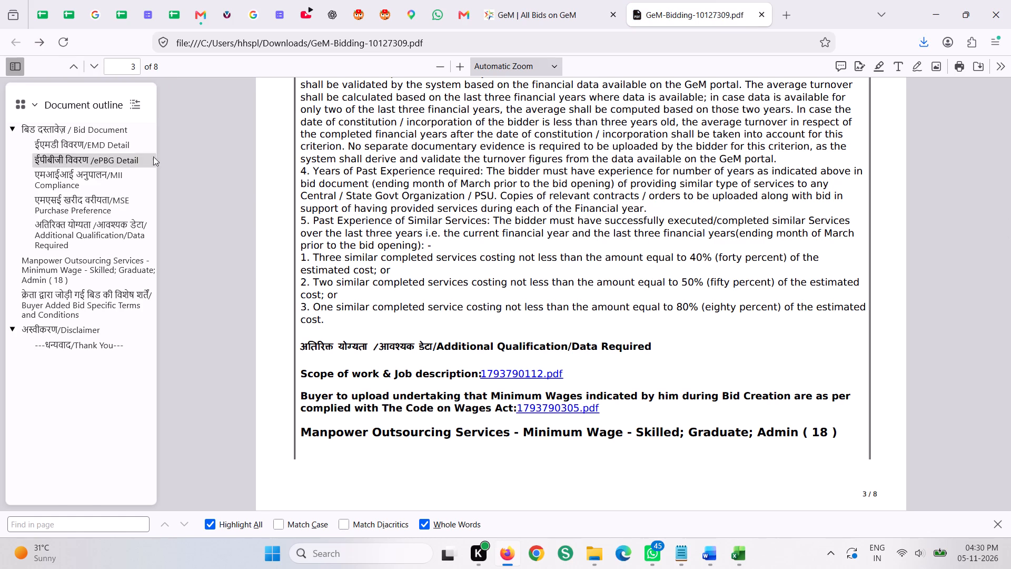
left_click(539, 404)
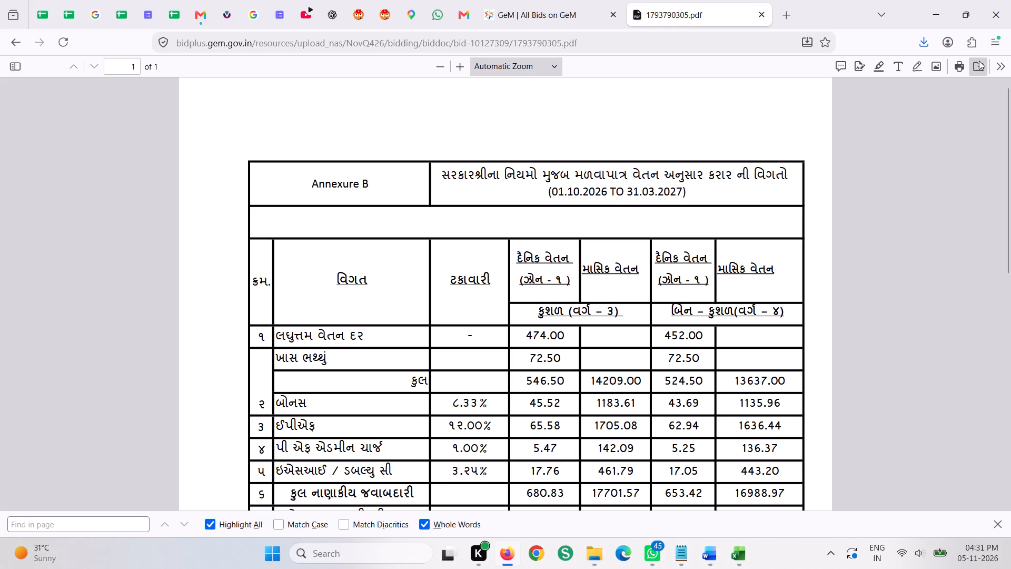
left_click(979, 61)
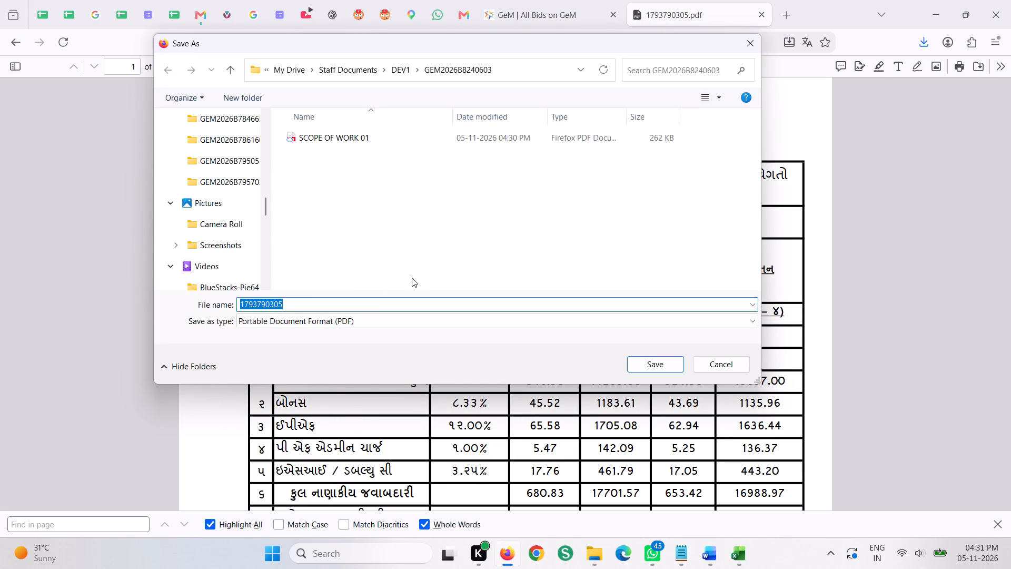
type("MINIMUM WAGES 02")
key("Return")
scroll(442, 232, "down", 5)
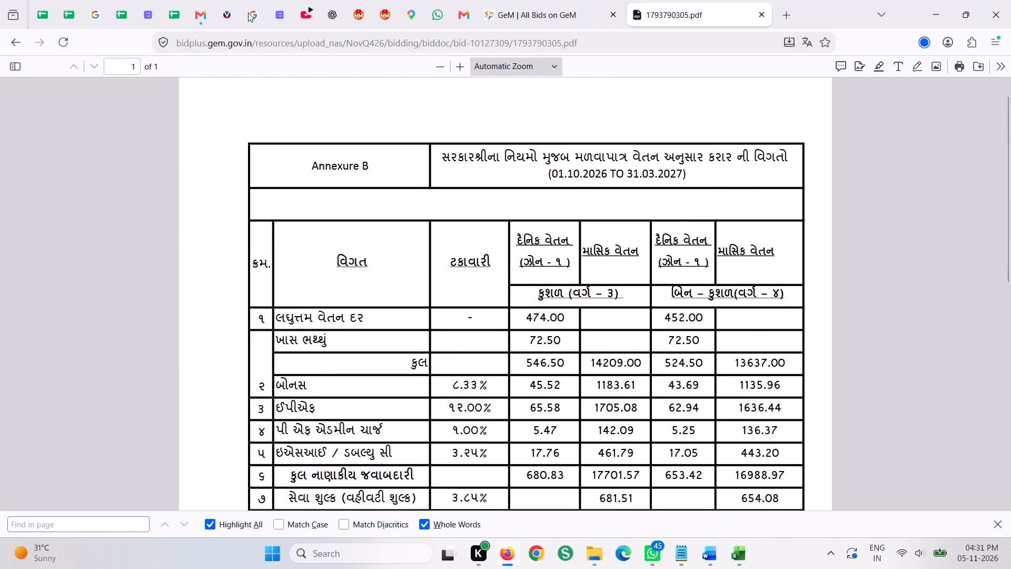
scroll(248, 13, "down", 3)
Copy KACHCHH from the bid's consignee address and replace Gandhinagar/ Ahmedabad with it in the SHOPACT line of the REQUIRED DOCUMENTS Word file.
left_click(8, 44)
scroll(527, 370, "down", 2)
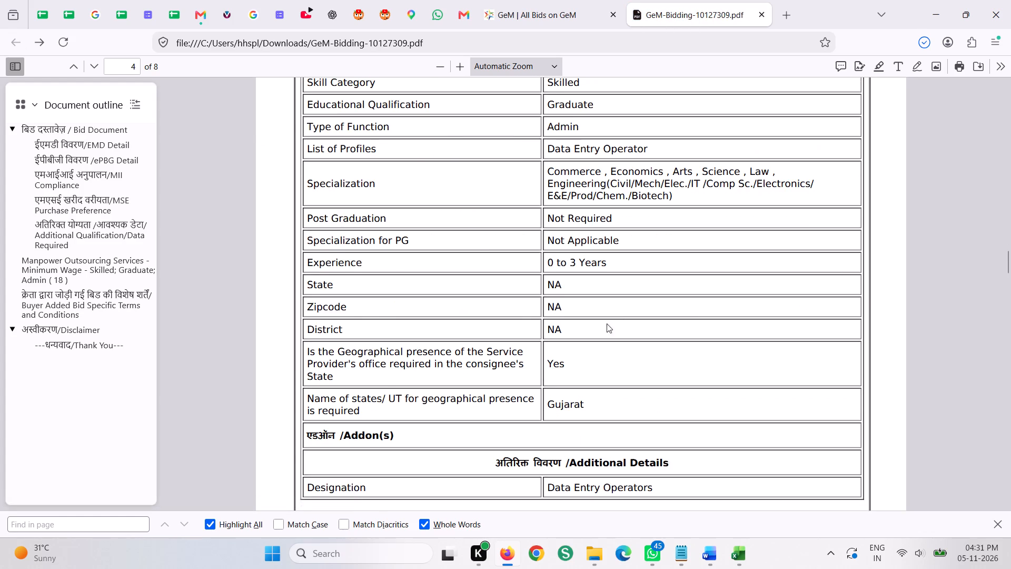
scroll(605, 323, "down", 1)
scroll(484, 336, "down", 2)
double_click(539, 363)
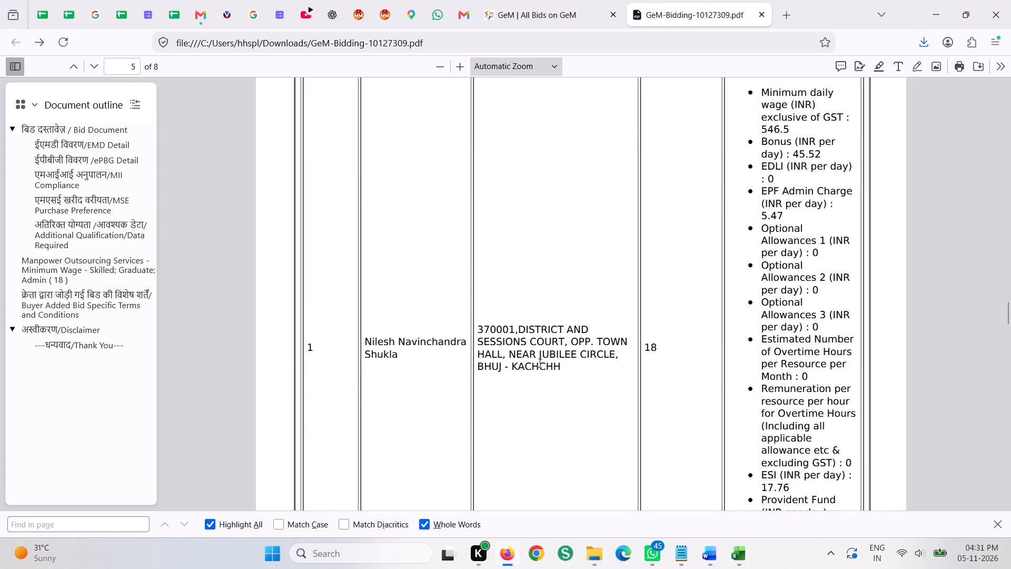
key("ctrl+c")
key("ctrl+c")
left_click(707, 556)
left_click(63, 482)
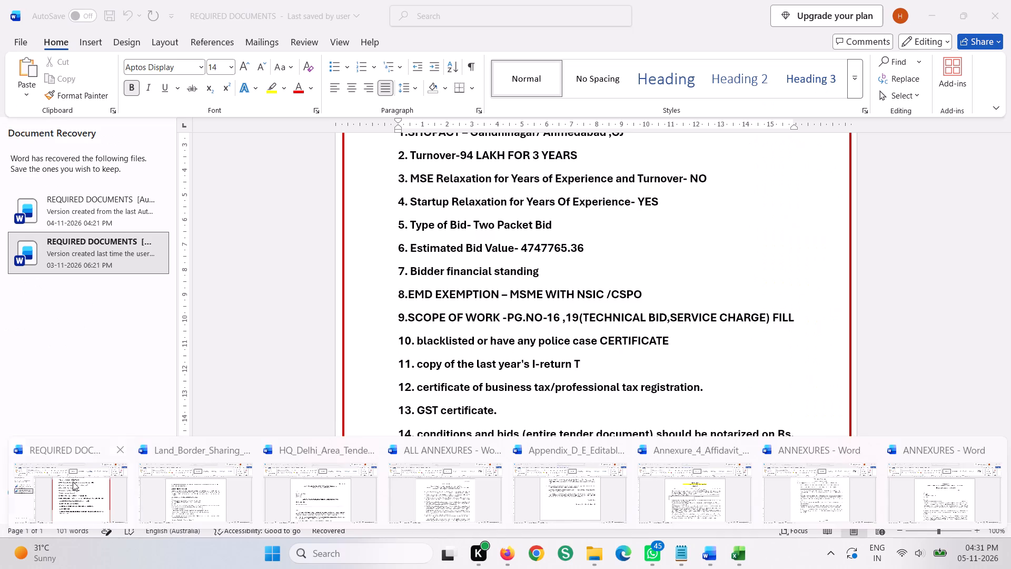
scroll(401, 337, "up", 2)
left_click_drag(472, 268, 587, 265)
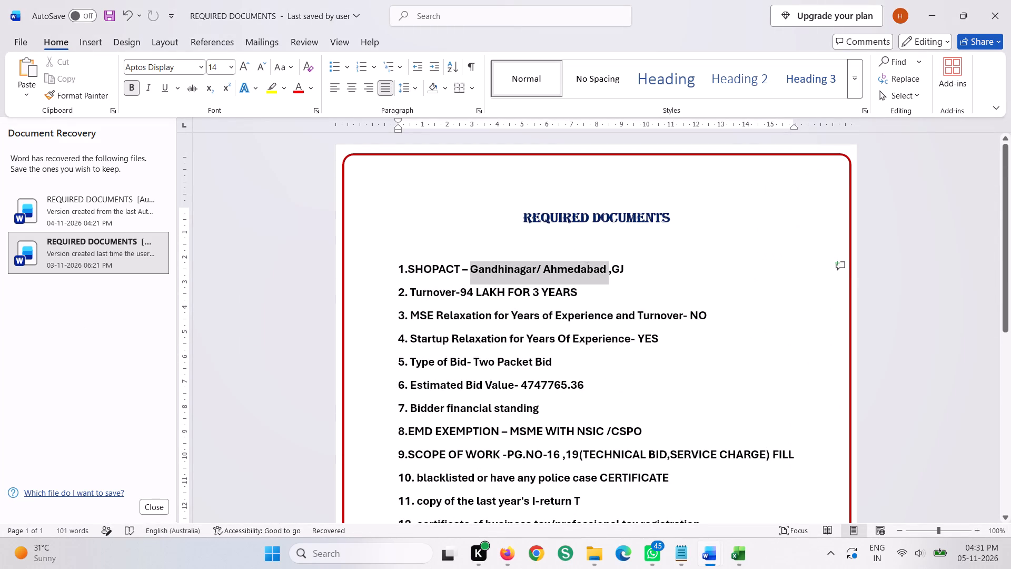
left_click_drag(587, 265, 588, 265)
key("ctrl+v")
left_click(474, 360)
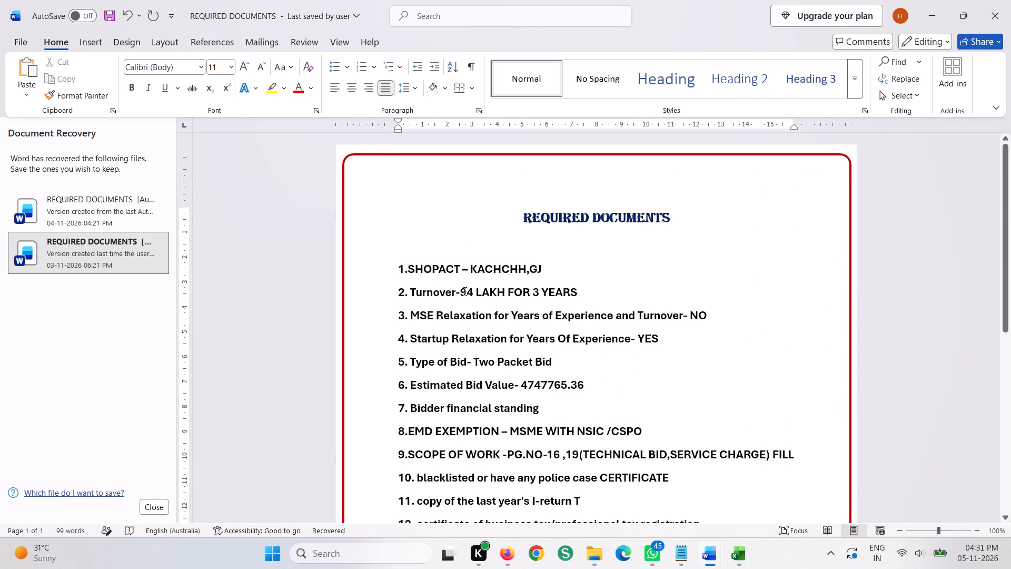
Delete everything after "Turnover-" in the required documents list and complete item 2 with 50 LAKH FOR 3 YEARS.
left_click_drag(464, 291, 808, 550)
key("BackSpace")
key("alt+Tab")
scroll(471, 160, "up", 18)
scroll(622, 309, "down", 1)
key("alt+Tab")
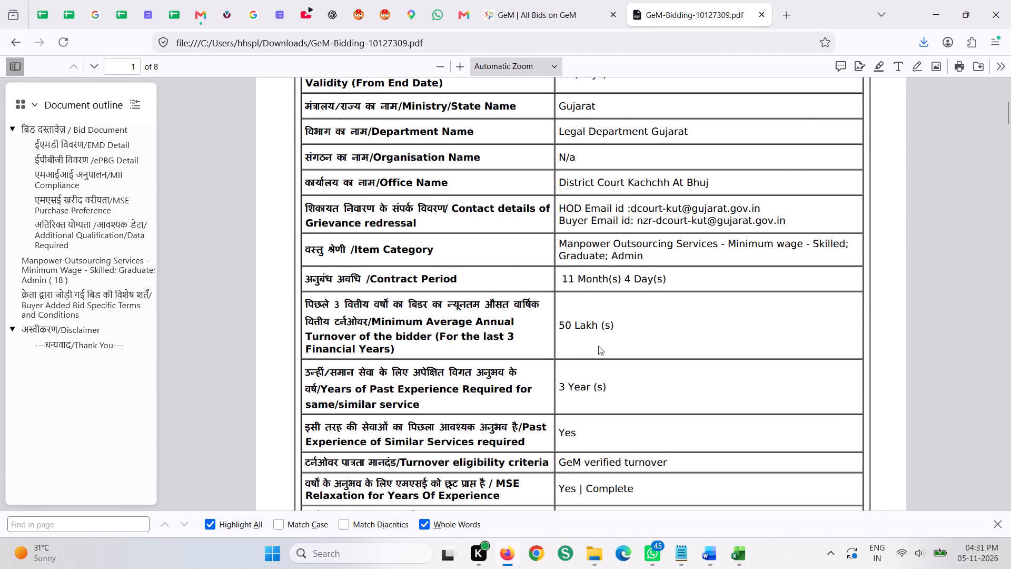
type("50 LAK")
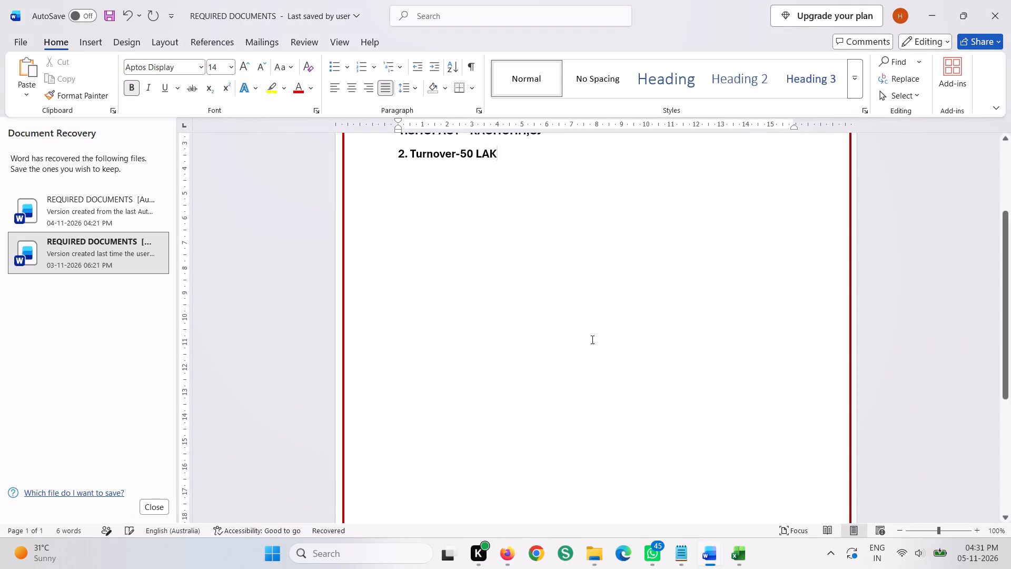
key("h")
key("space")
type("FOR 3 YE")
type("ARS")
key("space")
Add item 3 with the label MSE Relaxation for Years Of Experience copied from the bid, joined onto one line.
key("Return")
type("3.")
key("alt+Tab")
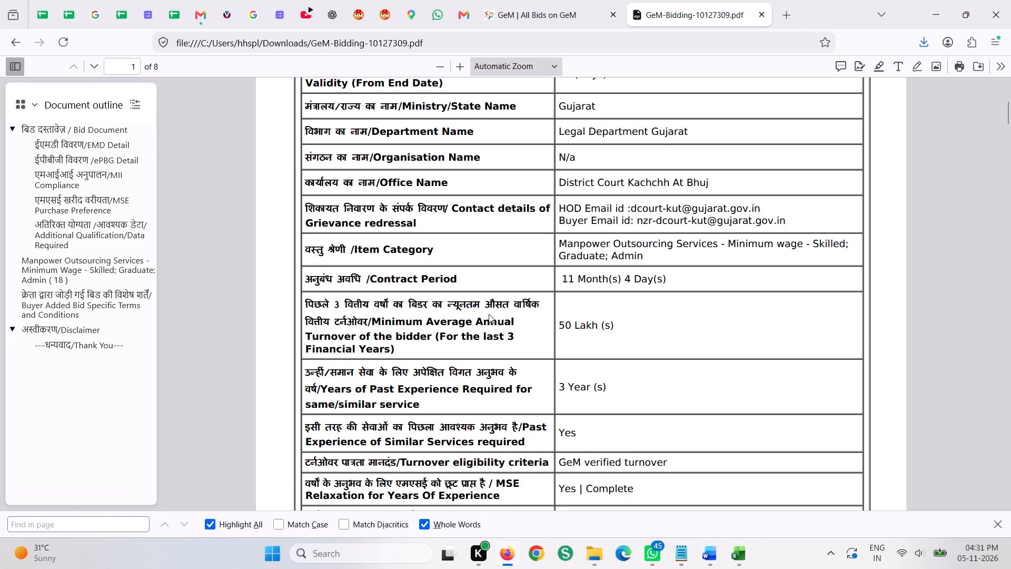
scroll(429, 291, "down", 1)
left_click(500, 181)
left_click_drag(500, 181, 499, 191)
key("ctrl+c")
key("alt+Tab")
key("ctrl+v")
left_click(399, 199)
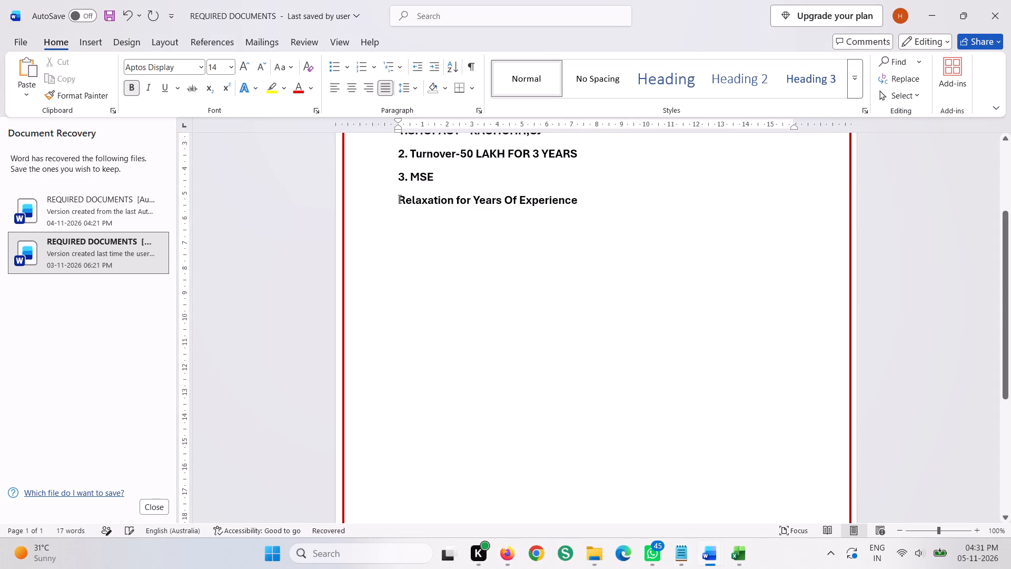
key("BackSpace")
key("space")
Insert "& Startup" after MSE in item 3 and end the line with "- YES".
key("alt+Tab")
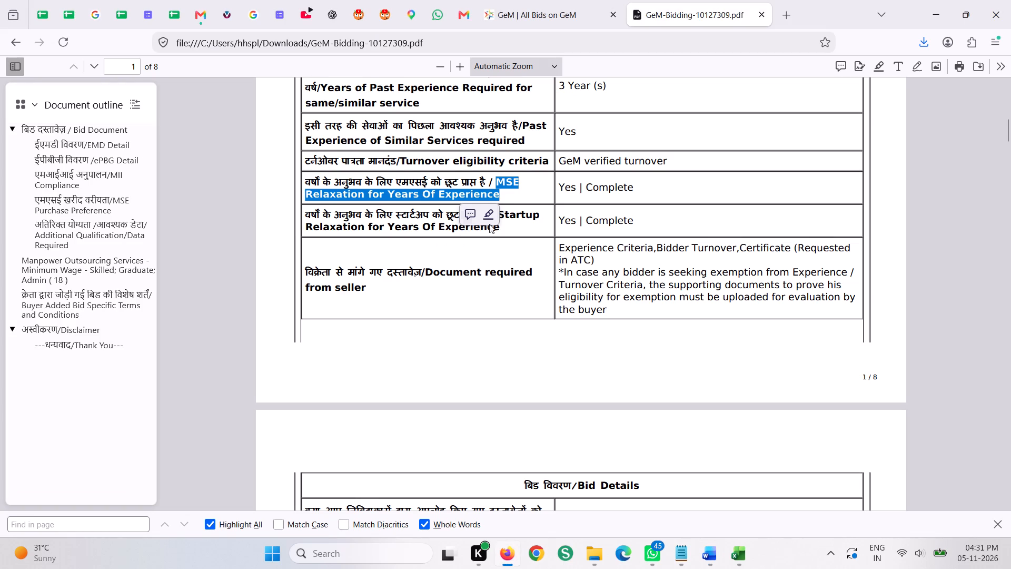
left_click(503, 213)
left_click_drag(503, 213, 496, 223)
key("ctrl+c")
key("ctrl+c")
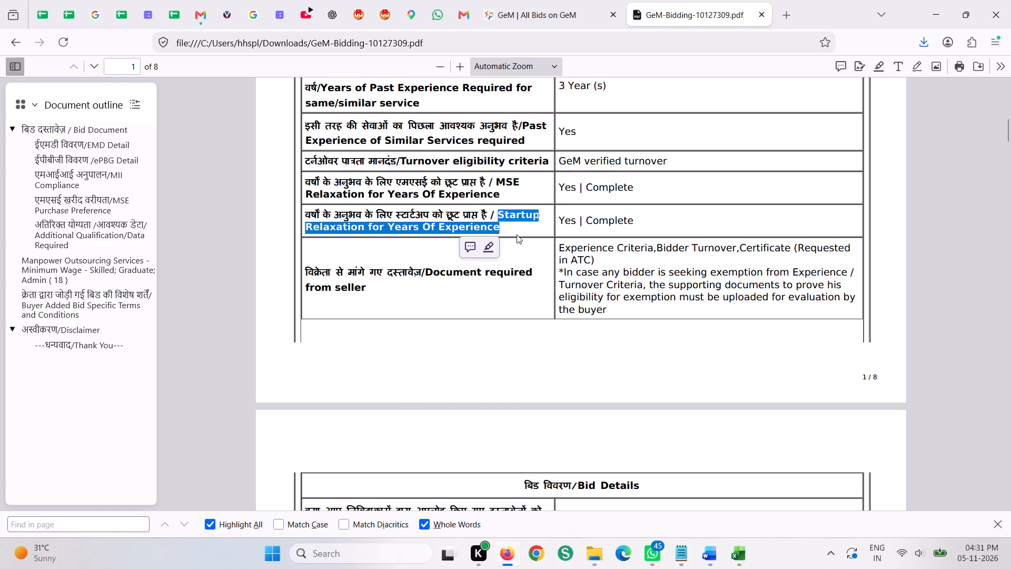
key("alt+Tab")
key("alt+Tab")
double_click(533, 212)
key("ctrl+c")
key("ctrl+c")
key("alt+Tab")
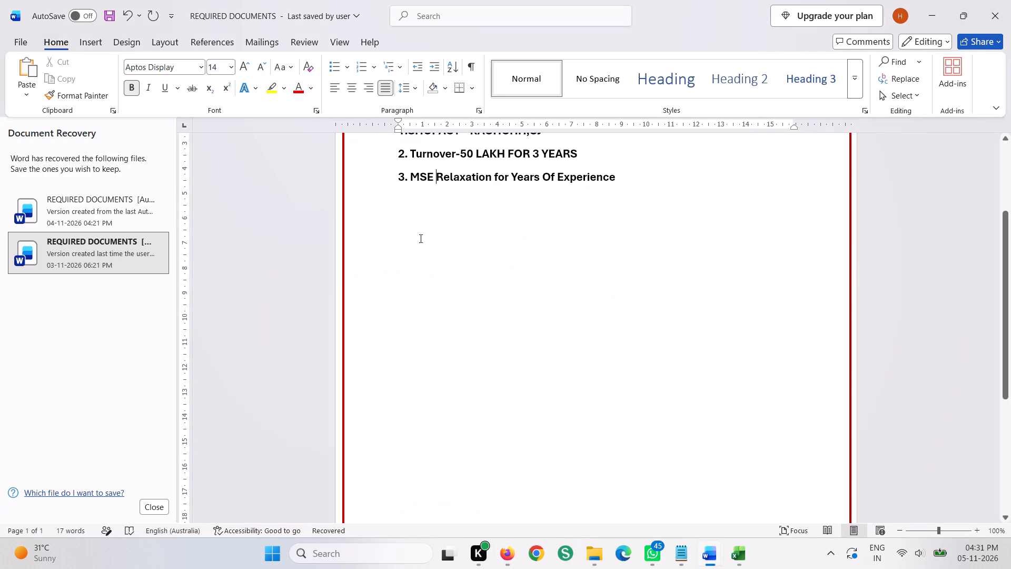
type("&")
key("space")
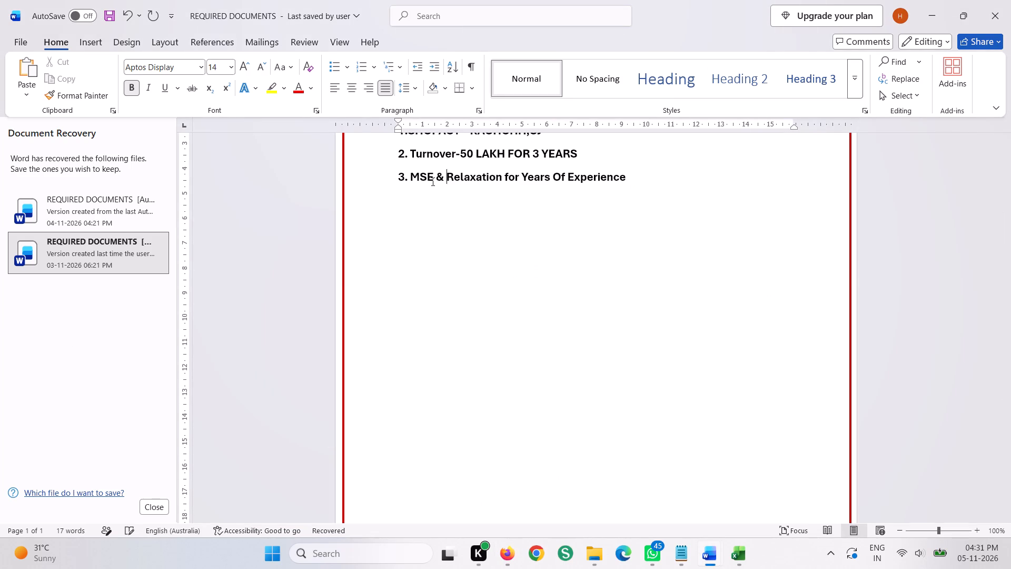
key("ctrl+v")
left_click(674, 176)
key("alt+Tab")
key("alt+Tab")
type("- YES")
key("space")
Add item 4 with the label "Type of Bid-" copied from the bid document.
key("Return")
type("4.")
key("alt+Tab")
scroll(630, 219, "down", 1)
scroll(543, 238, "down", 1)
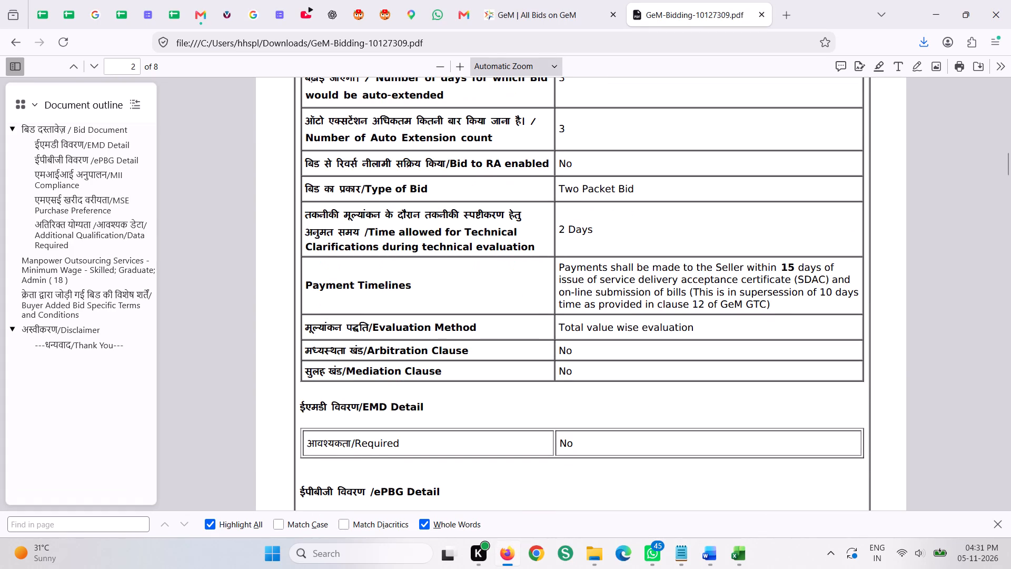
left_click(374, 188)
left_click_drag(374, 188, 442, 184, "ctrl")
key("ctrl+c")
key("ctrl+c")
key("alt+Tab")
key("ctrl+v")
key("minus")
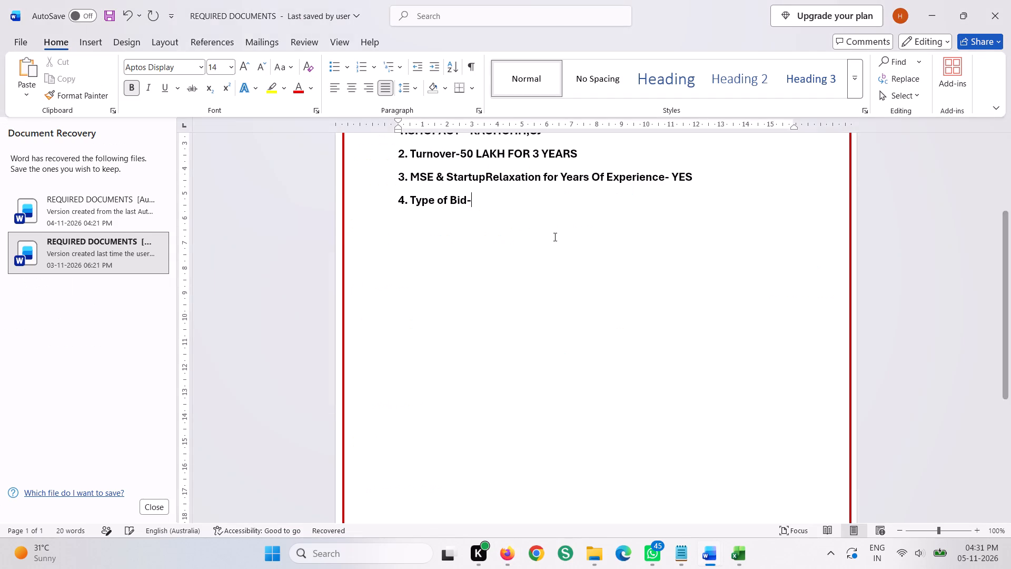
Complete item 4 with Two Packet Bid copied from the bid and start a new line numbered 5.
key("alt+Tab")
triple_click(591, 190)
key("ctrl+c")
key("ctrl+c")
triple_click(588, 191)
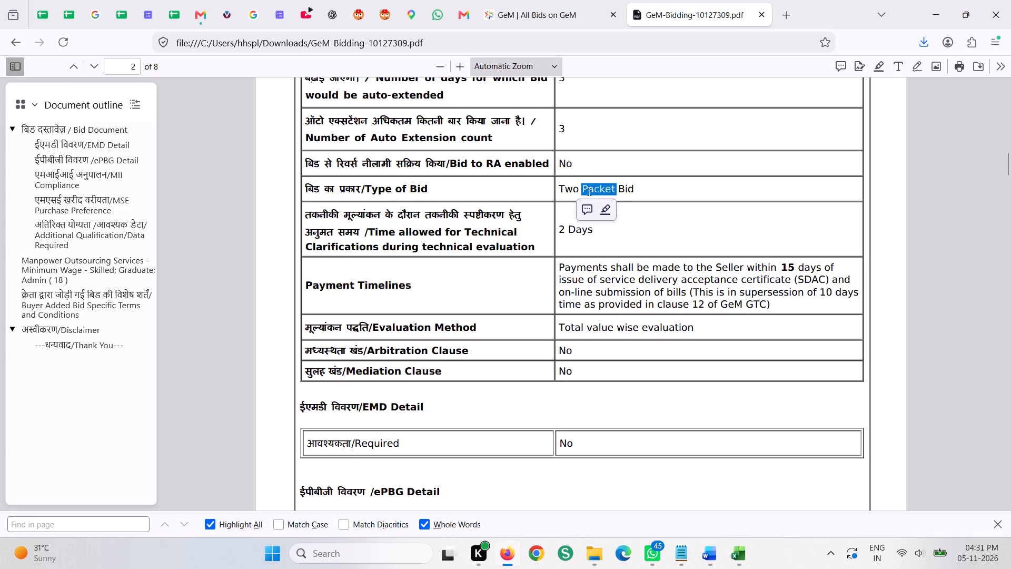
key("ctrl+c")
key("ctrl+c")
key("alt+Tab")
key("ctrl+v")
key("Return")
type("5.")
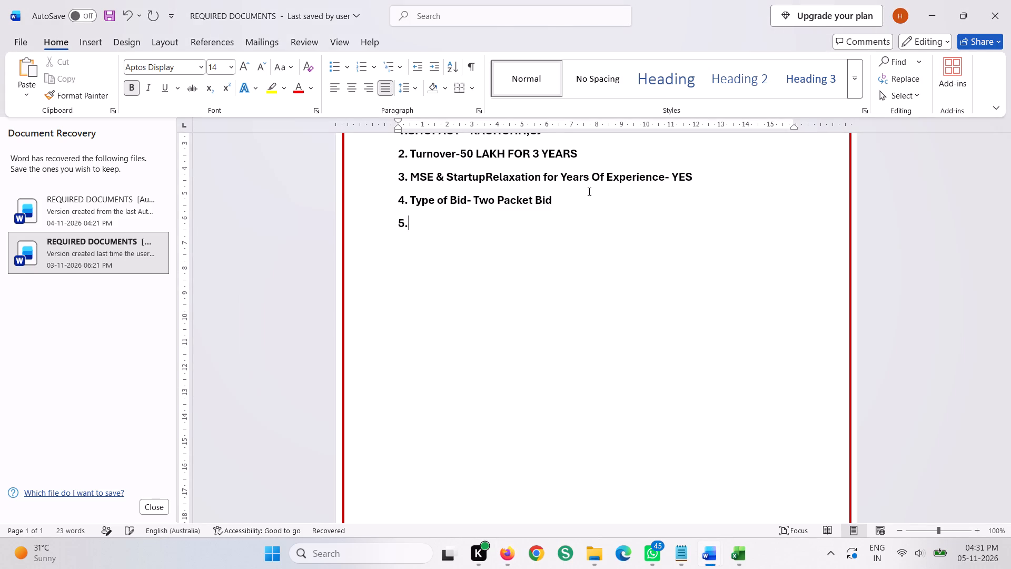
Review the bid details, eligibility conditions and the Scope of work attachment 1793790112.pdf for further requirements.
key("alt+Tab")
scroll(478, 279, "down", 1)
scroll(549, 276, "up", 2)
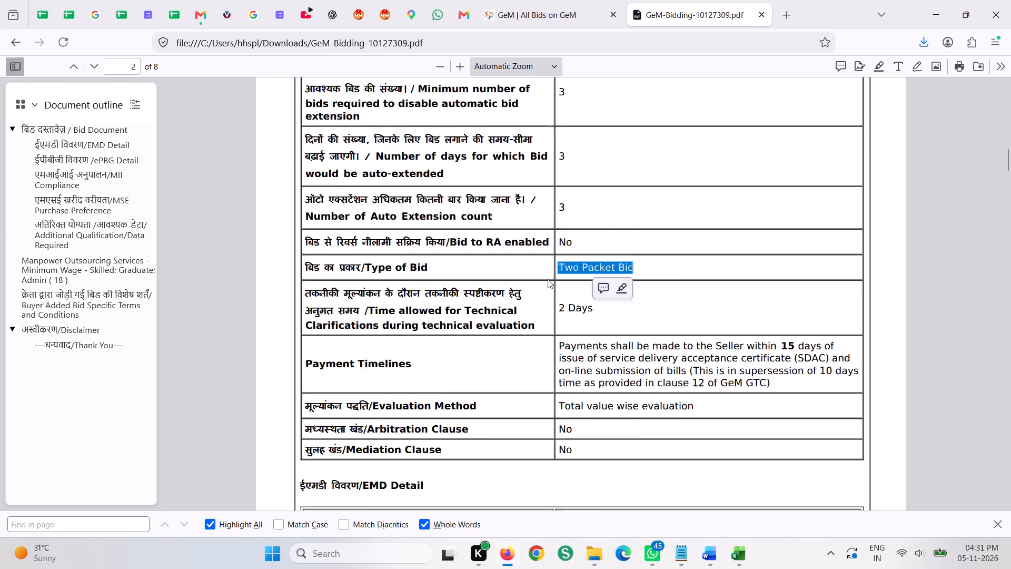
scroll(548, 280, "up", 2)
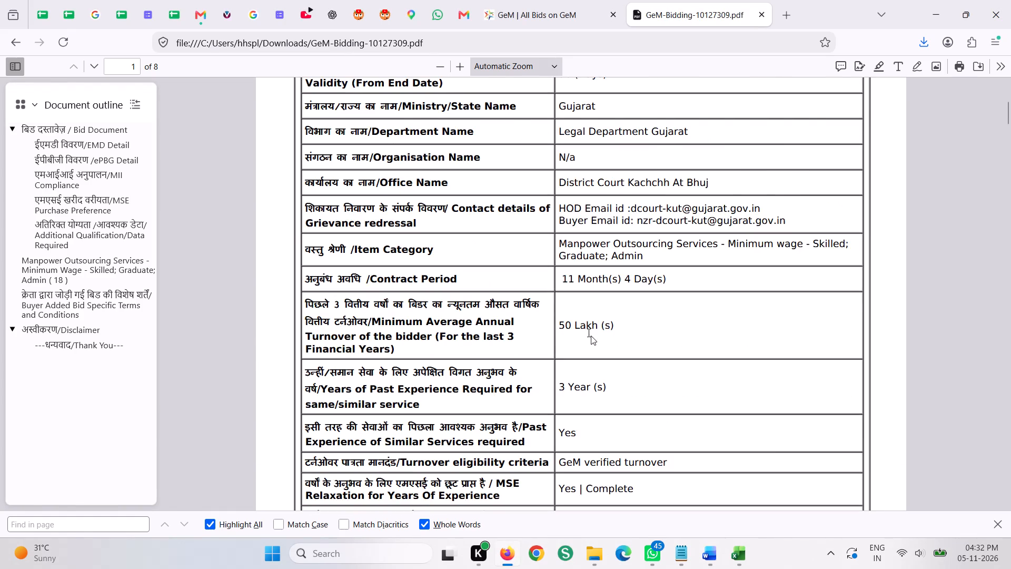
key("alt+Tab")
key("alt+Tab")
scroll(576, 305, "down", 6)
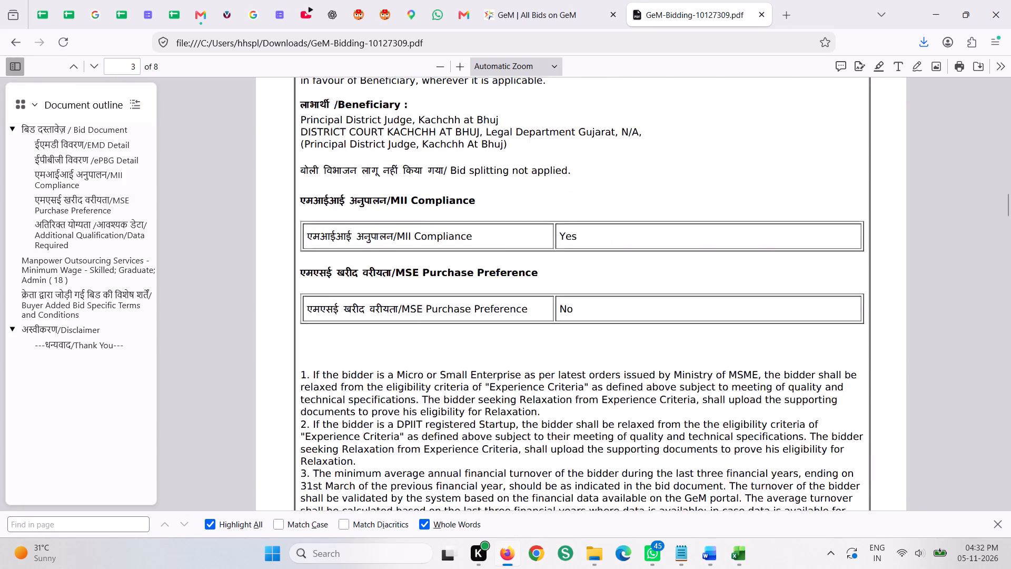
scroll(576, 274, "down", 2)
scroll(594, 261, "up", 1)
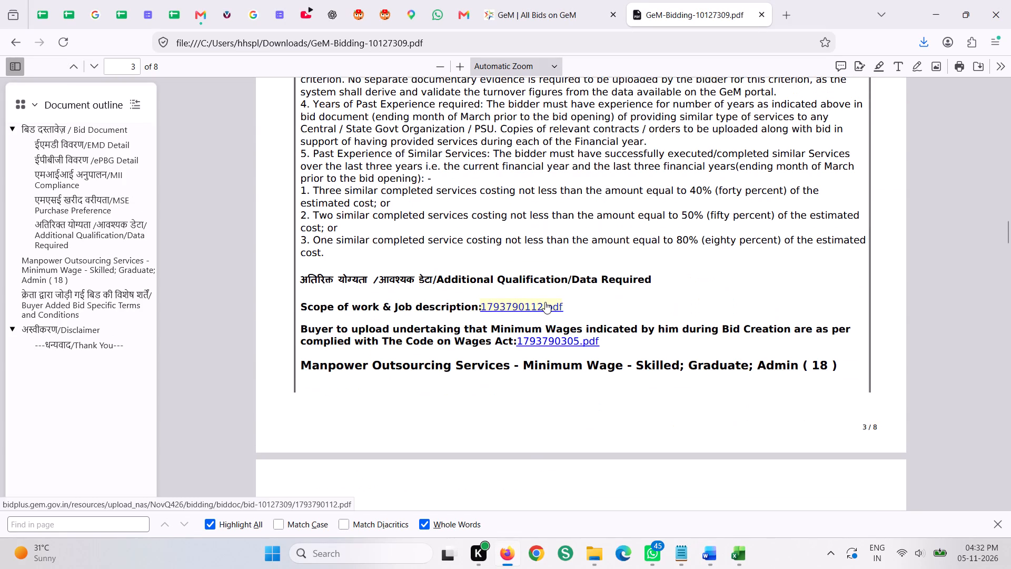
left_click(545, 302)
scroll(550, 323, "up", 1)
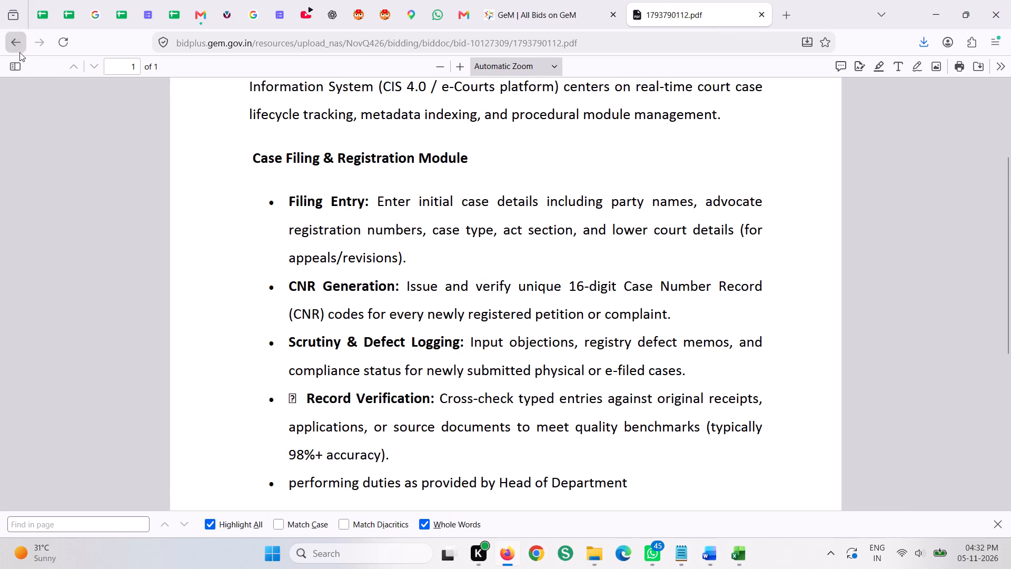
left_click(19, 52)
Copy Bidder financial standing from the buyer added terms and enter it as item 5 of the required documents list.
scroll(655, 309, "down", 3)
scroll(598, 273, "down", 2)
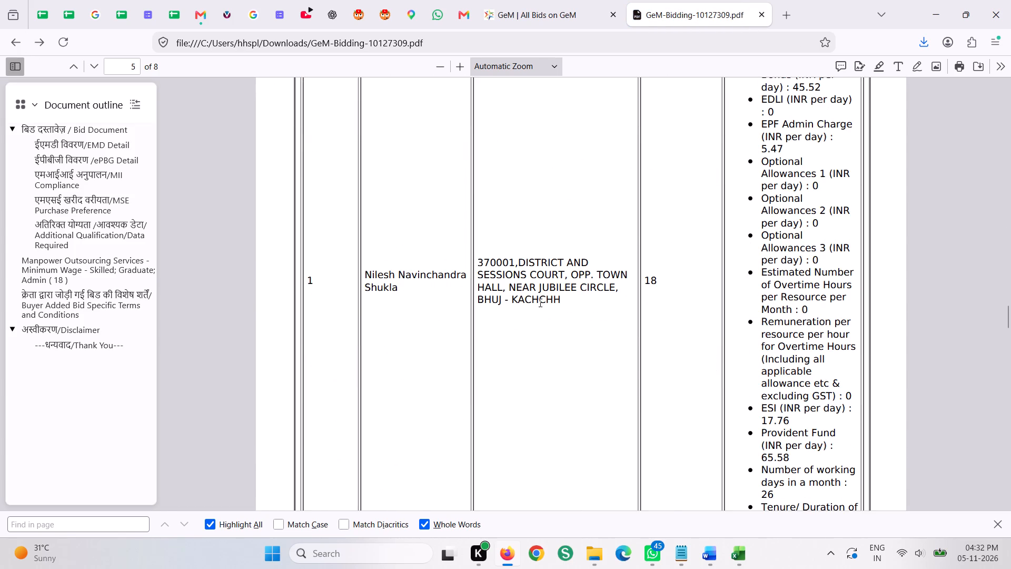
scroll(547, 304, "down", 2)
scroll(487, 301, "down", 1)
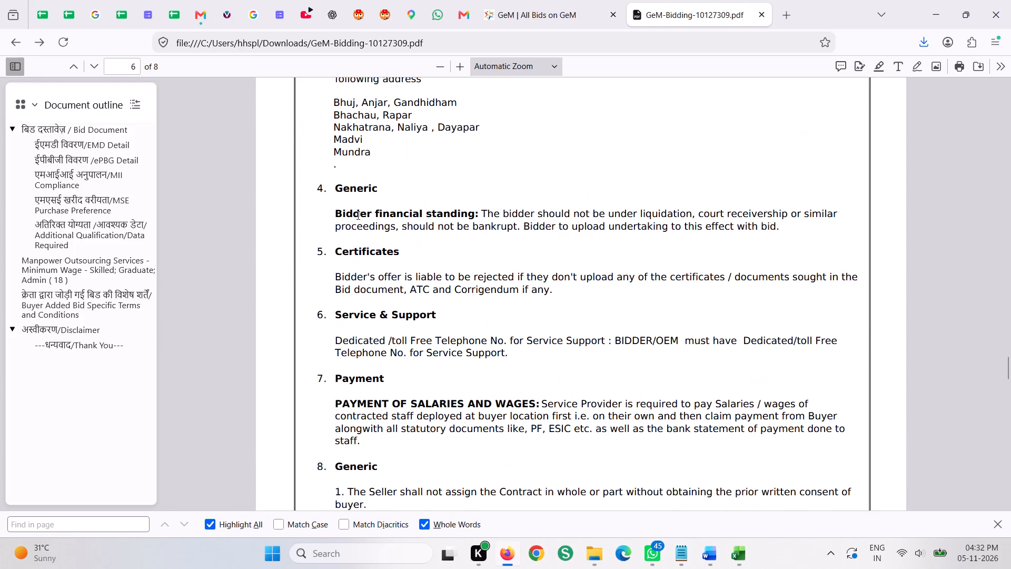
left_click(352, 212)
left_click_drag(352, 212, 437, 211)
key("ctrl+c")
key("ctrl+c")
key("alt+Tab")
key("ctrl+v")
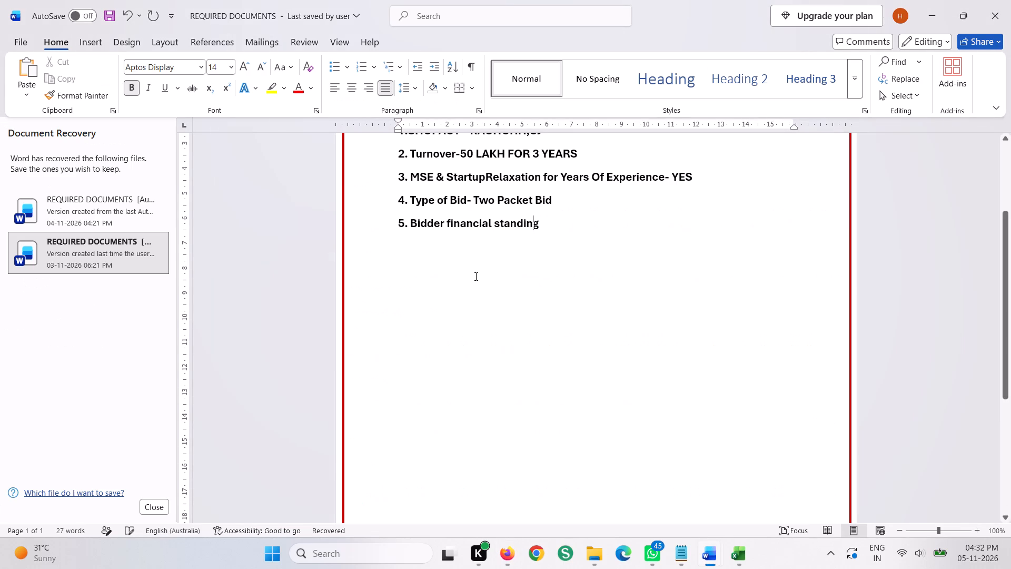
Add item 6 to the list as Past Project Experience, copied from the buyer added terms.
key("Return")
type("6.")
key("alt+Tab")
scroll(475, 293, "down", 1)
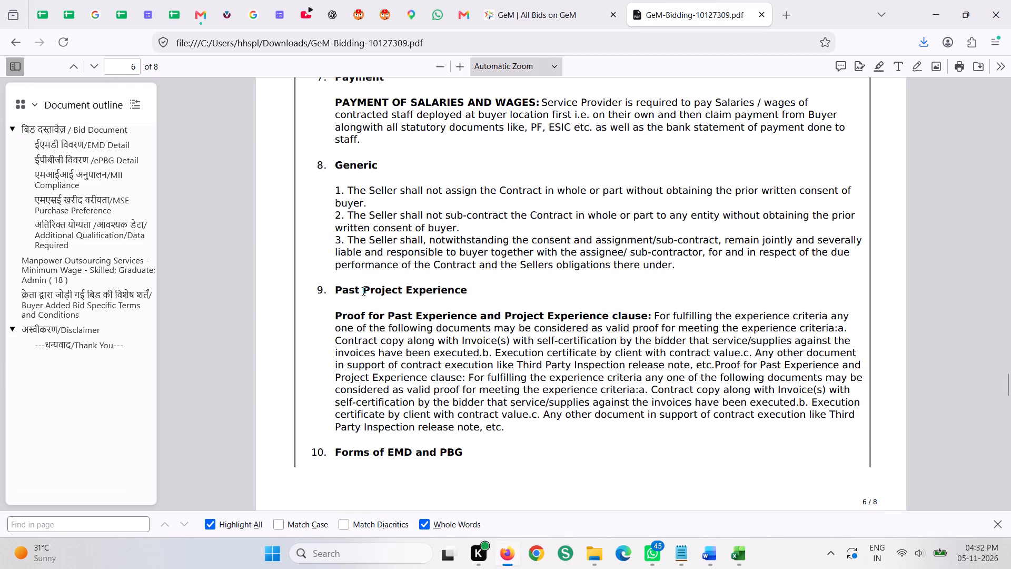
left_click(361, 290)
left_click_drag(361, 290, 458, 290)
key("ctrl+c")
key("ctrl+c")
left_click(338, 290)
left_click_drag(338, 290, 472, 292)
key("ctrl+c")
key("ctrl+c")
key("alt+Tab")
key("ctrl+v")
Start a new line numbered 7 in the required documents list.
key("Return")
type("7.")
Review the bid's buyer added terms and eligibility conditions for further required documents.
key("alt+Tab")
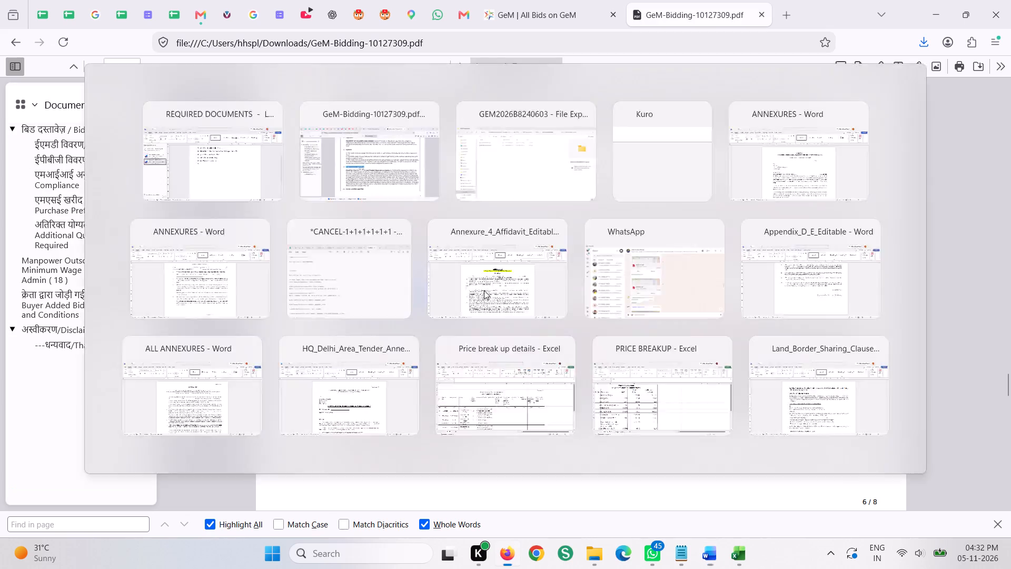
scroll(478, 312, "down", 1)
scroll(443, 307, "up", 1)
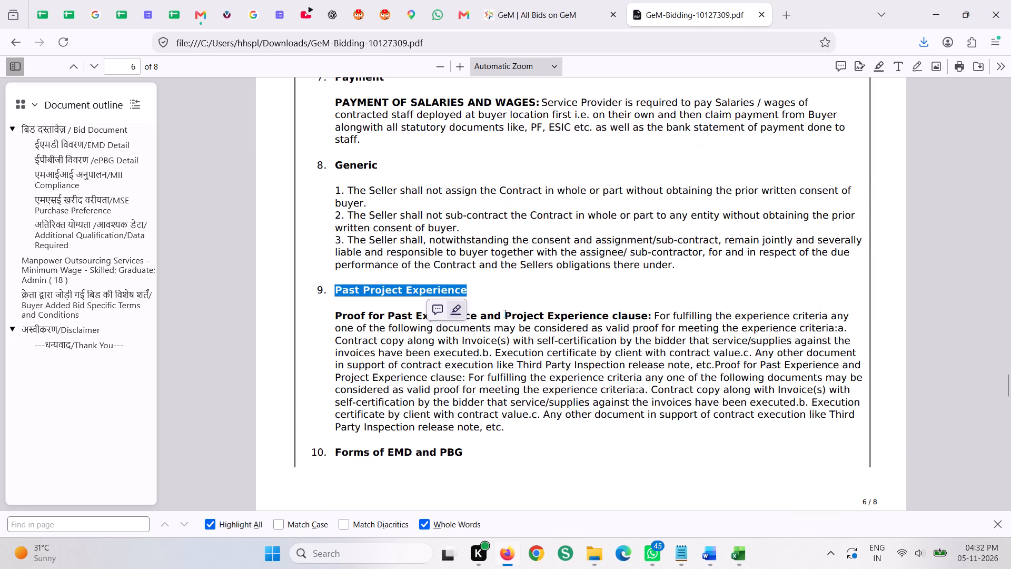
scroll(504, 313, "up", 1)
scroll(387, 249, "up", 1)
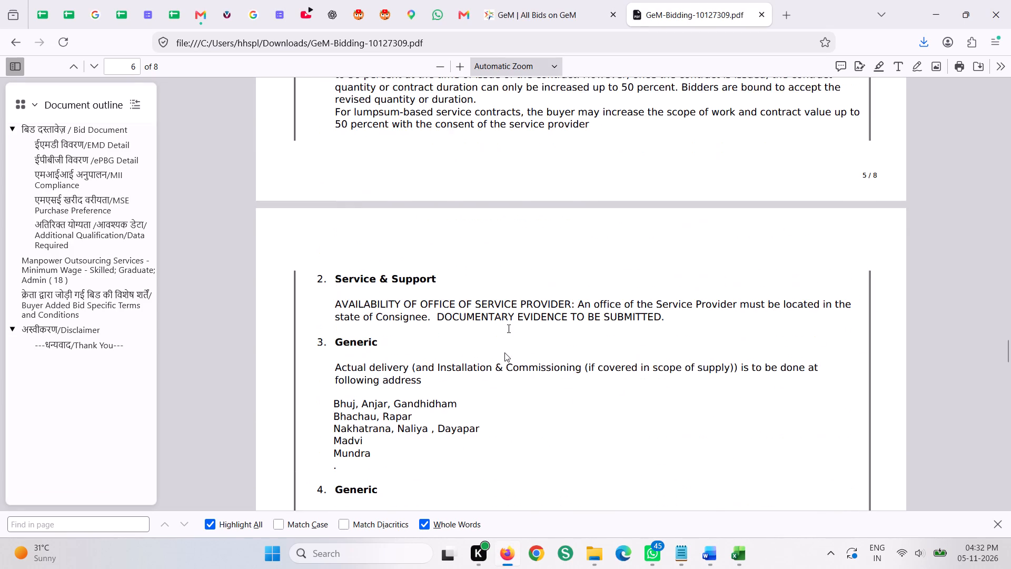
scroll(506, 344, "up", 1)
scroll(562, 350, "up", 2)
key("alt+Tab")
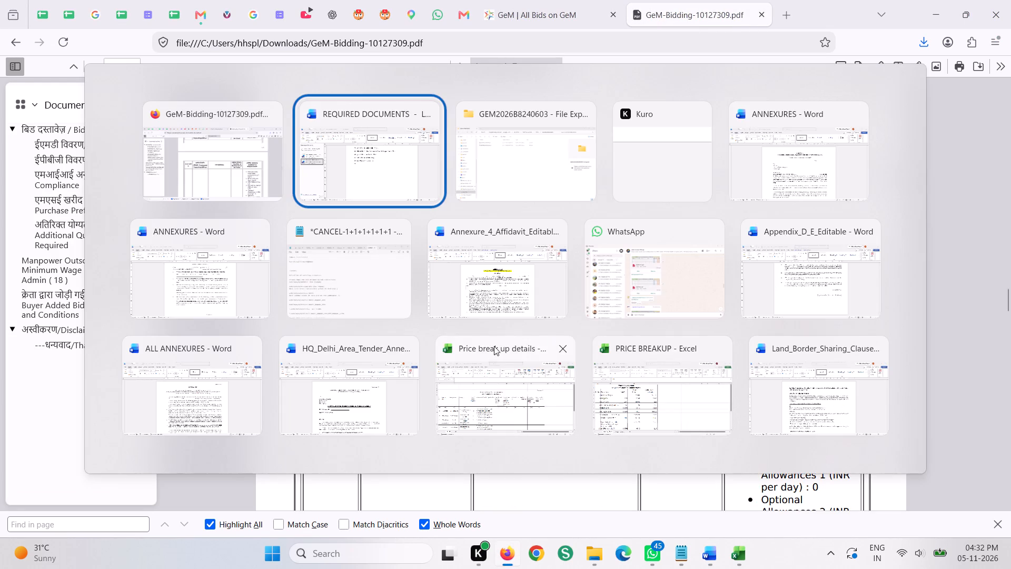
left_click(338, 139)
key("alt+Tab")
scroll(599, 337, "up", 7)
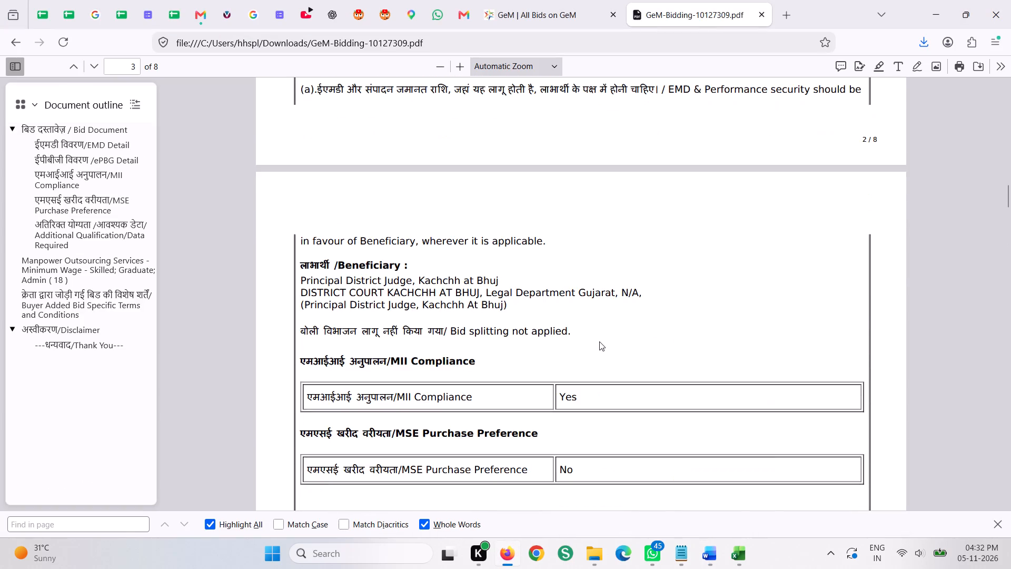
scroll(599, 341, "up", 3)
scroll(607, 347, "down", 4)
scroll(560, 328, "down", 2)
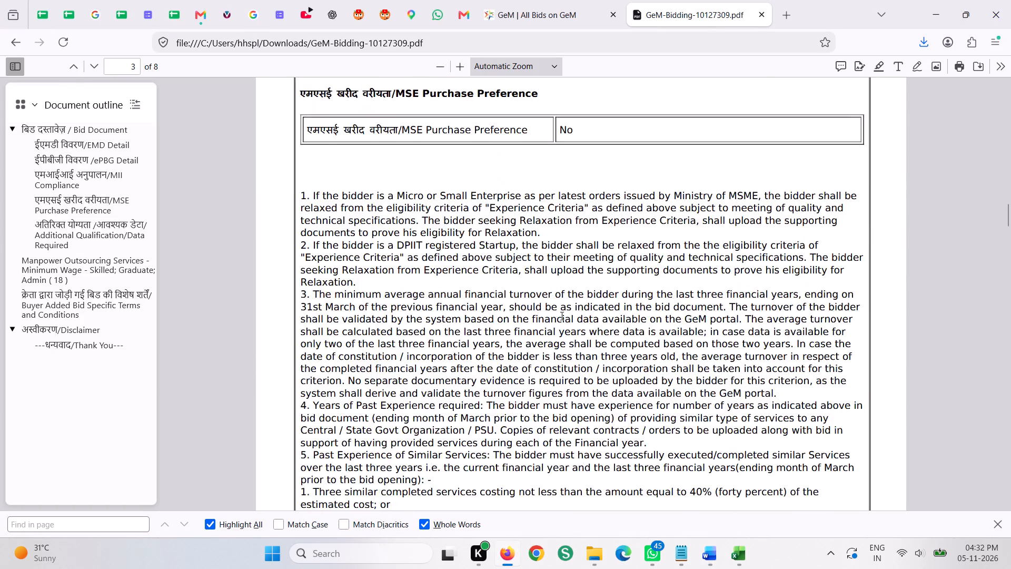
scroll(561, 316, "down", 1)
scroll(573, 295, "up", 1)
Check the minimum wages undertaking 1793790305.pdf and the scope of work attachment 1793790112.pdf for further requirements.
left_click(546, 337)
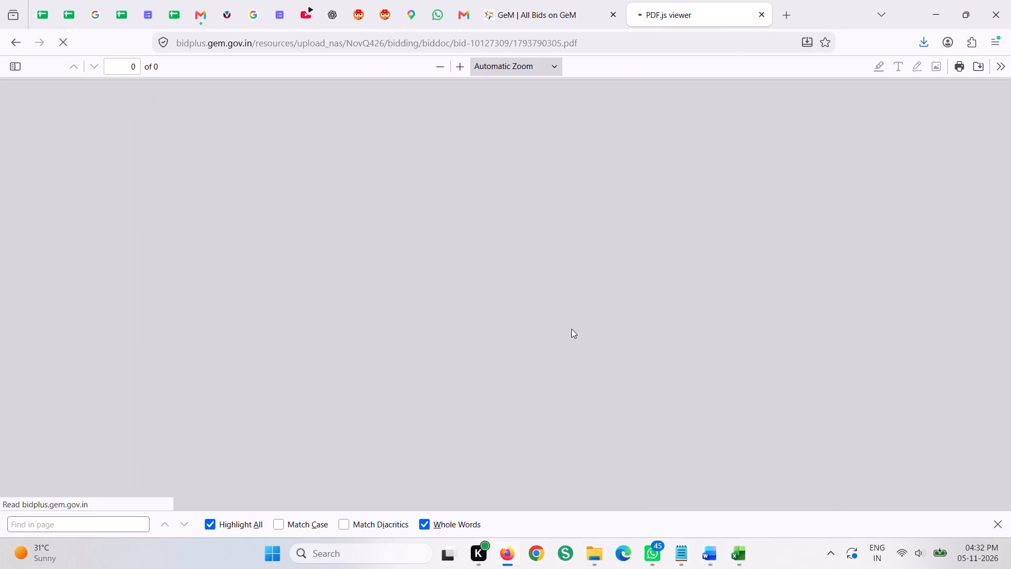
scroll(564, 331, "up", 7)
left_click(23, 53)
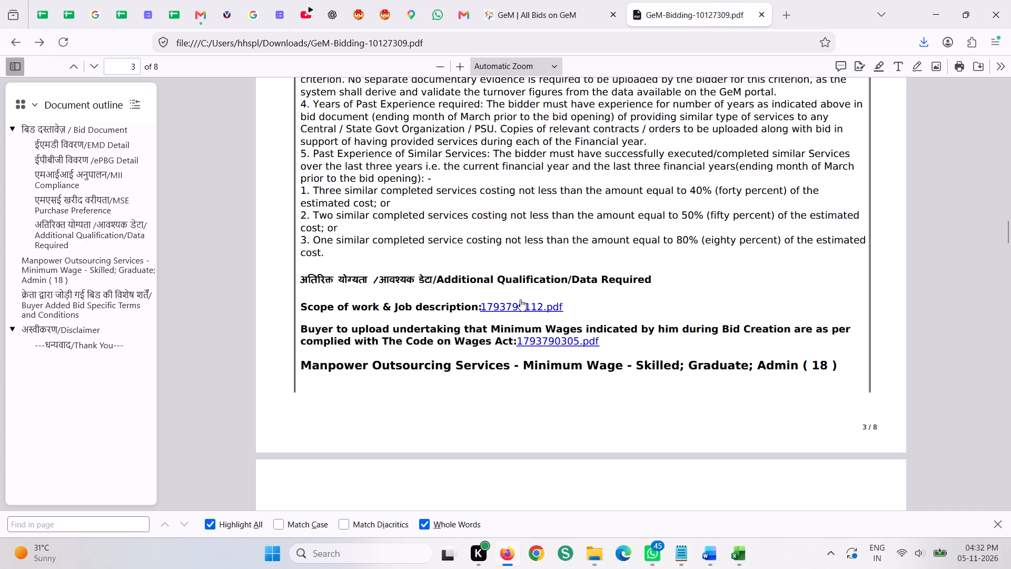
left_click(514, 302)
scroll(489, 306, "up", 9)
scroll(532, 319, "down", 9)
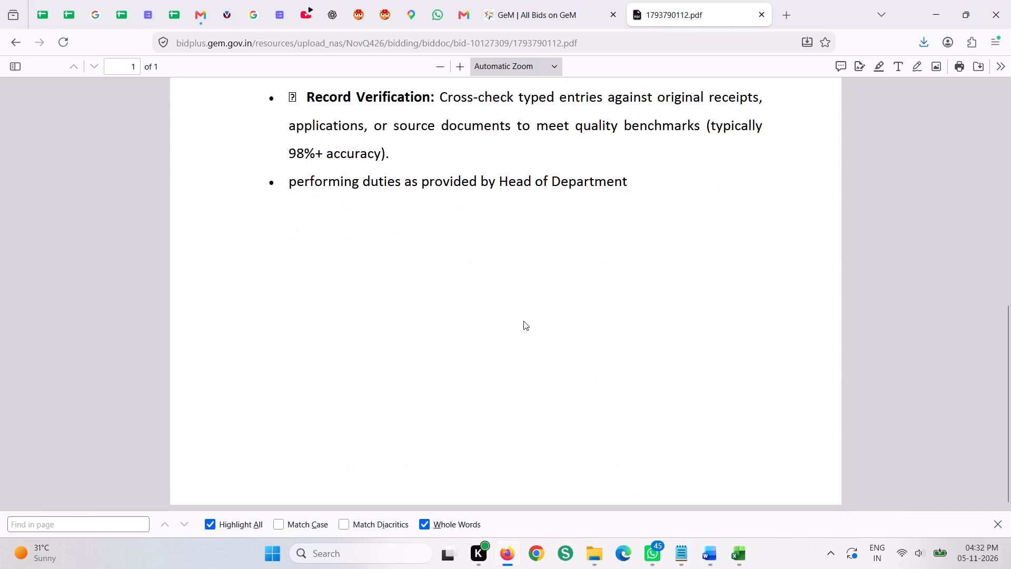
scroll(523, 321, "down", 5)
scroll(523, 321, "up", 5)
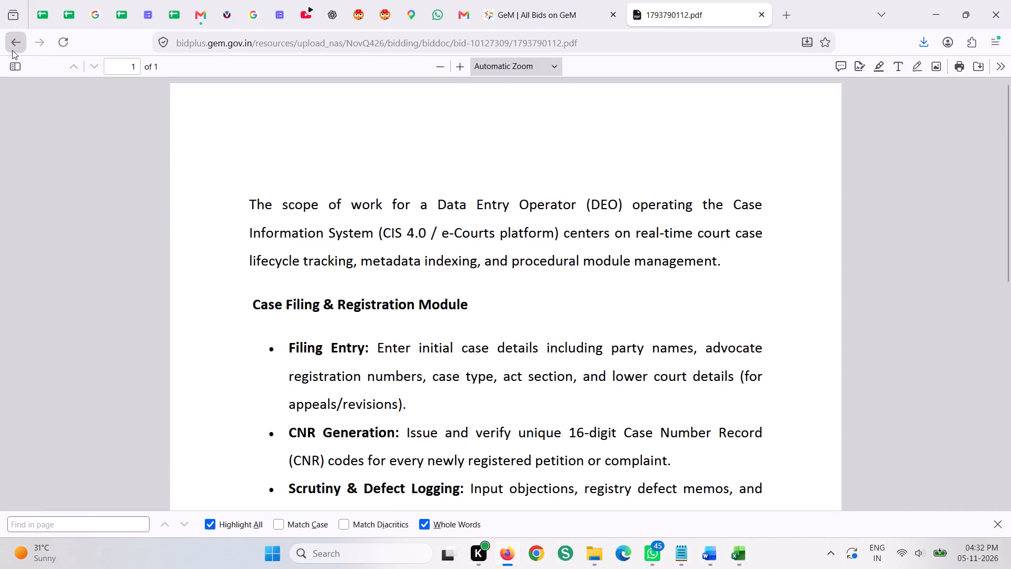
left_click(12, 50)
left_click(513, 0)
left_click(701, 0)
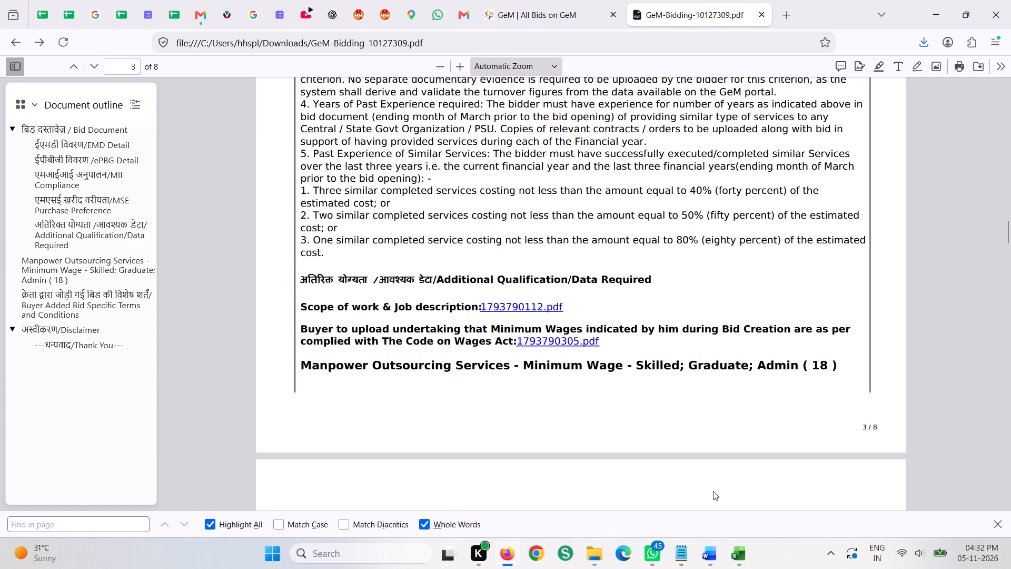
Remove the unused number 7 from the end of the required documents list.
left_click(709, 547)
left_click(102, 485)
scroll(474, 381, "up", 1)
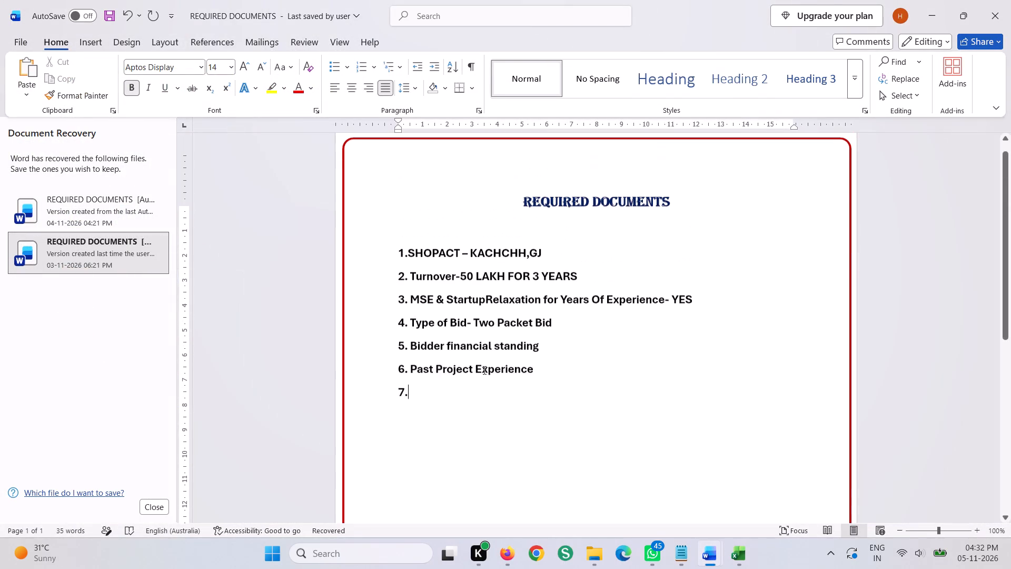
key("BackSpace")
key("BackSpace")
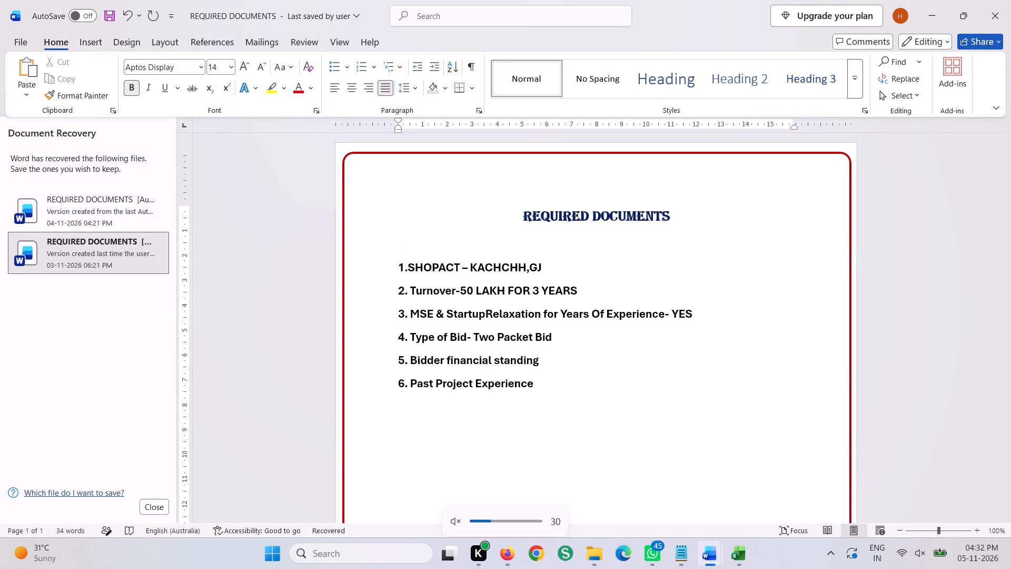
Export the list as a PDF named REQUIRED DOCUMENTS into the GEM2026B8240603 folder in DEV1.
left_click(11, 43)
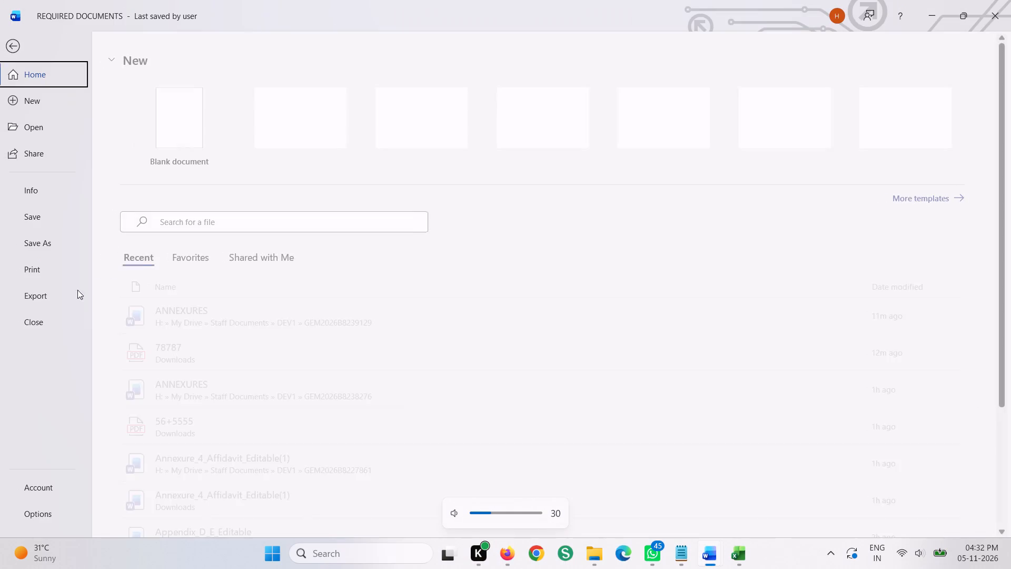
left_click(54, 296)
left_click(374, 176)
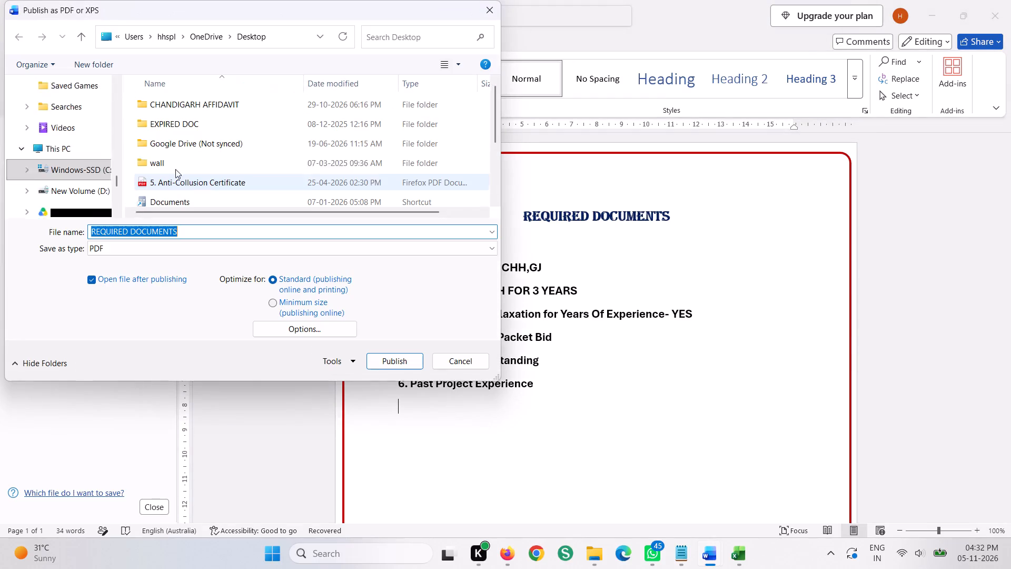
scroll(15, 162, "up", 14)
left_click(68, 190)
scroll(178, 134, "up", 4)
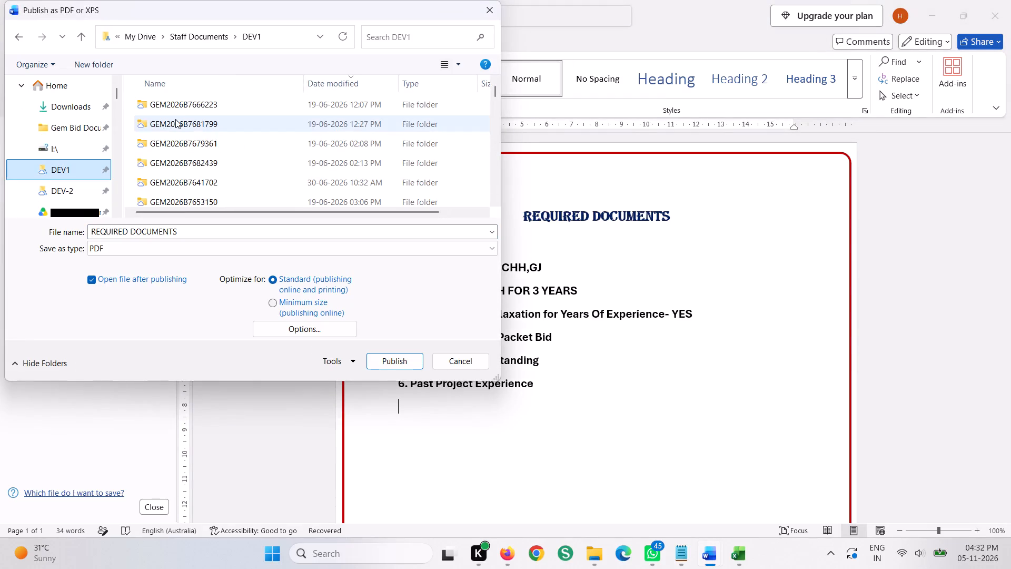
scroll(175, 119, "up", 5)
double_click(195, 105)
left_click(200, 224)
left_click(200, 227)
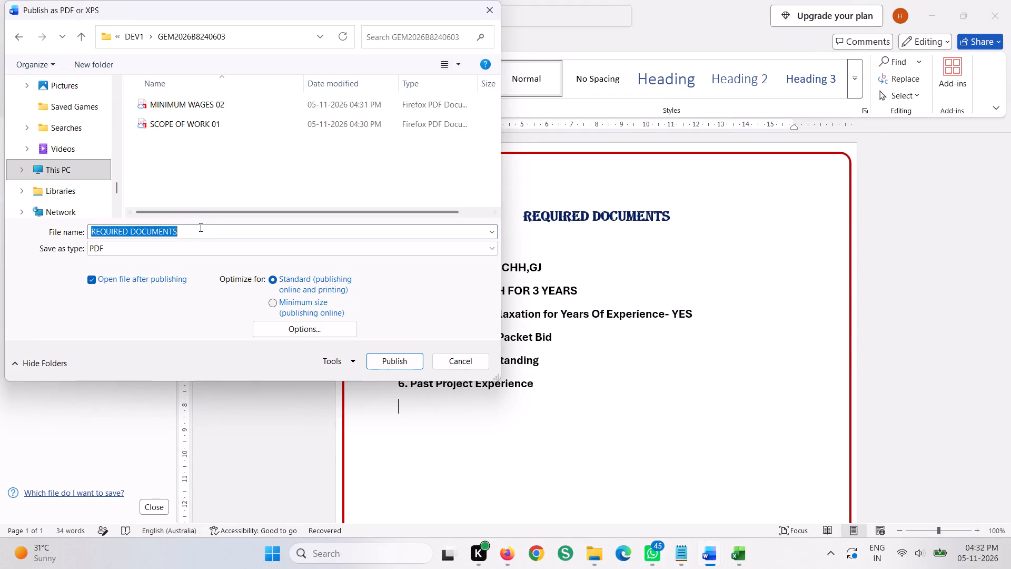
left_click(400, 349)
left_click(399, 362)
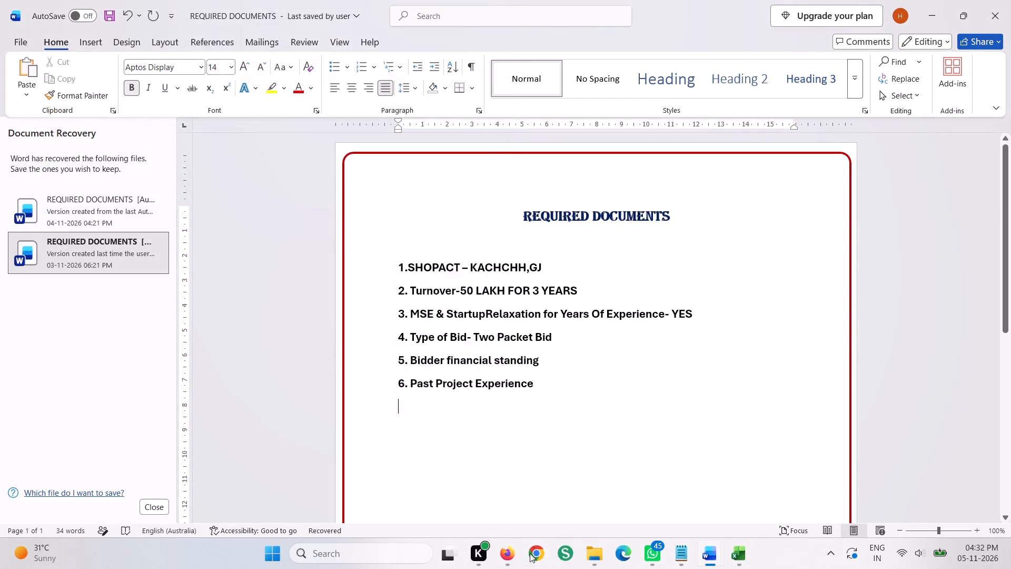
Close the published required documents PDF in the browser, keeping the bid document open.
left_click(517, 558)
scroll(685, 210, "up", 1)
left_click(658, 0)
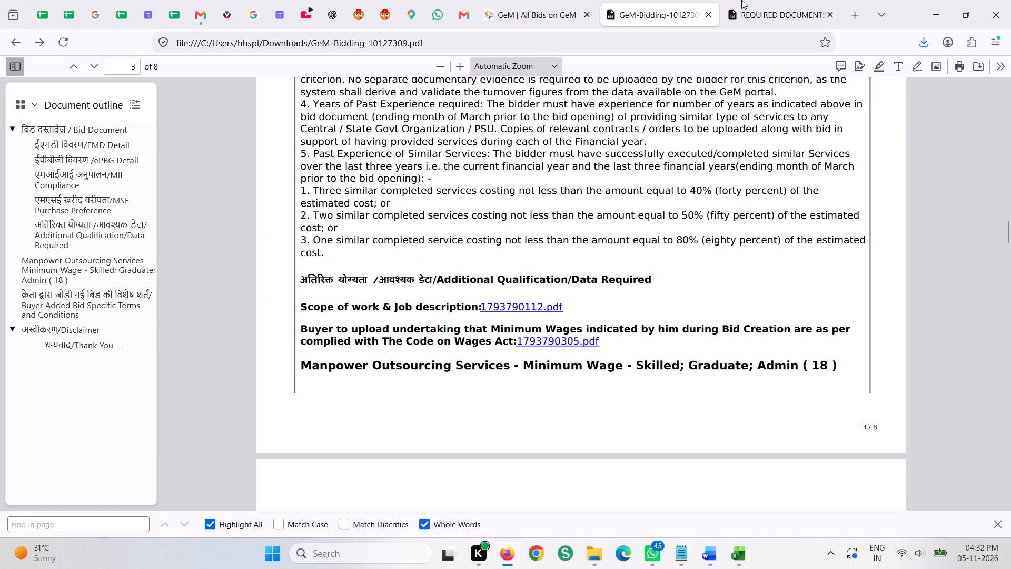
left_click(756, 0)
left_click(824, 13)
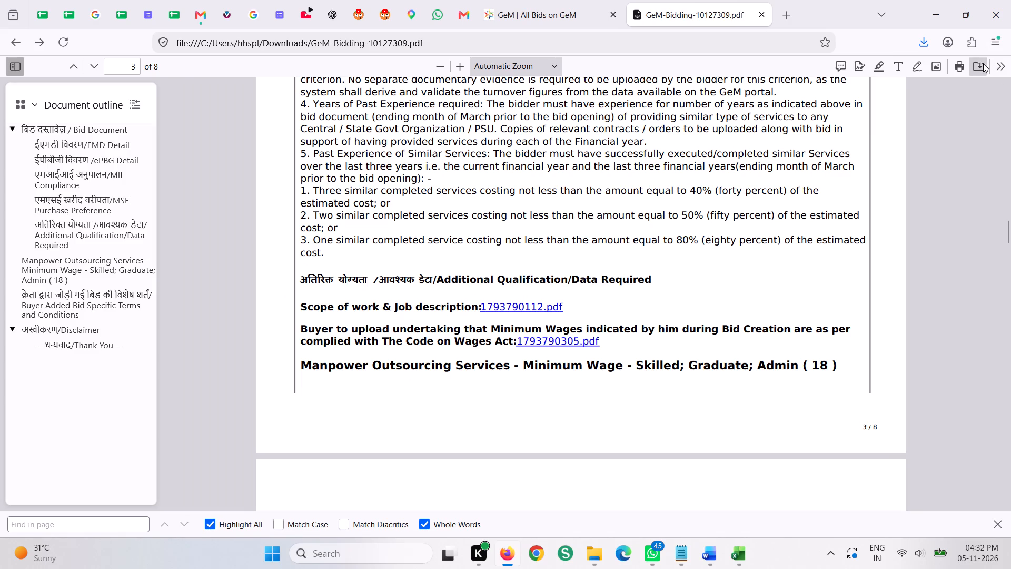
Save the bid document as GeM-Bidding-10127309 in the GEM2026B8240603 folder in DEV1.
left_click(983, 64)
scroll(491, 240, "up", 10)
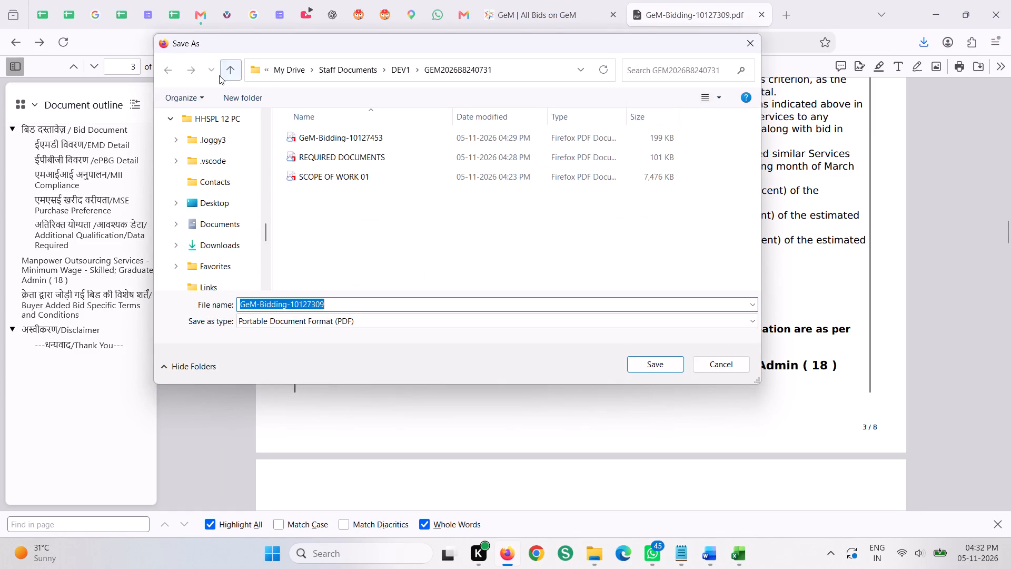
left_click(223, 69)
scroll(326, 153, "up", 5)
double_click(350, 139)
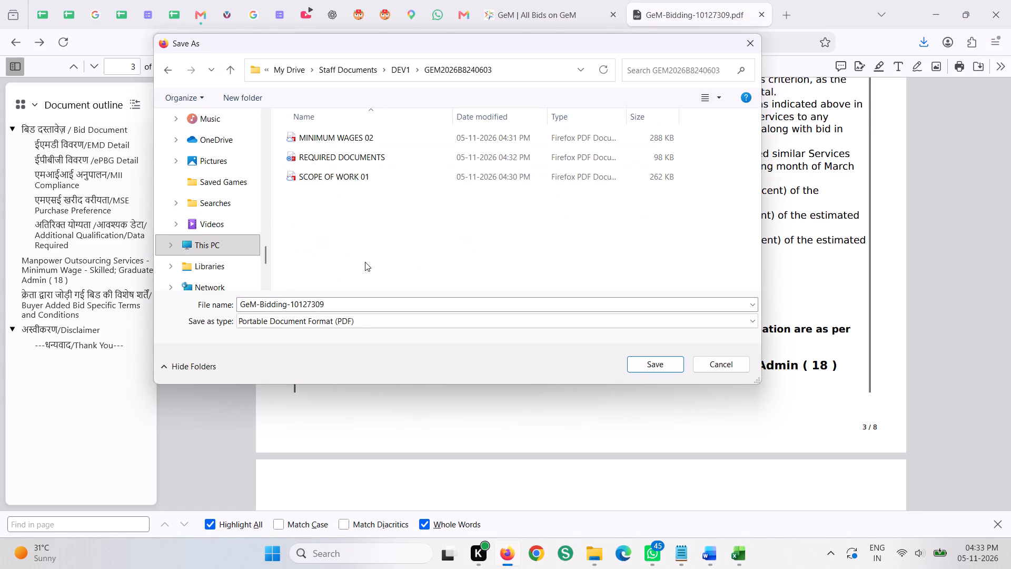
left_click(361, 307)
left_click(658, 360)
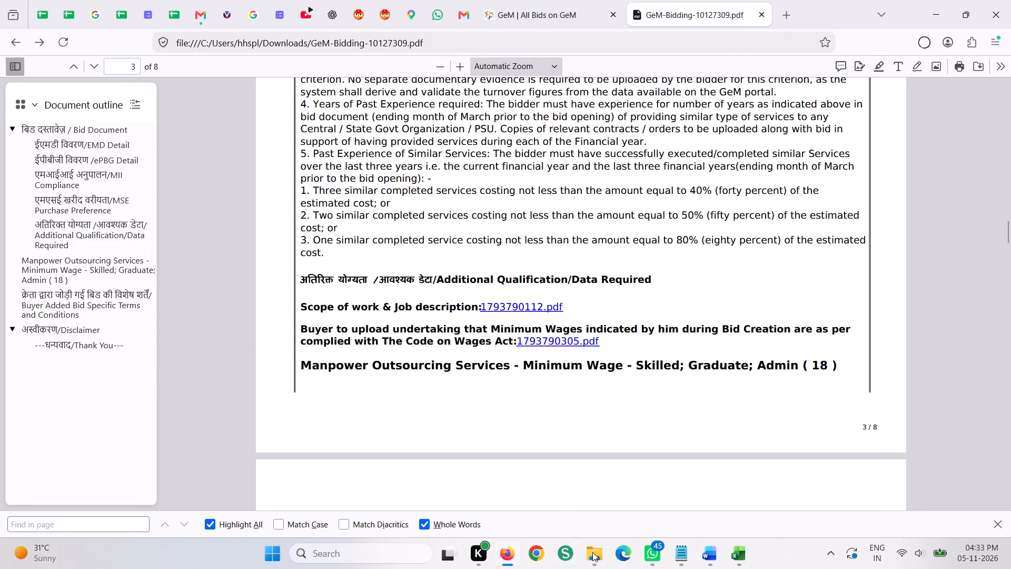
Check the files saved in the GEM2026B8240603 folder and go back up to the DEV1 folder.
left_click(593, 552)
left_click(216, 119)
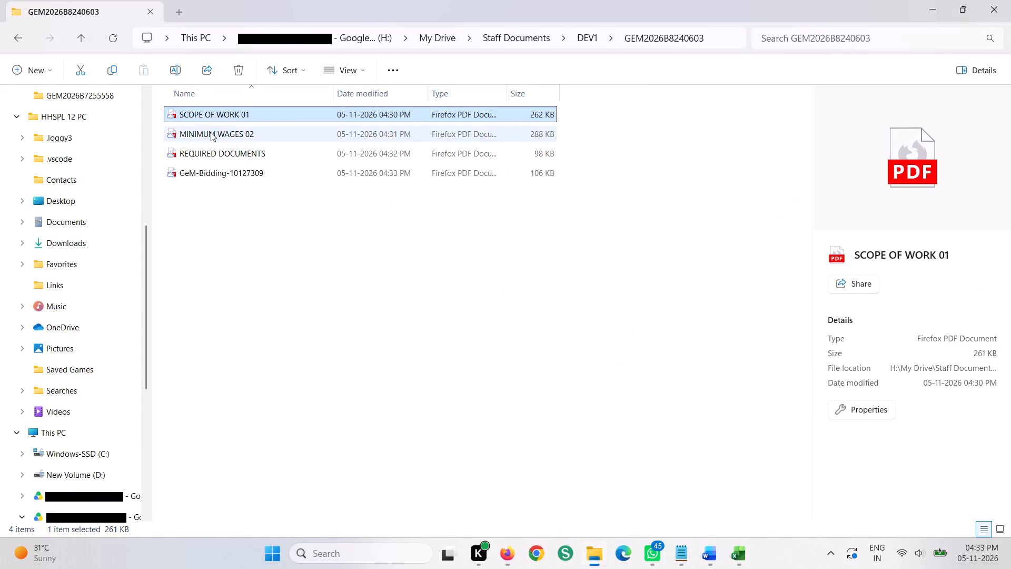
left_click(211, 133)
left_click(209, 150)
left_click(201, 178)
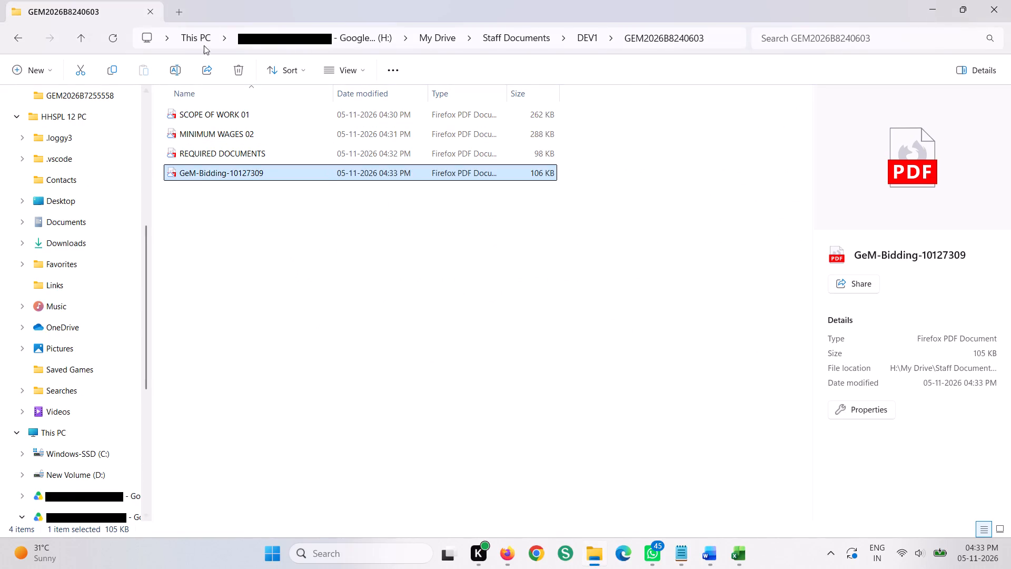
left_click(82, 38)
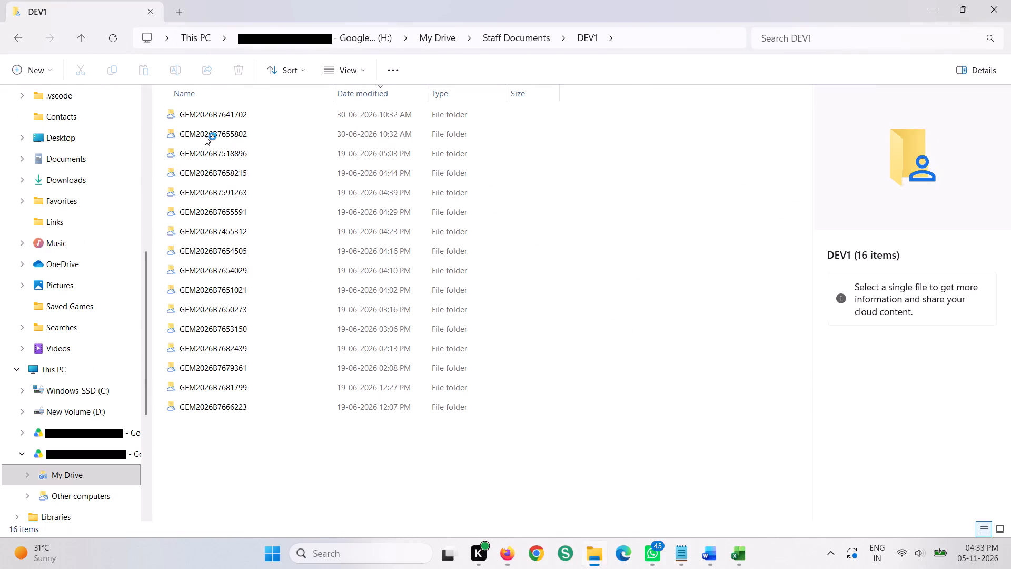
Resume the song on YouTube and skip back to about 1:24.
left_click(506, 552)
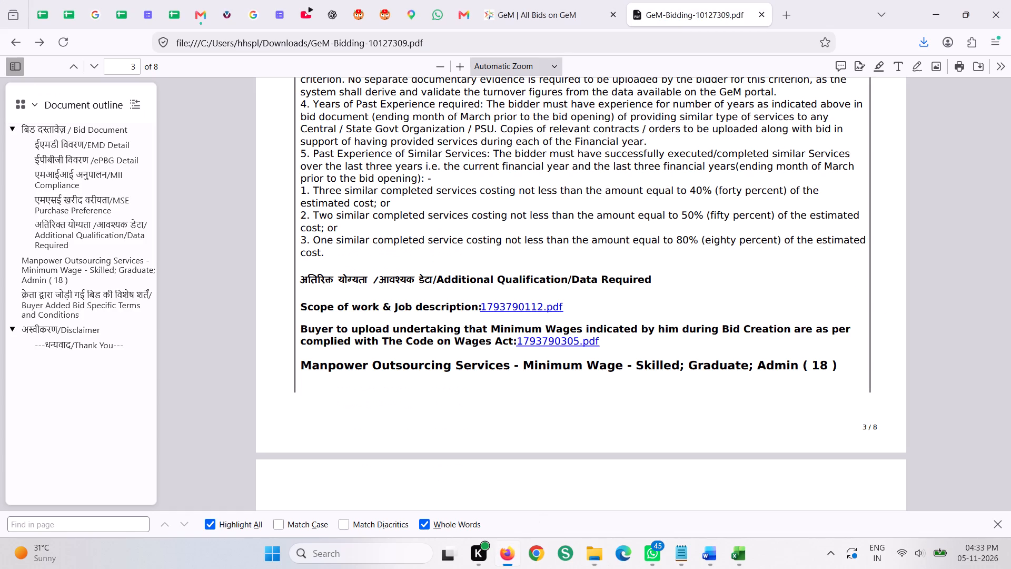
left_click(312, 19)
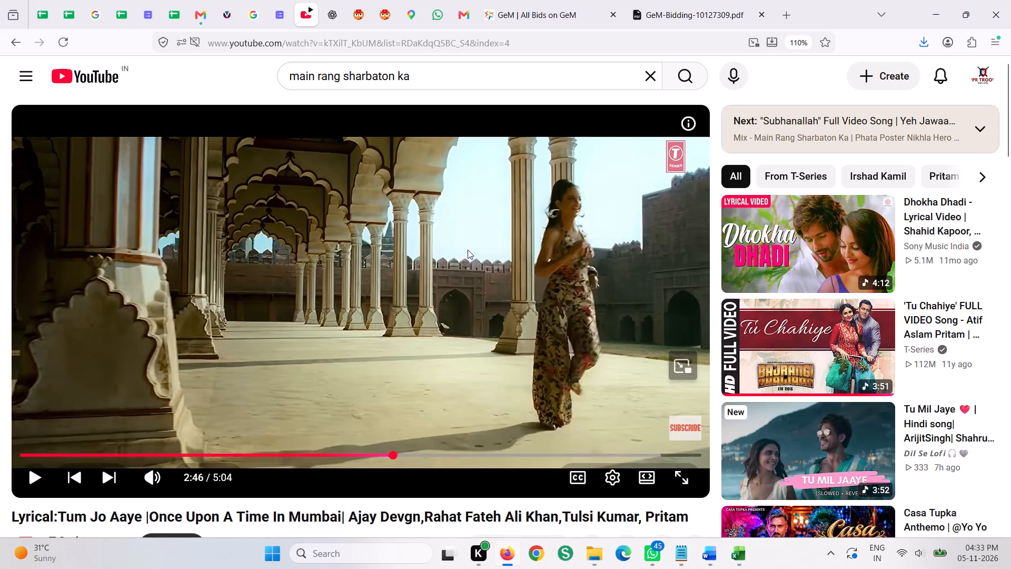
left_click(357, 277)
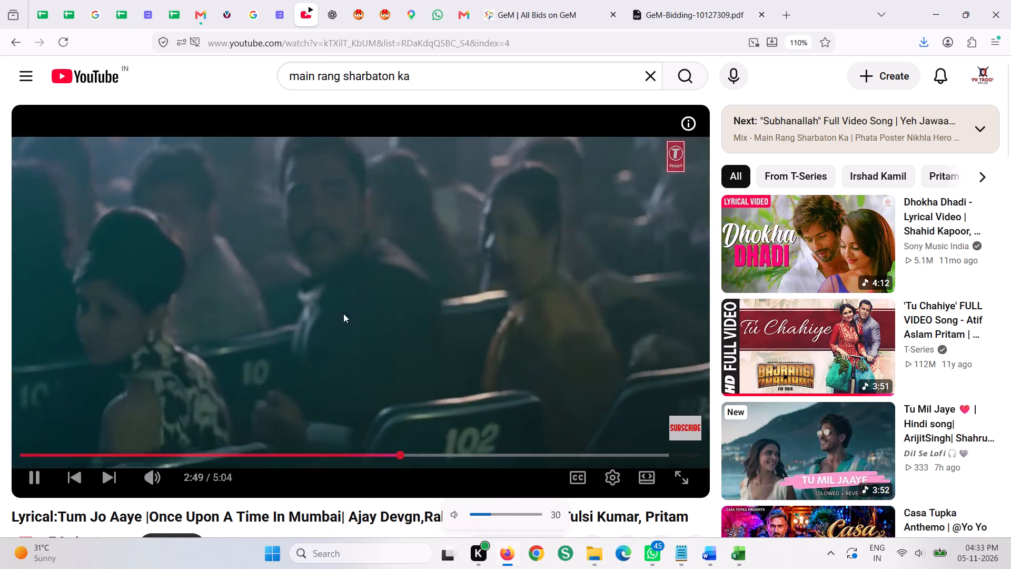
left_click(374, 453)
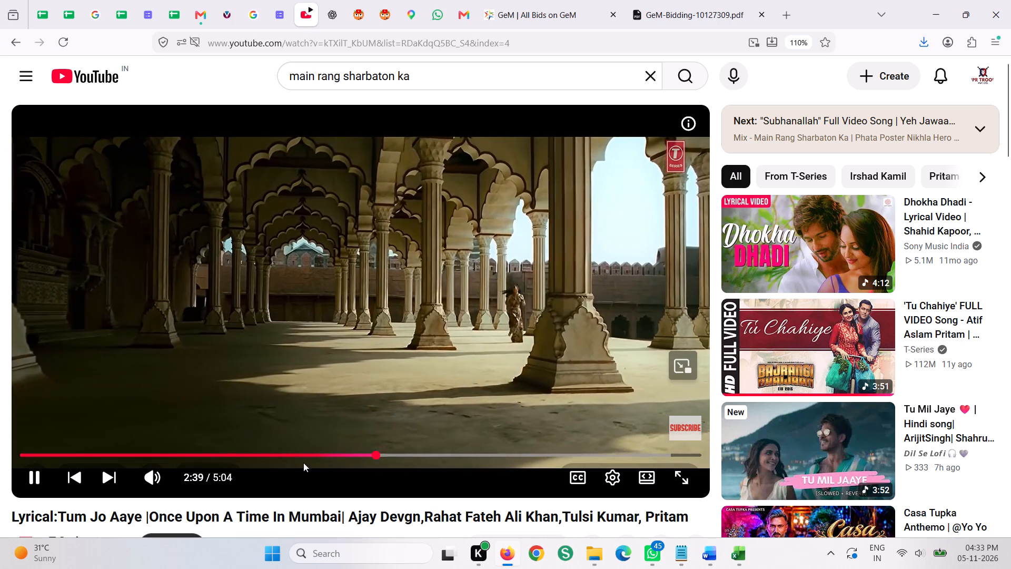
double_click(209, 458)
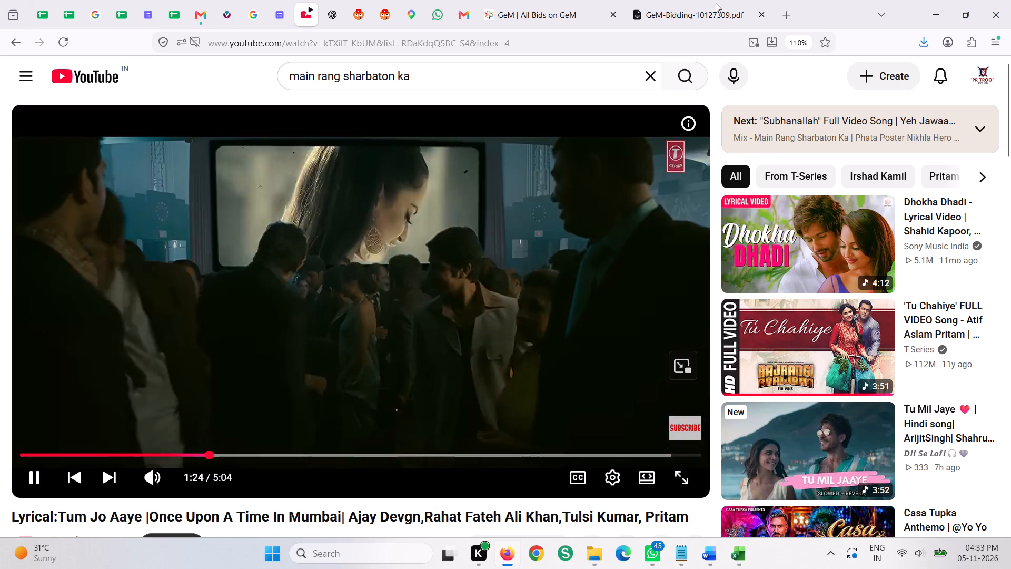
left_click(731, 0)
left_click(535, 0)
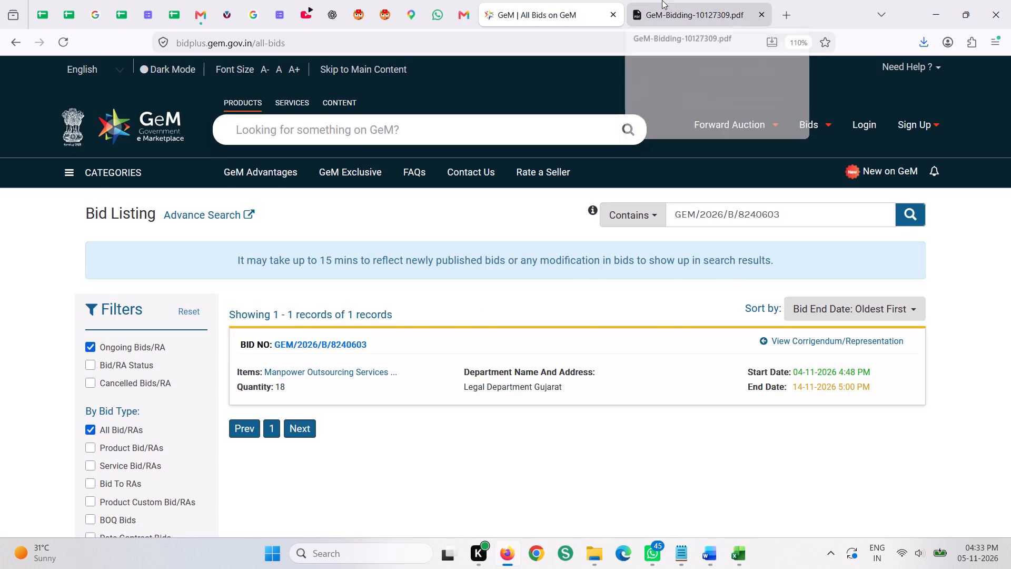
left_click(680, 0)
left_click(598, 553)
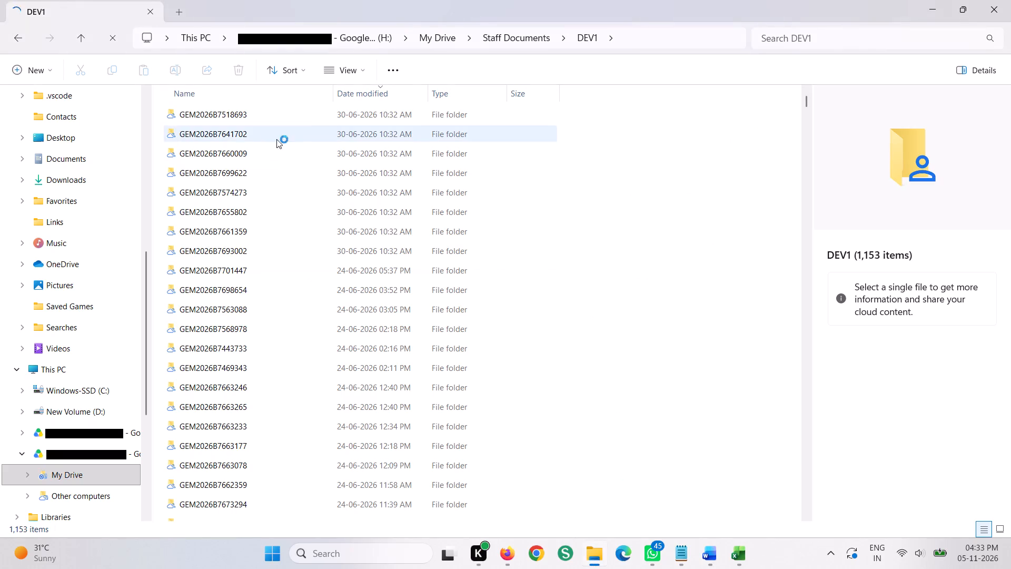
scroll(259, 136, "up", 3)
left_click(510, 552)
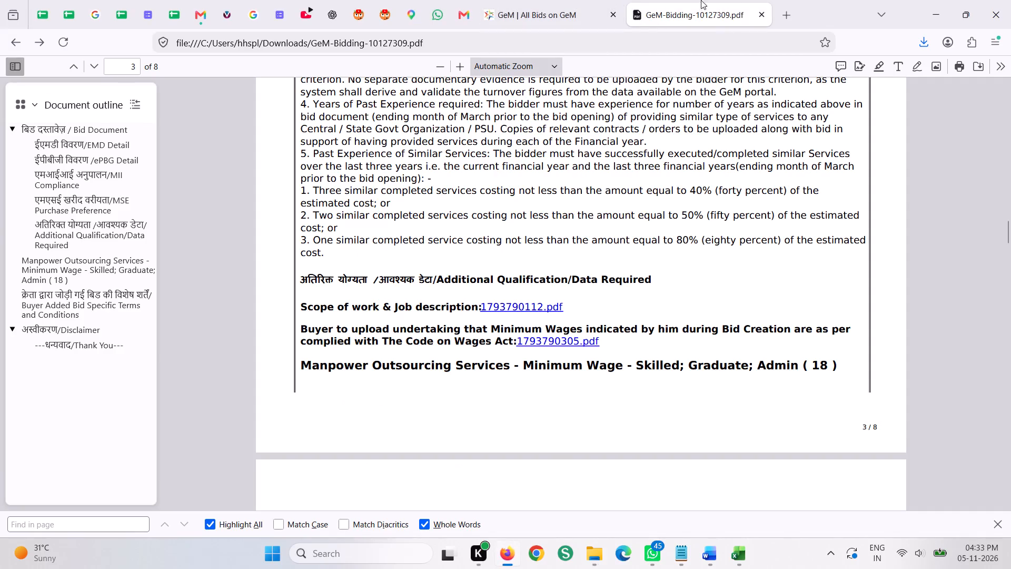
Close the GeM-Bidding-10127309 document and bring up the Daily Tender Sheet 2026.
left_click(747, 0)
left_click(760, 14)
left_click(178, 15)
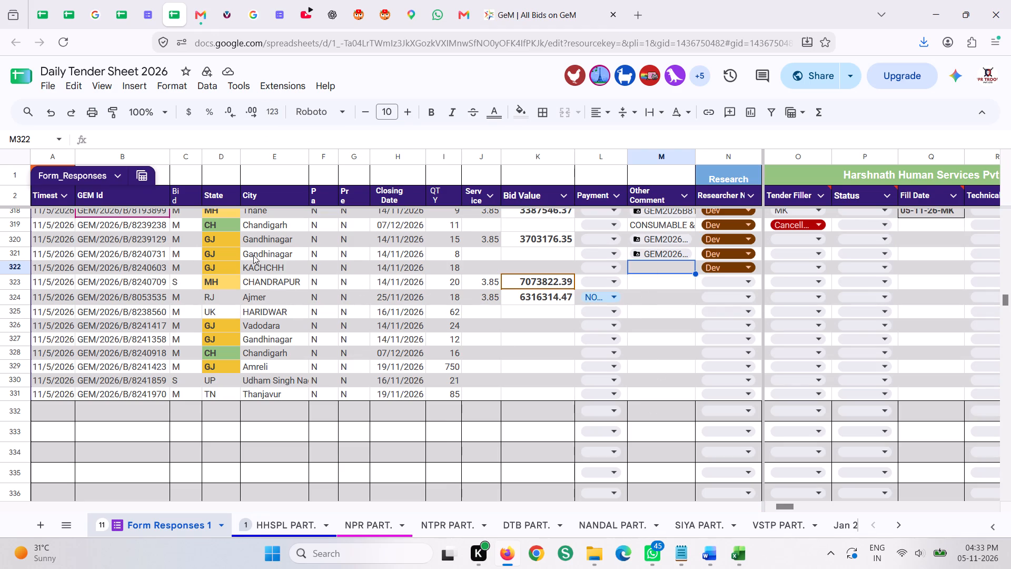
Copy the GeM ID GEM/2026/B/8240709 from the CHANDRAPUR row and select the Other Comment cell of the KACHCHH row.
left_click(134, 282)
key("ctrl+c")
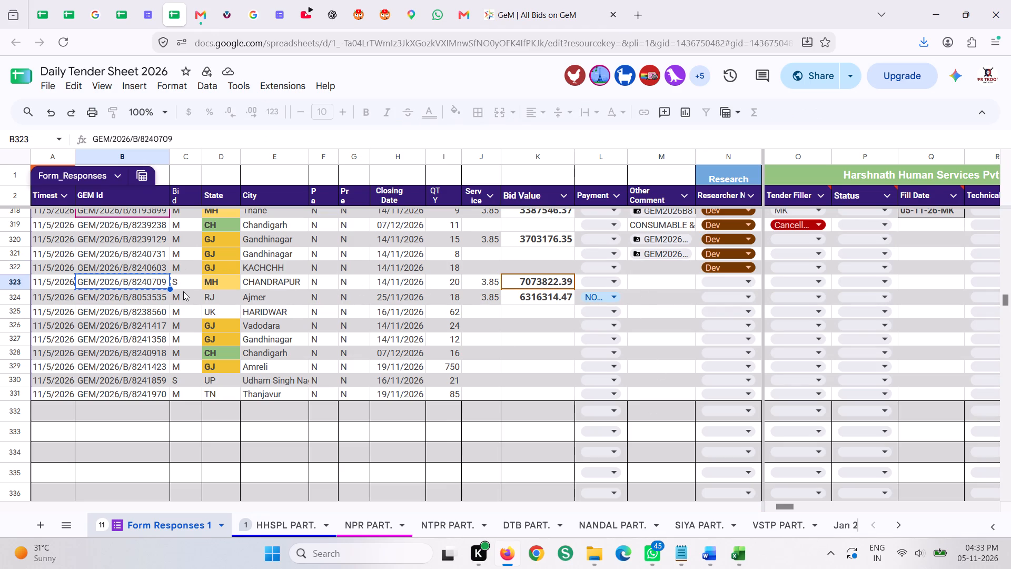
double_click(654, 265)
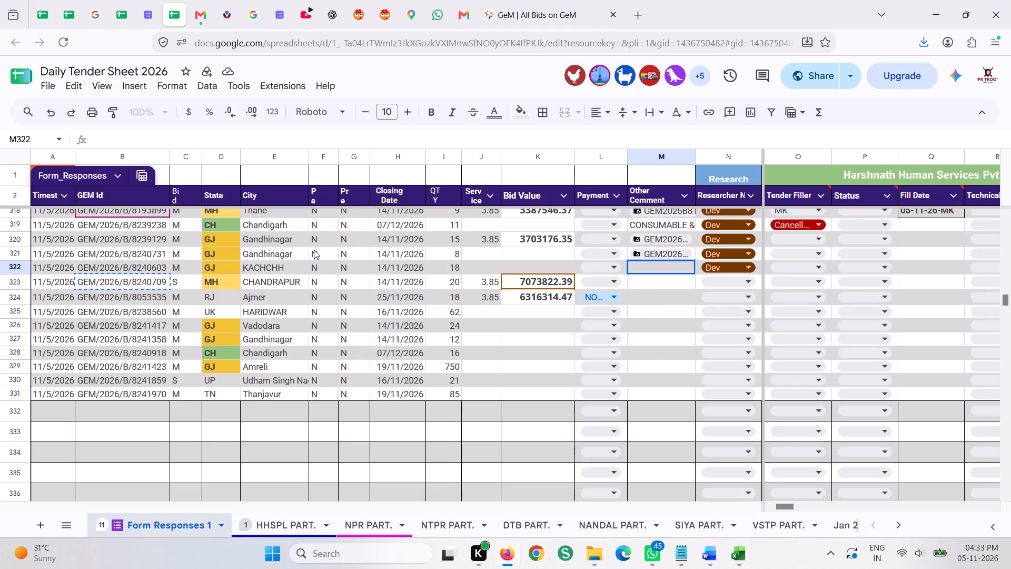
key("Left")
key("Left")
key("Left")
key("Left")
key("Left")
key("Left")
key("Left")
key("Left")
key("Left")
key("Left")
key("Left")
key("Left")
key("Left")
key("Left")
key("Left")
key("Left")
key("Left")
key("Left")
key("Left")
key("Left")
key("Left")
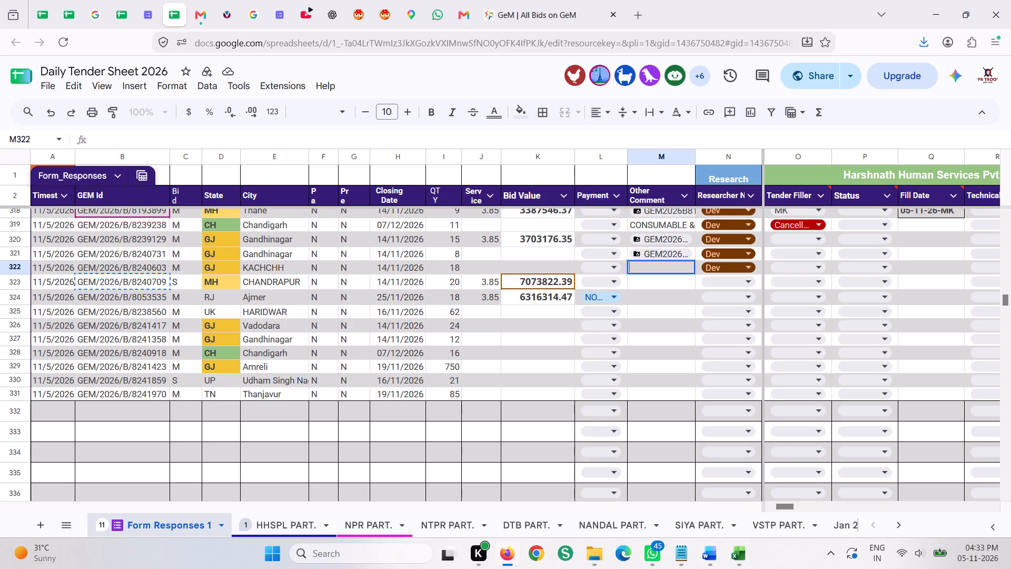
left_click(563, 262)
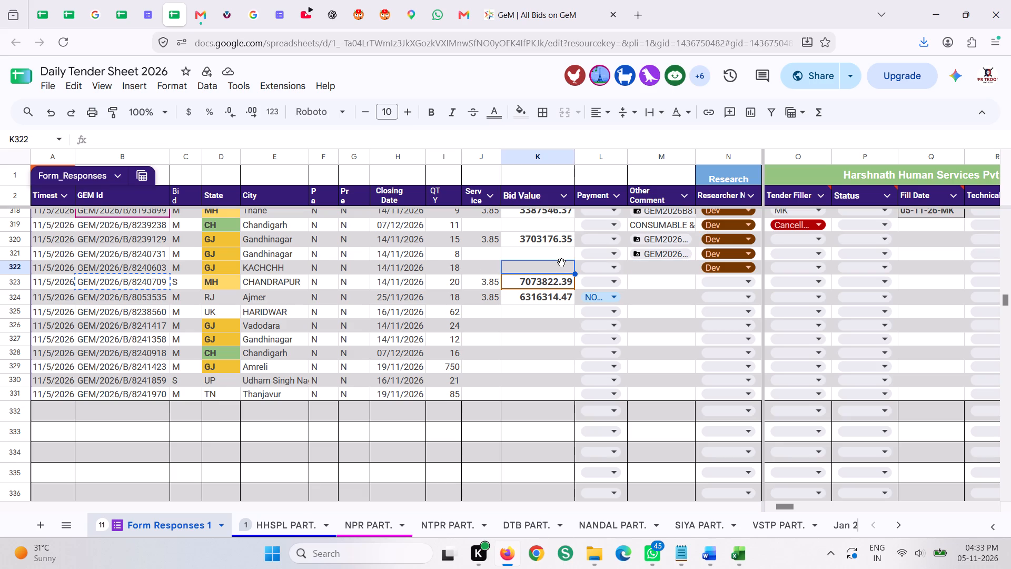
key("Left")
key("Left")
key("Left")
key("Left")
key("Left")
key("Left")
key("Left")
key("Left")
key("Left")
key("Left")
key("Left")
key("Left")
key("Left")
key("Down")
key("Right")
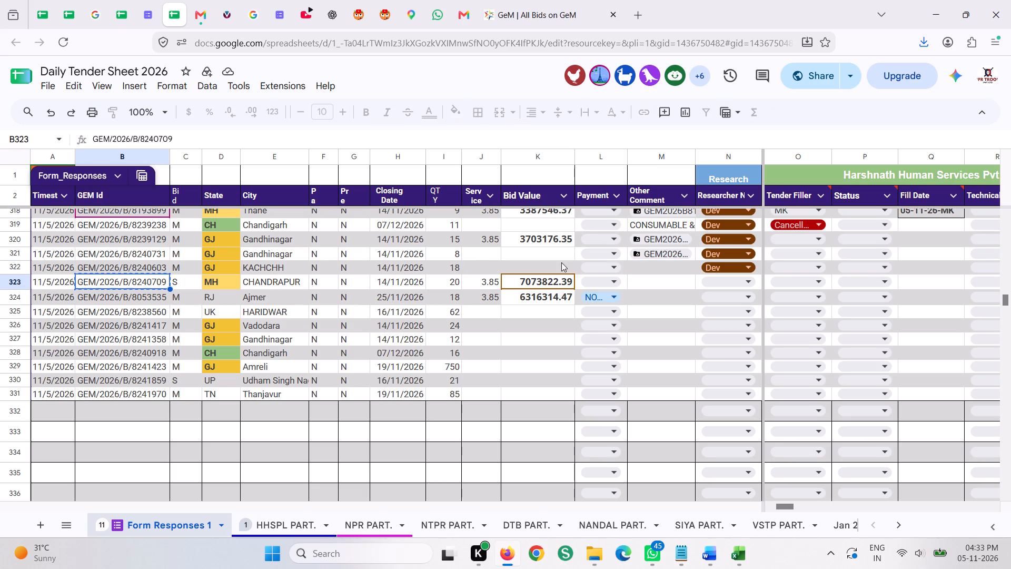
key("ctrl+c")
key("Right")
key("Right")
key("Right")
key("Right")
key("Right")
key("Right")
key("Right")
key("Right")
key("Right")
key("Right")
key("Right")
key("Right")
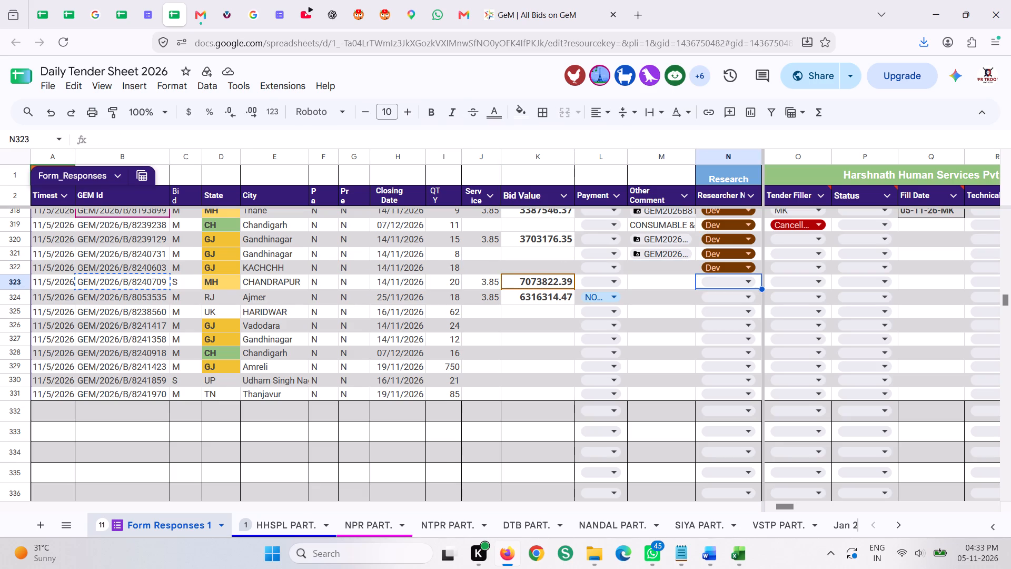
key("Left")
key("Up")
Search the GeM bid listing for GEM/2026/B/8240709 and open its bid document.
left_click(512, 0)
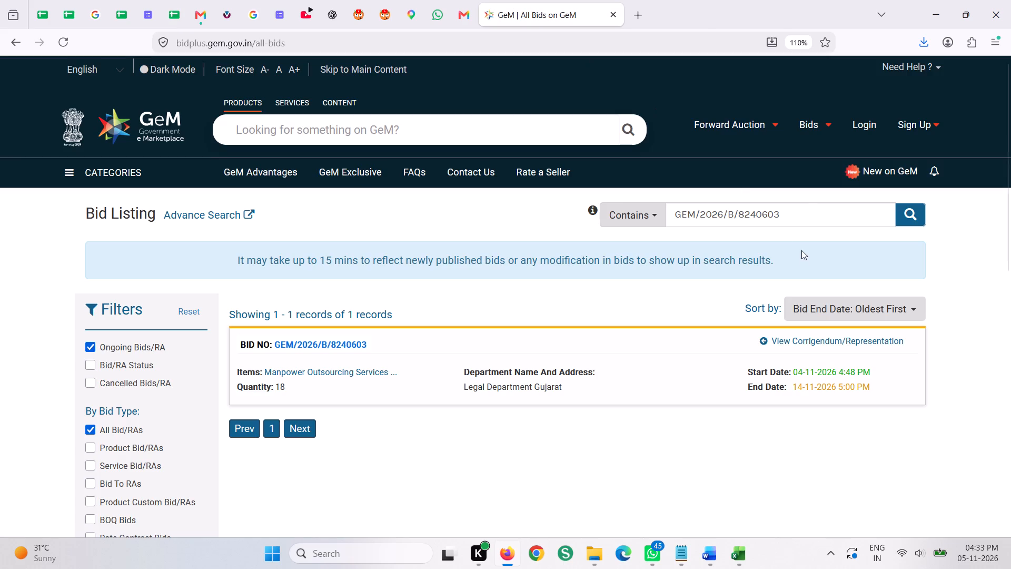
left_click_drag(807, 210, 571, 206)
key("ctrl+v")
key("Return")
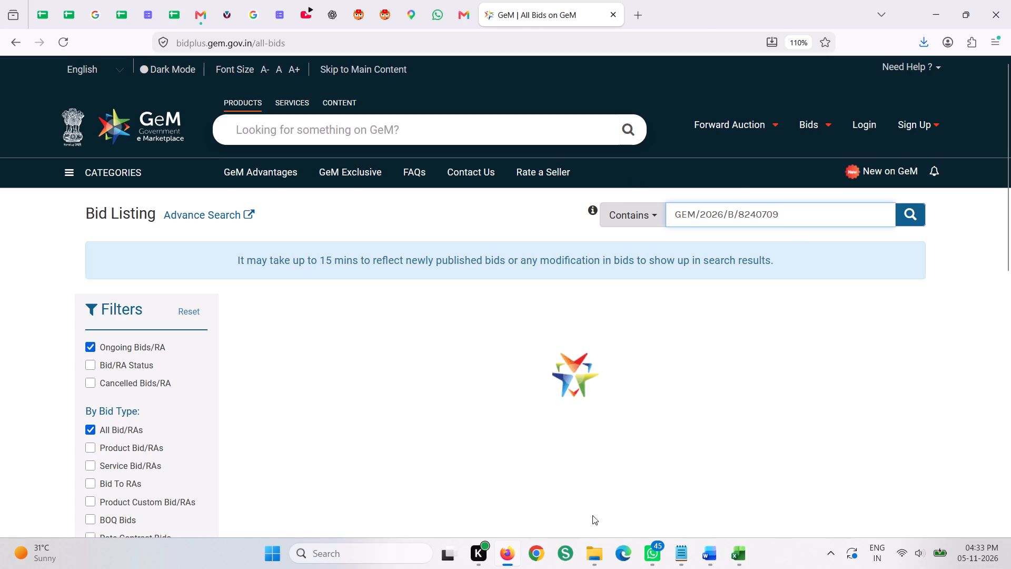
left_click(355, 342)
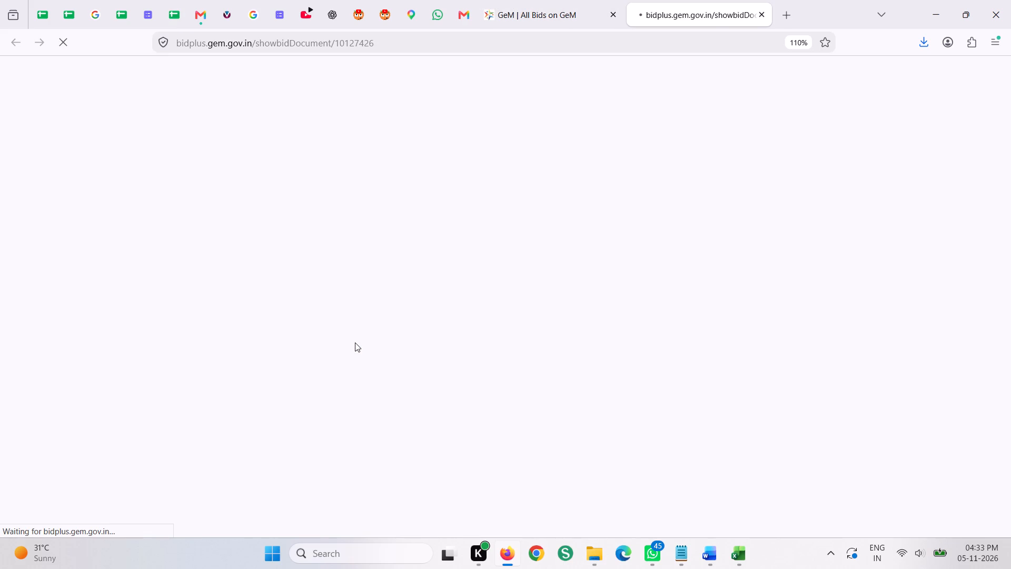
left_click(446, 274)
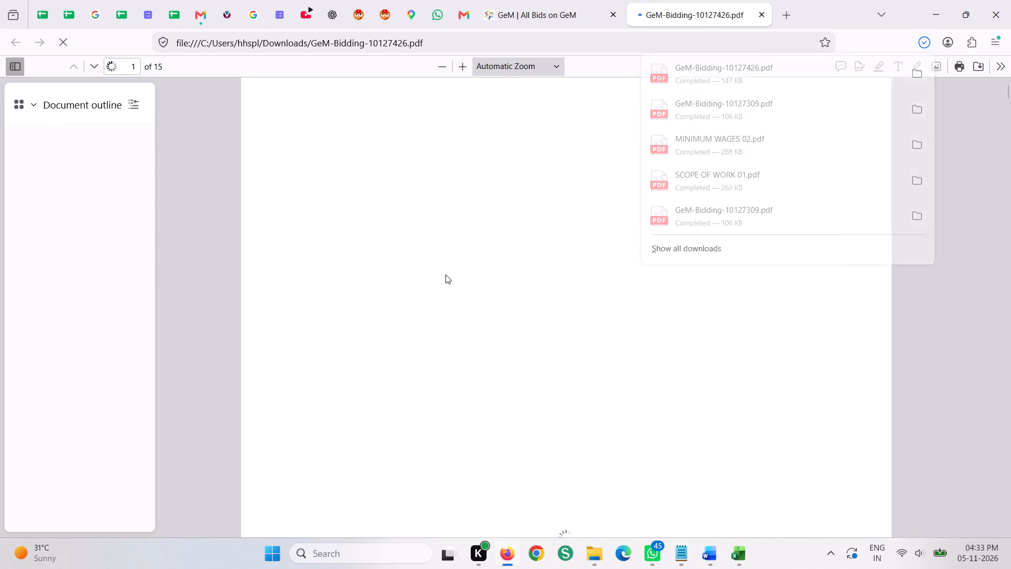
Search the bid document for SECURITY and step through the matches.
scroll(559, 347, "down", 1)
left_click(580, 356)
key("ctrl+f")
type("SEC")
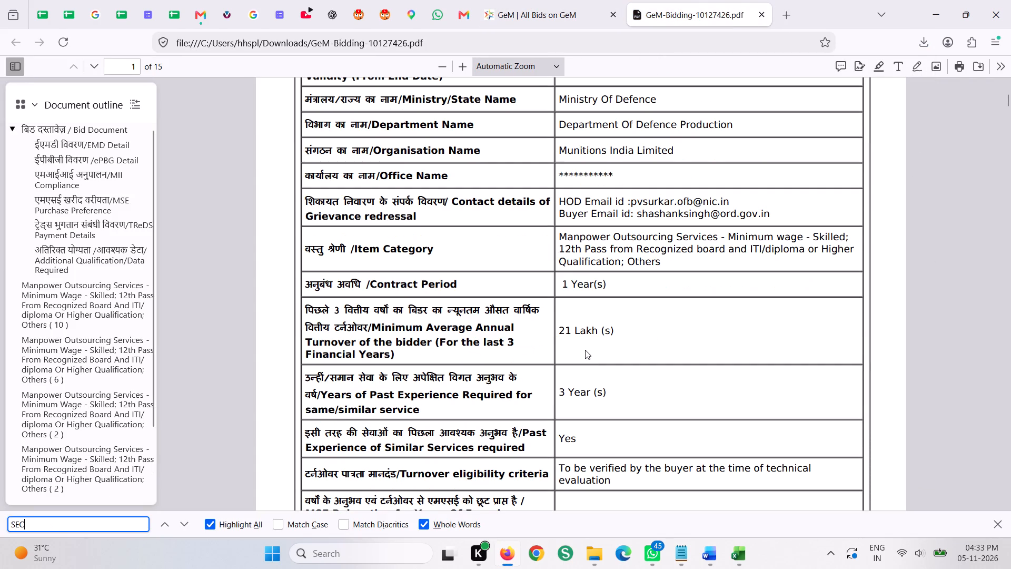
type("URITY")
key("Return")
key("Return")
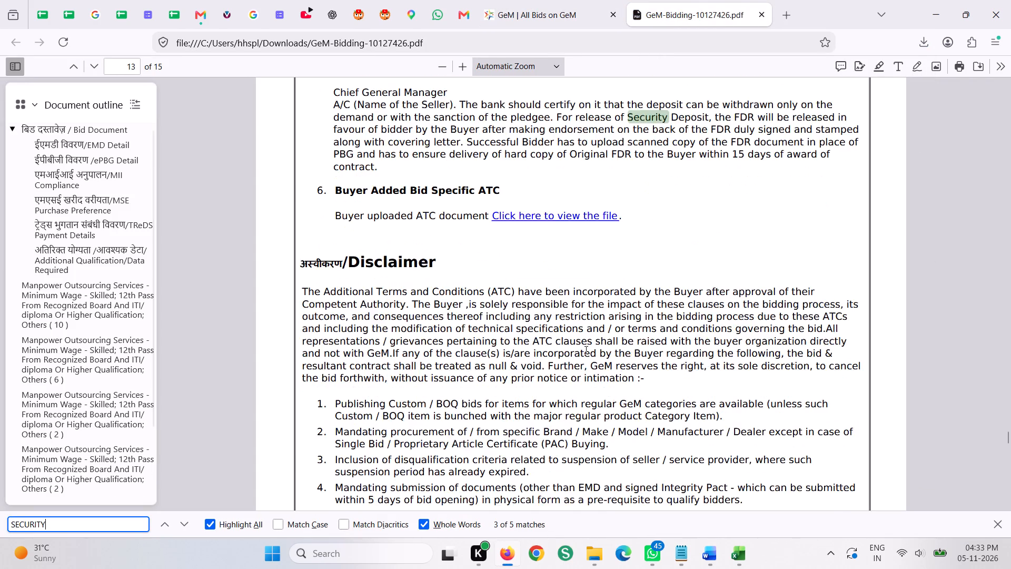
key("Return")
Search the bid document for WATCH.
key("BackSpace")
key("BackSpace")
key("BackSpace")
key("BackSpace")
key("BackSpace")
key("BackSpace")
key("BackSpace")
key("BackSpace")
key("BackSpace")
key("BackSpace")
key("BackSpace")
key("BackSpace")
key("BackSpace")
key("BackSpace")
type("WATCH")
Search the bid document for CHOWKIDAR and clear the search text.
key("BackSpace")
key("BackSpace")
key("BackSpace")
key("BackSpace")
key("BackSpace")
key("BackSpace")
key("BackSpace")
key("BackSpace")
key("BackSpace")
key("BackSpace")
key("BackSpace")
key("BackSpace")
key("BackSpace")
key("BackSpace")
key("BackSpace")
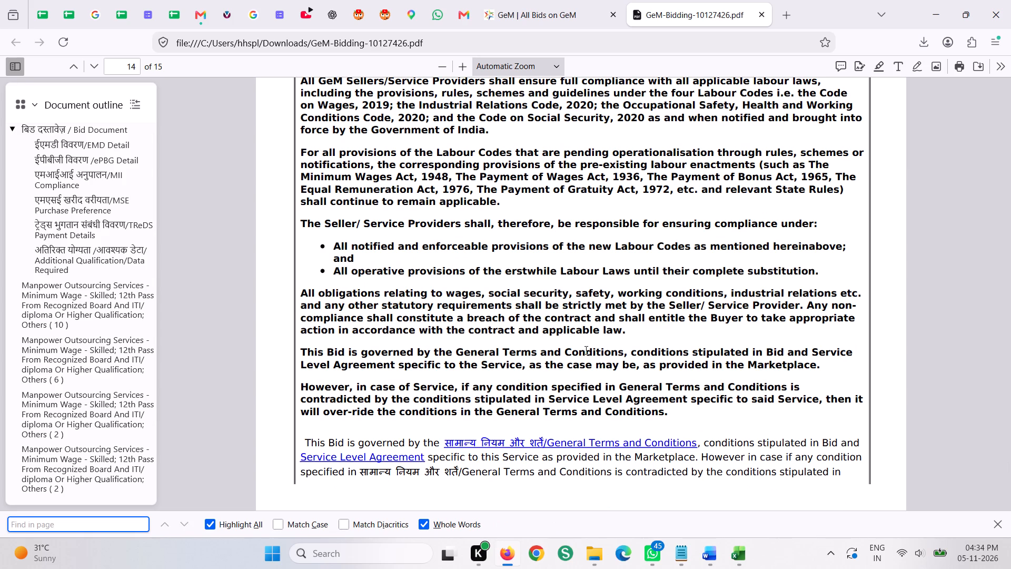
type("CH")
type("OWKIDAR")
key("BackSpace")
key("BackSpace")
key("BackSpace")
key("BackSpace")
key("BackSpace")
key("BackSpace")
key("BackSpace")
key("BackSpace")
key("BackSpace")
key("BackSpace")
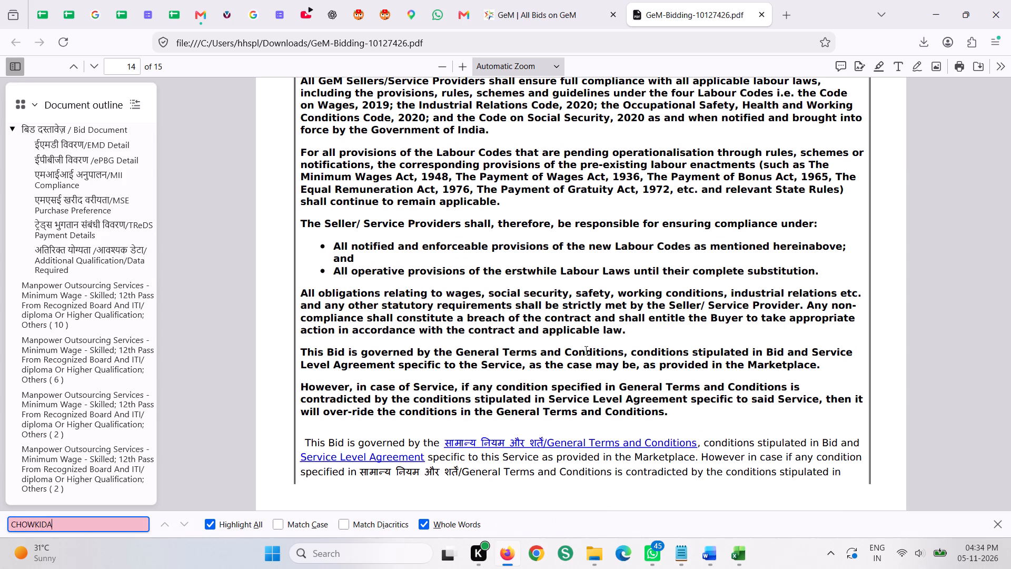
Skim the bid document from its first page to the Additional Qualification/Data Required section.
scroll(598, 315, "down", 3)
scroll(593, 311, "up", 15)
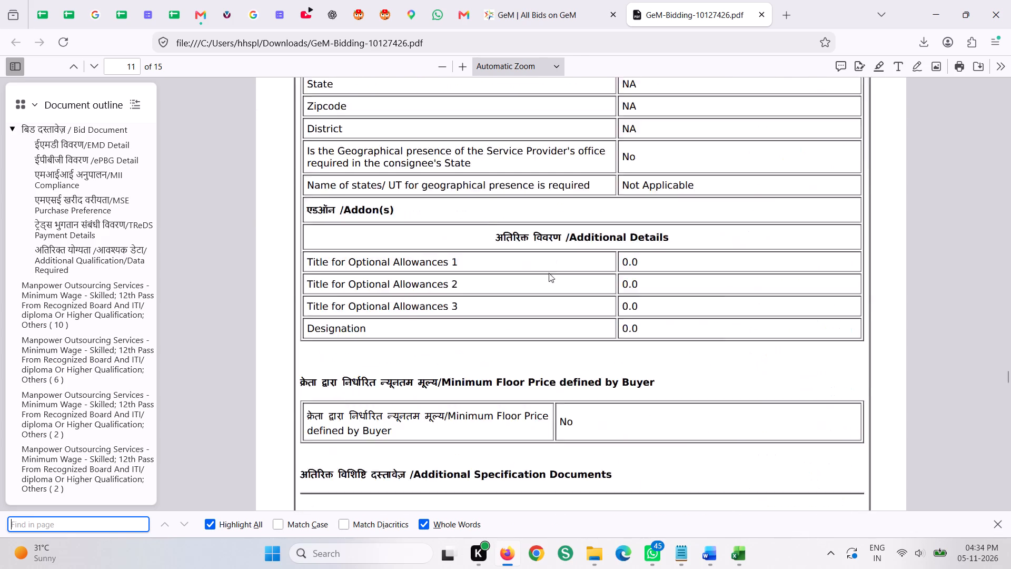
scroll(549, 273, "up", 12)
scroll(524, 262, "up", 20)
scroll(524, 262, "up", 1)
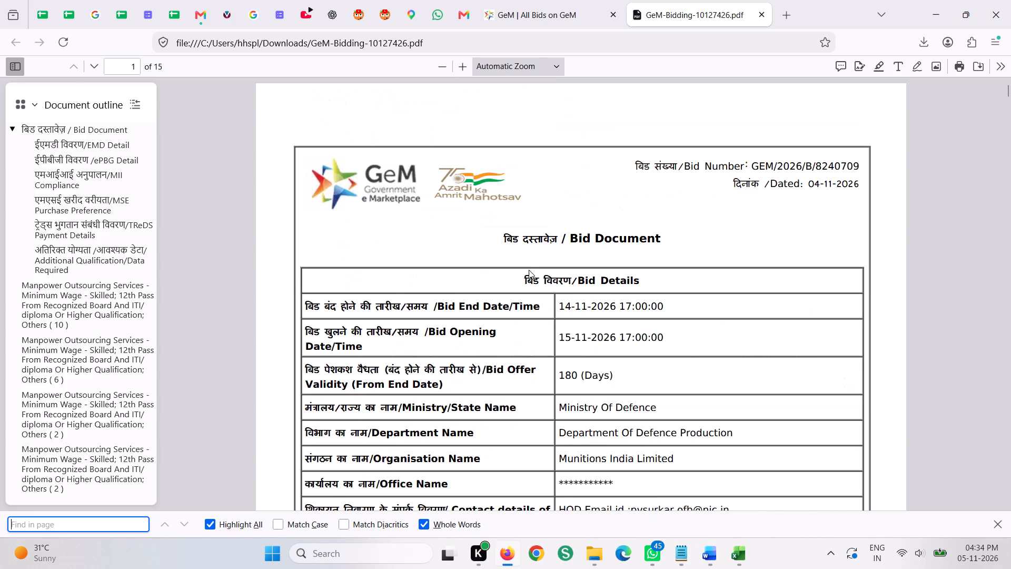
scroll(529, 272, "down", 6)
scroll(479, 316, "down", 3)
scroll(525, 304, "down", 3)
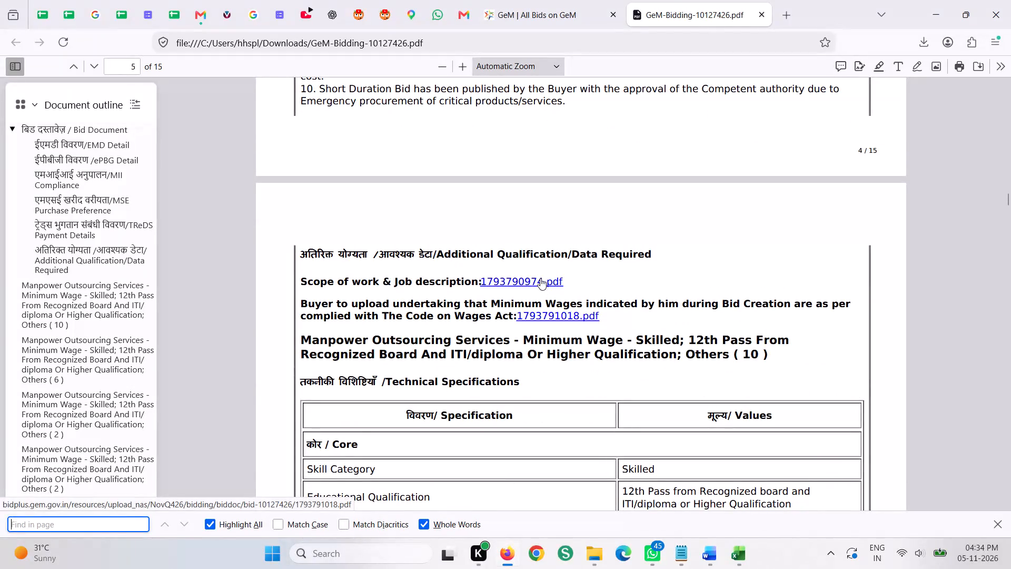
Open the Scope of work & Job description file 1793790974.pdf and read through its general criteria.
left_click(540, 278)
left_click(581, 0)
left_click(692, 0)
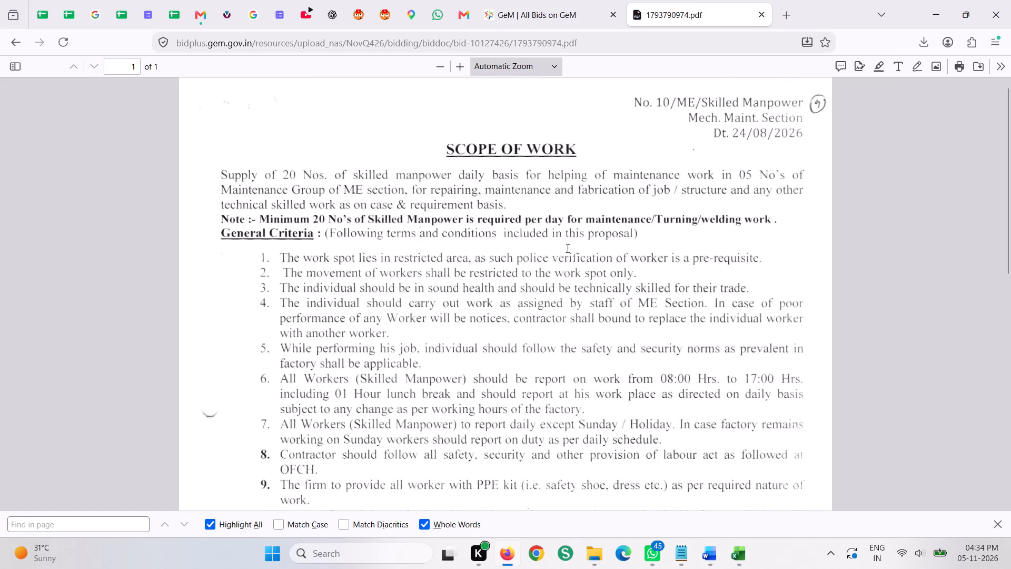
scroll(504, 305, "down", 2)
scroll(527, 306, "up", 2)
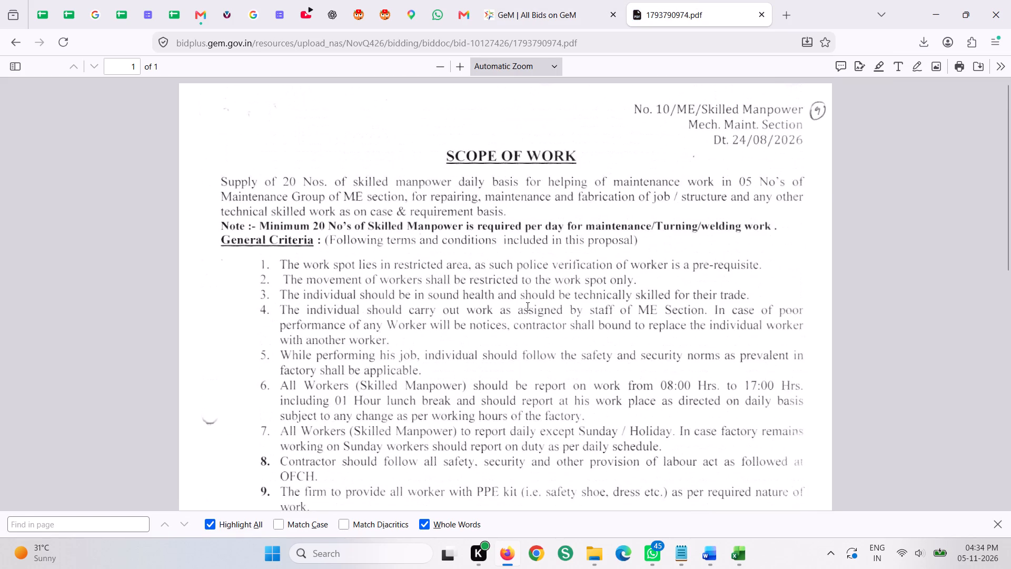
scroll(527, 306, "up", 1)
scroll(574, 338, "down", 1)
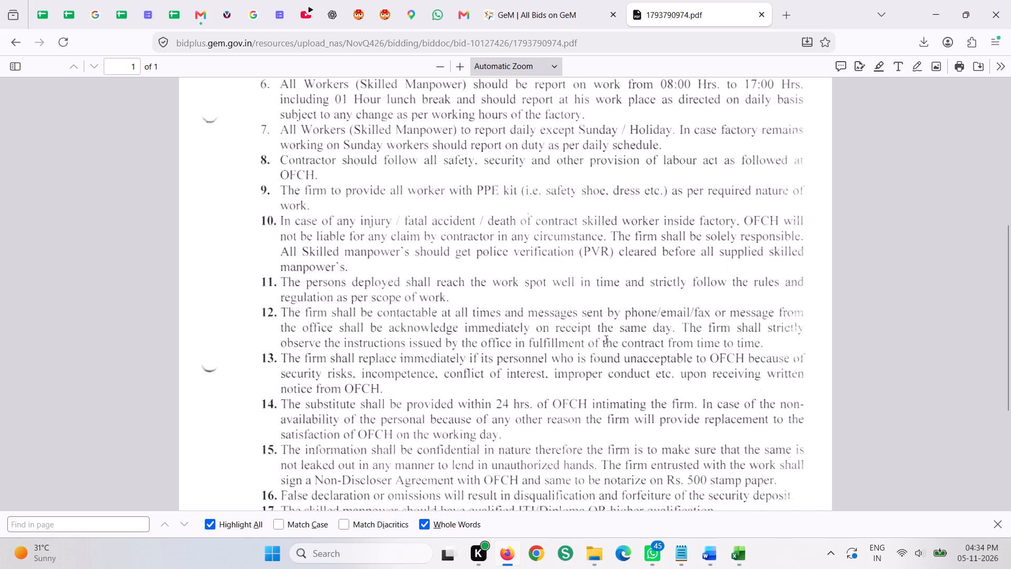
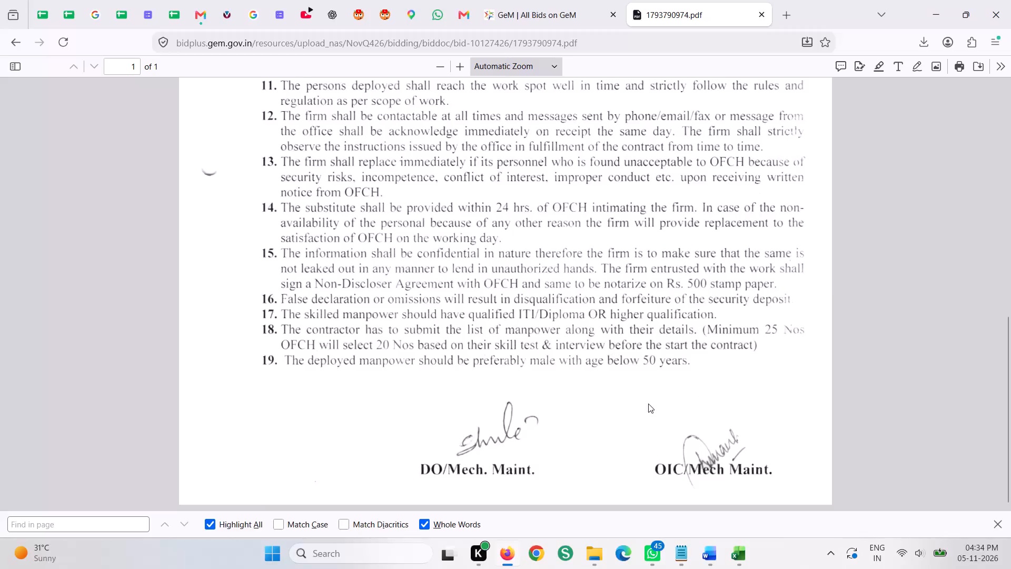
Create a folder named GEM2026B8240709 in DEV1 and sort the folders by date modified, newest first.
left_click(582, 0)
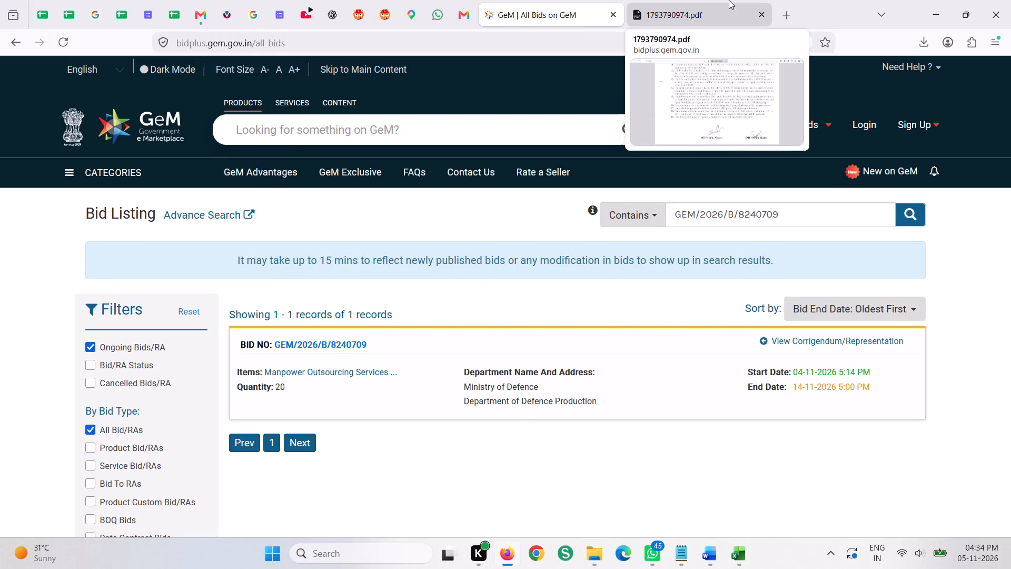
left_click(729, 0)
left_click(596, 560)
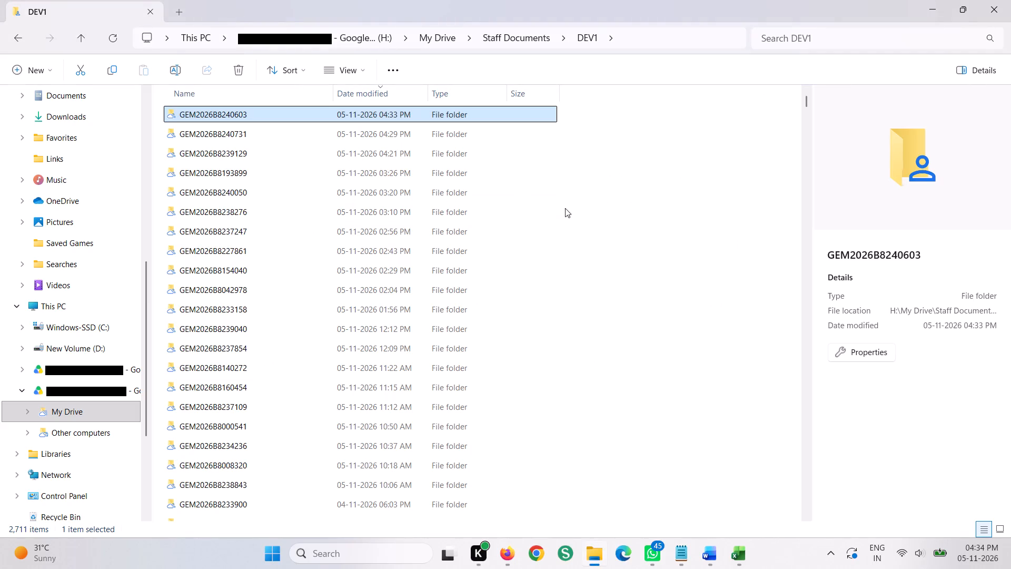
right_click(586, 205)
left_click(626, 310)
left_click(819, 315)
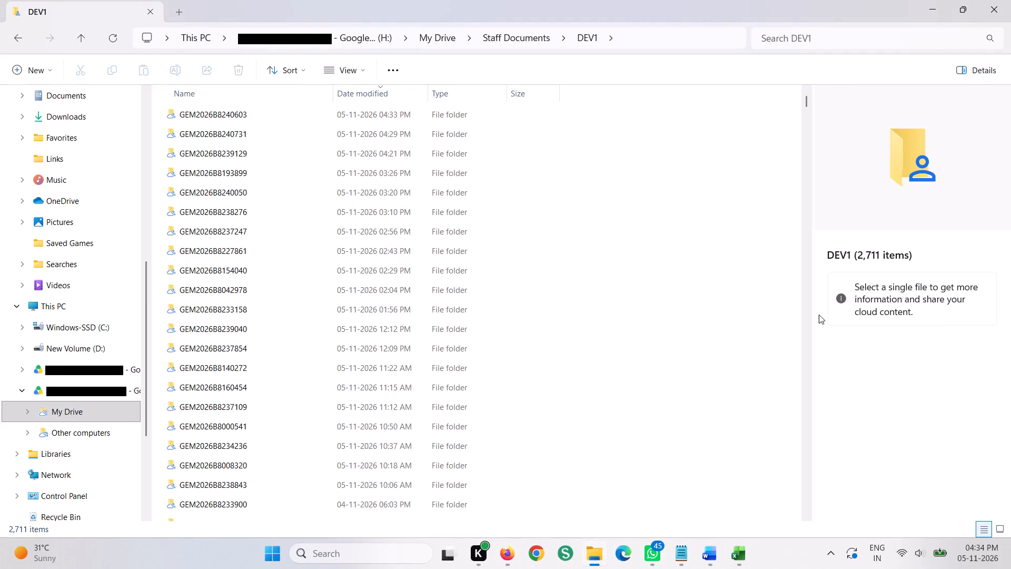
key("ctrl+v")
key("Return")
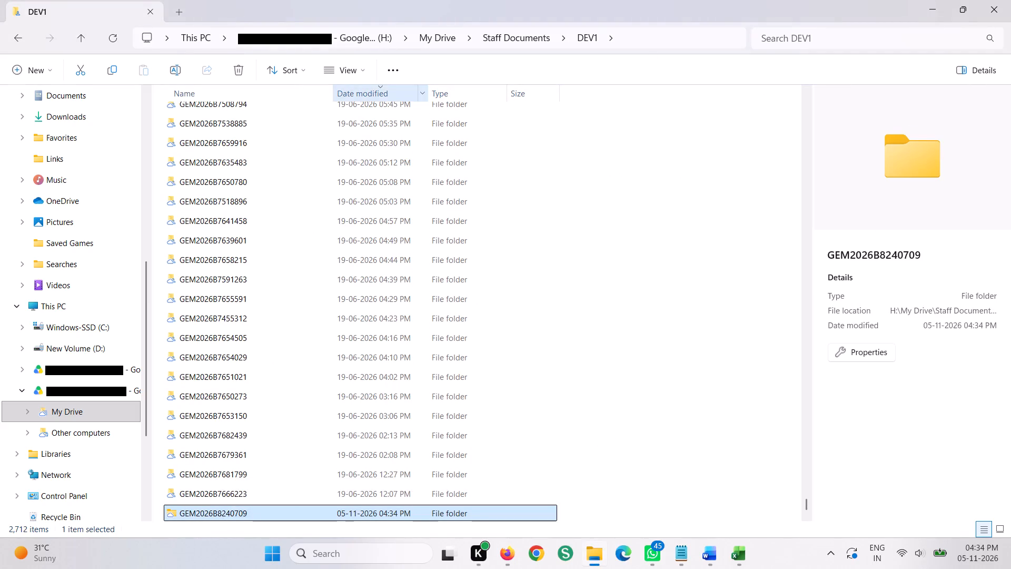
left_click(378, 91)
left_click(378, 91)
scroll(286, 129, "up", 2)
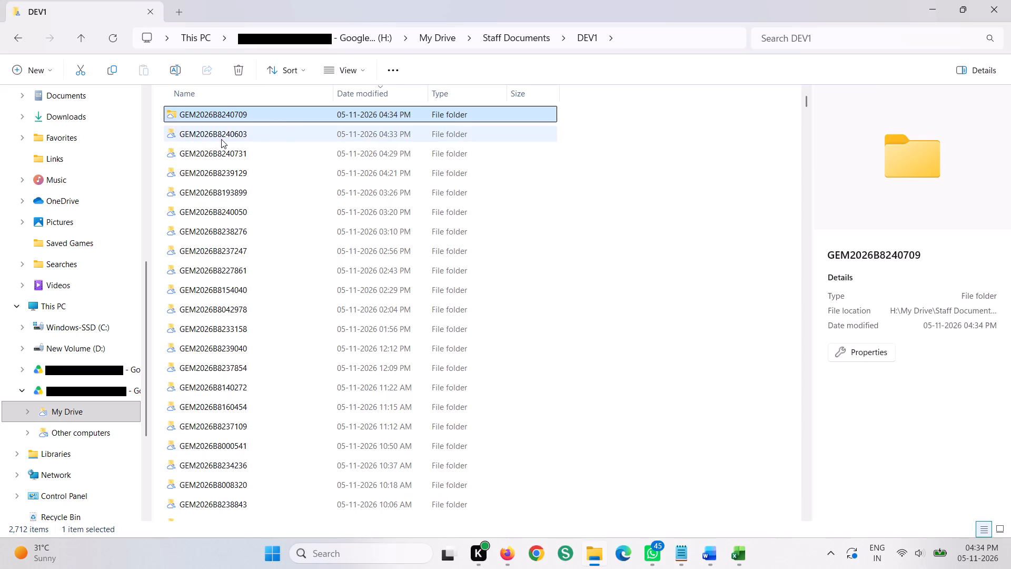
Copy the Drive link of folder GEM2026B8240603 and insert it as a chip in that bid's Other Comment cell in the Daily Tender Sheet.
right_click(229, 134)
left_click(251, 386)
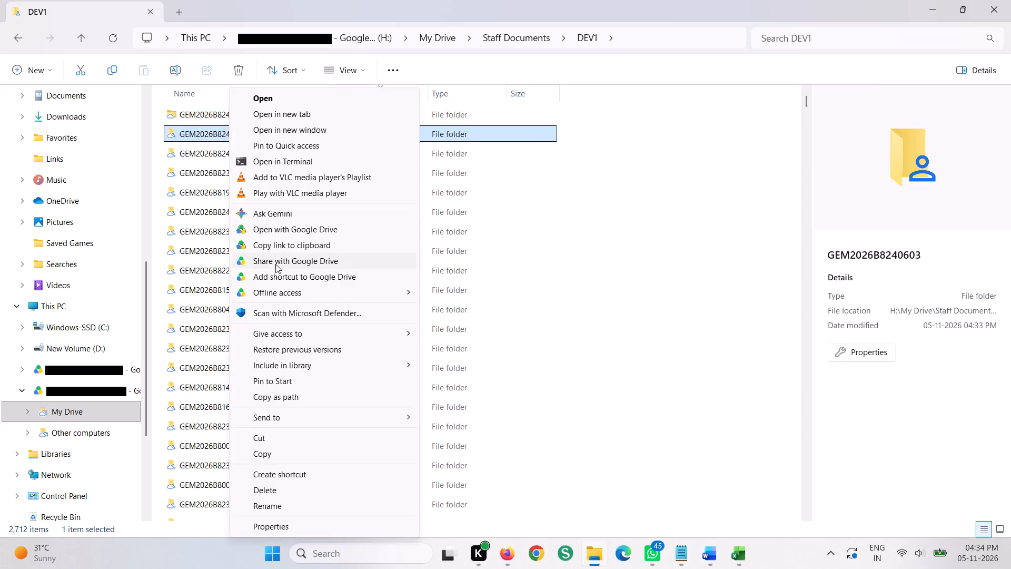
left_click(273, 246)
left_click(506, 551)
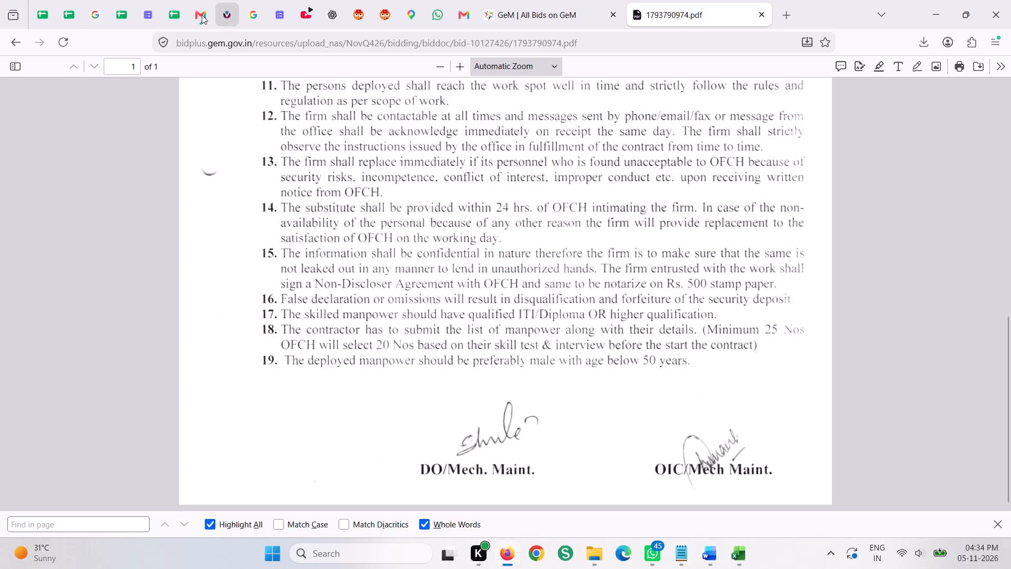
left_click(181, 17)
double_click(643, 264)
key("ctrl+v")
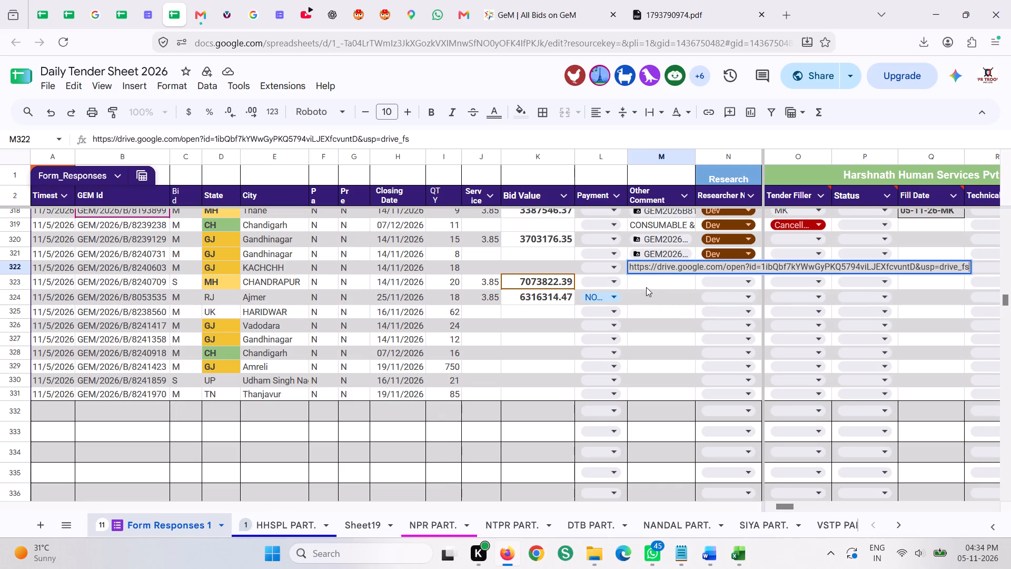
key("Tab")
Set the Researcher Name for bid GEM/2026/B/8240709 to Dev.
left_click(501, 323)
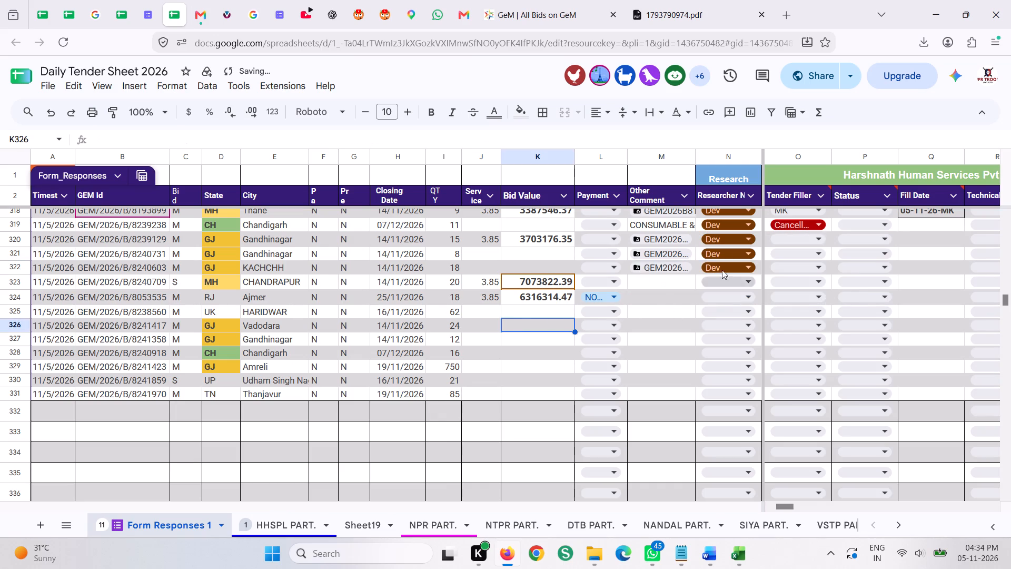
left_click(708, 280)
left_click(707, 298)
left_click(641, 285)
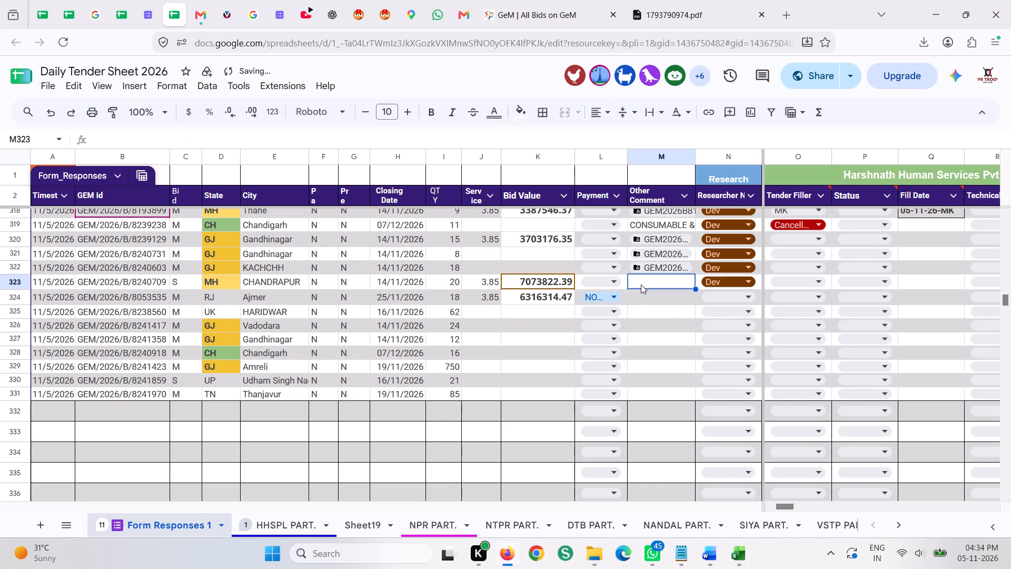
left_click(577, 0)
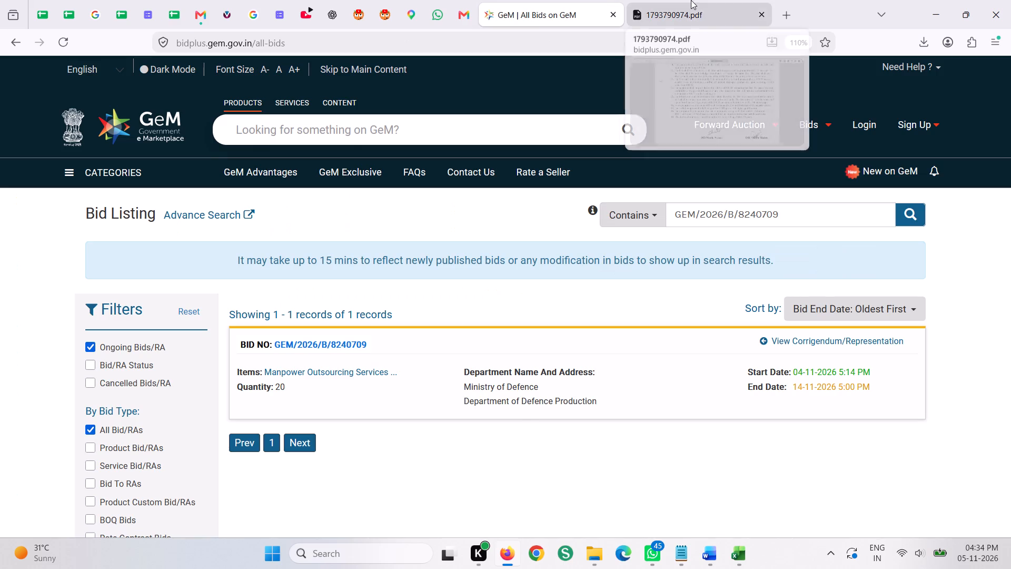
left_click(699, 0)
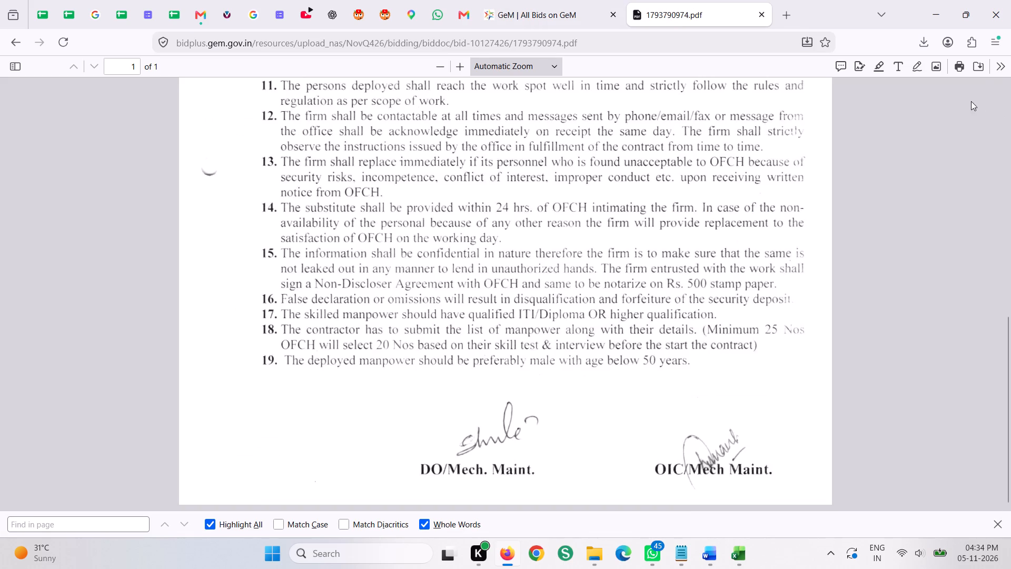
left_click(980, 67)
scroll(295, 188, "up", 7)
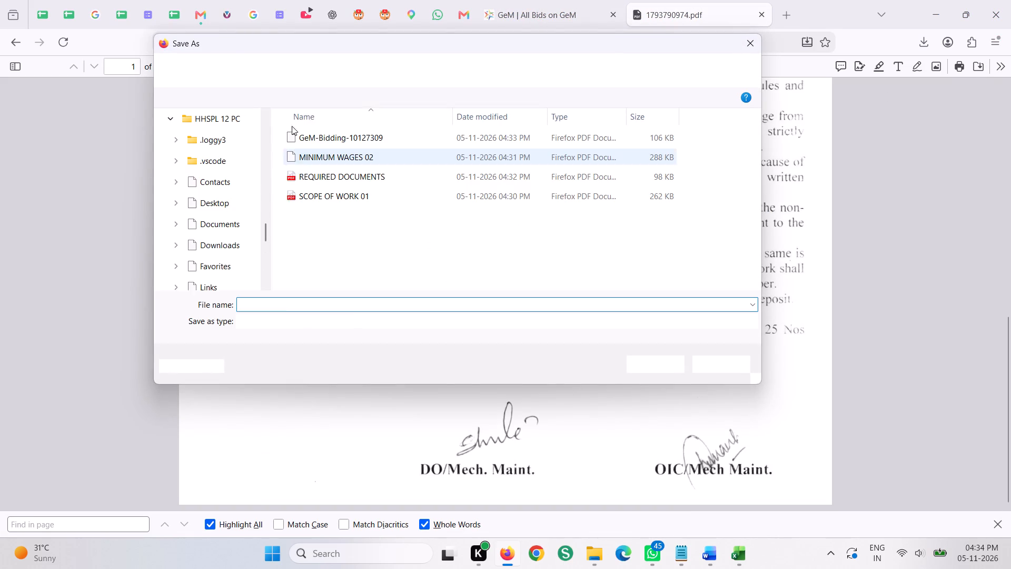
left_click(229, 74)
scroll(359, 158, "up", 2)
double_click(365, 140)
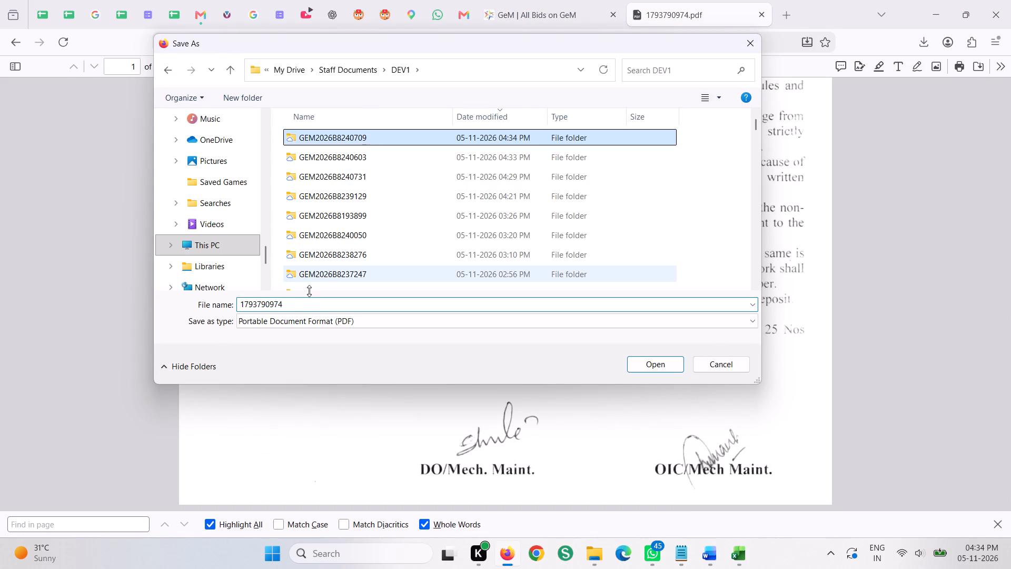
left_click(302, 297)
type("SCOPE POF W")
key("BackSpace")
key("BackSpace")
key("BackSpace")
key("BackSpace")
key("BackSpace")
type("OF WORK 01")
key("Return")
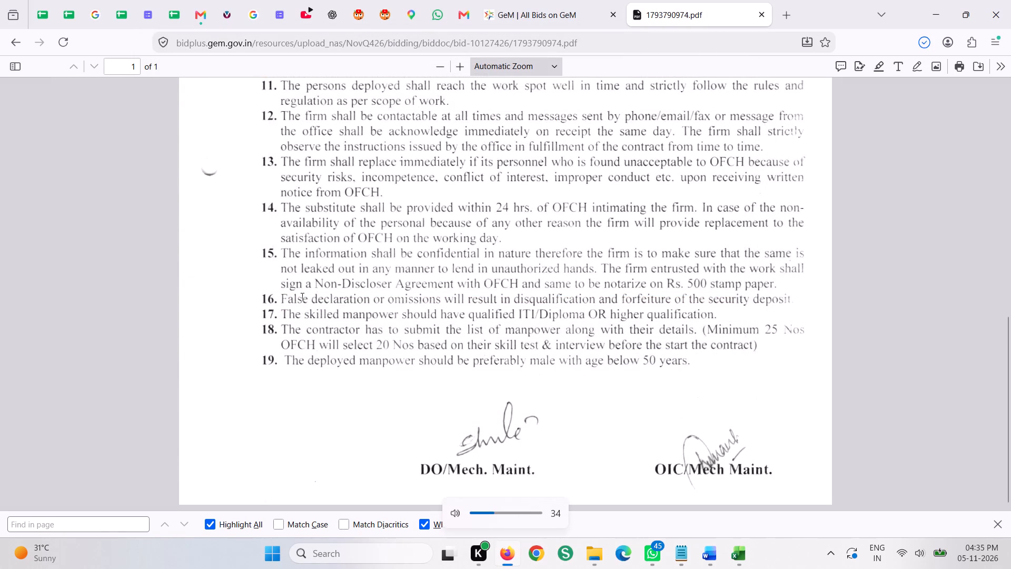
Copy a screenshot of clause 15, the Non-Discloser Agreement requirement, from the scope of work PDF.
scroll(293, 155, "down", 8)
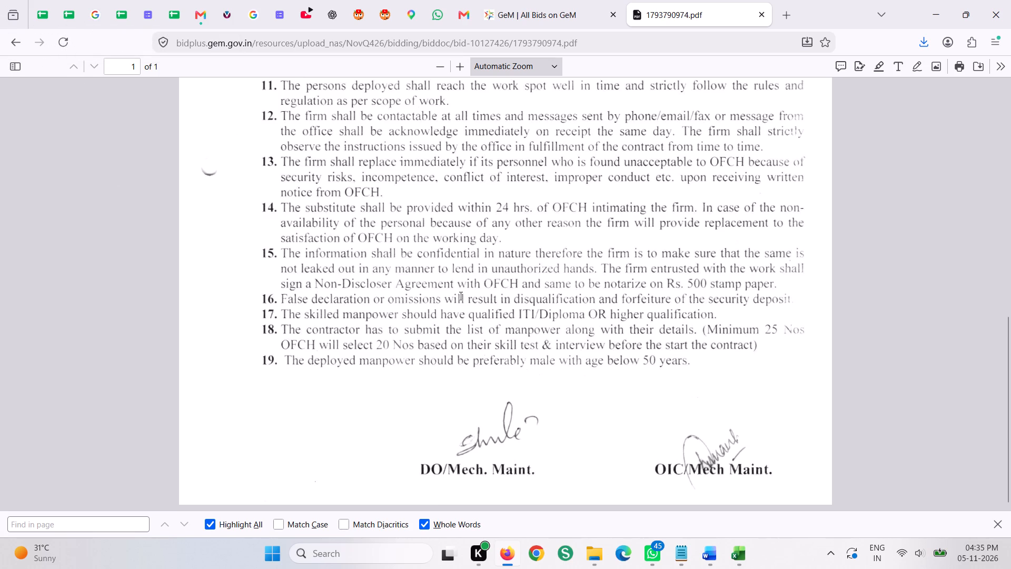
key("ctrl+shift+s")
left_click_drag(273, 243, 827, 295)
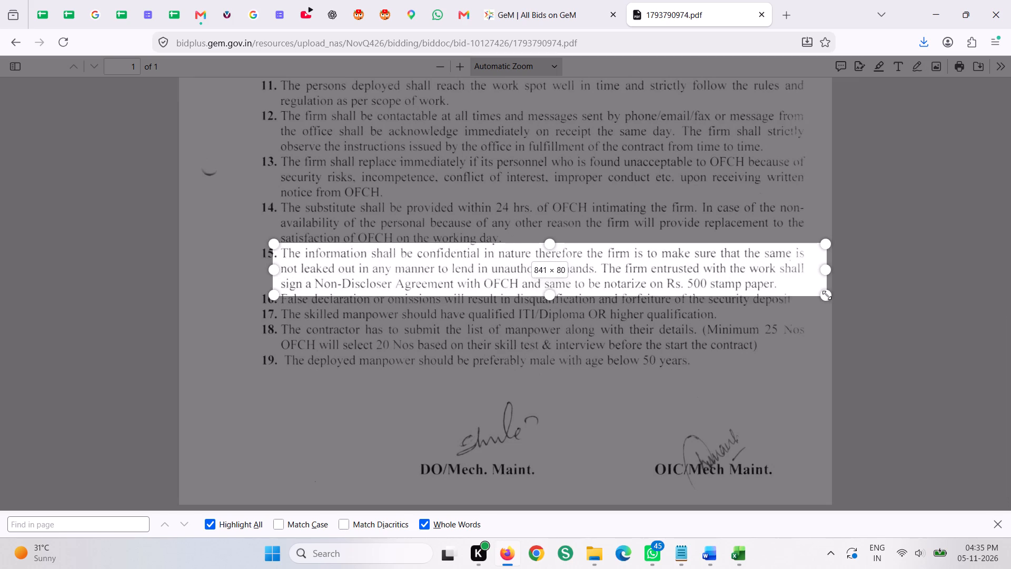
left_click_drag(827, 295, 825, 295)
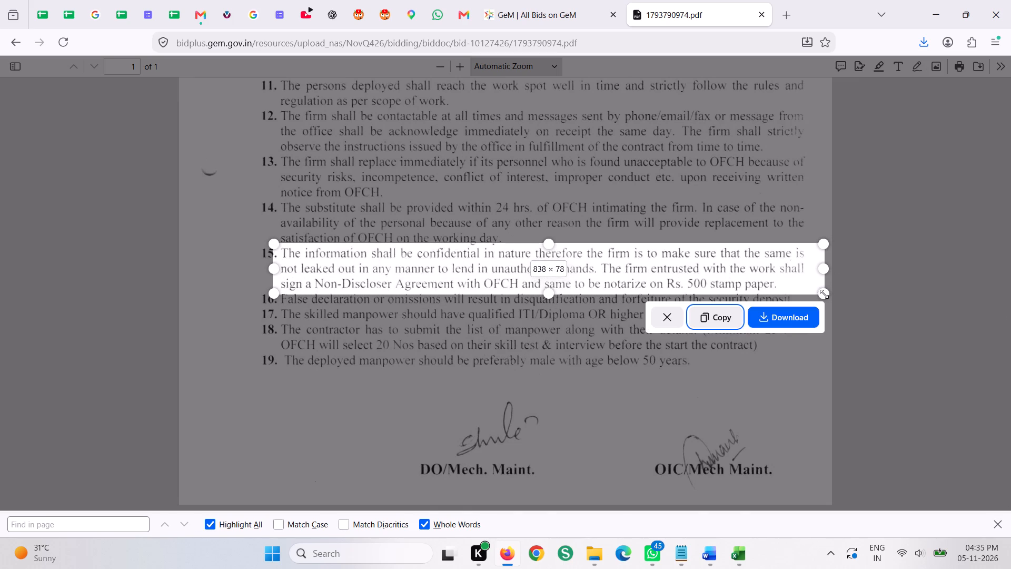
left_click(725, 311)
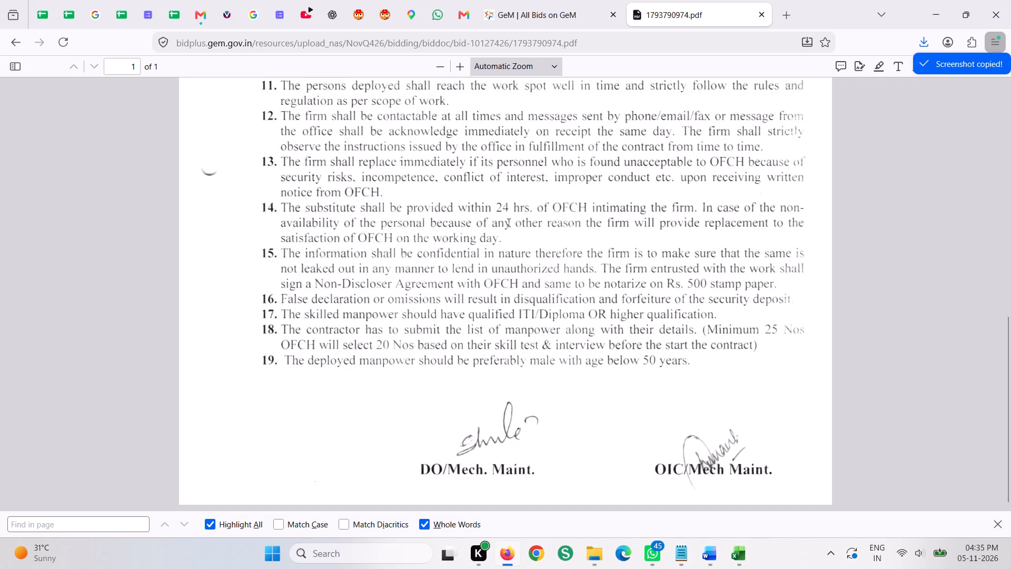
Run a Google image search on the clause 15 screenshot and copy the full clause text recognised in it.
scroll(534, 292, "up", 1)
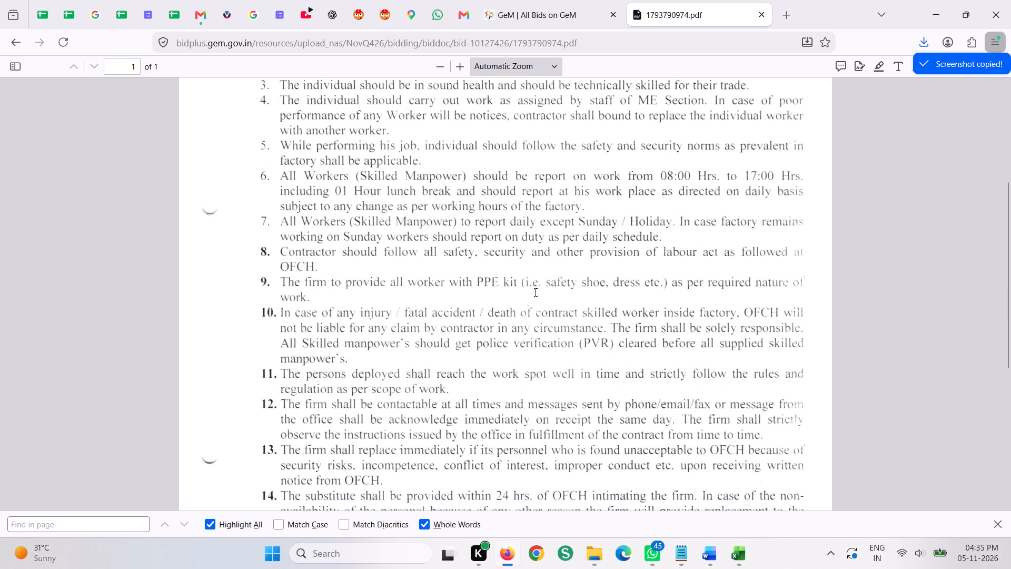
scroll(534, 292, "up", 1)
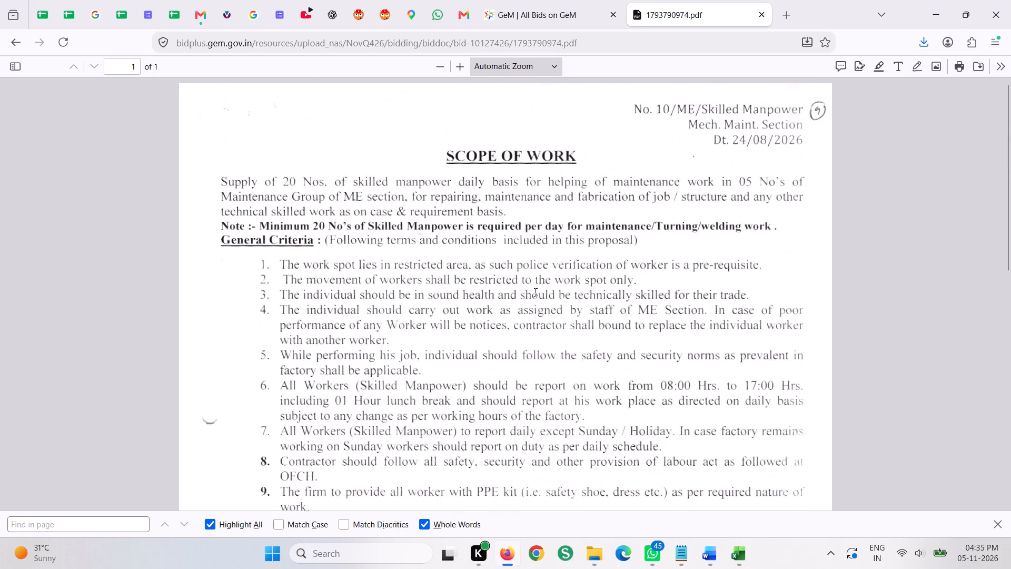
left_click(243, 25)
left_click(710, 80)
left_click(487, 295)
key("ctrl+v")
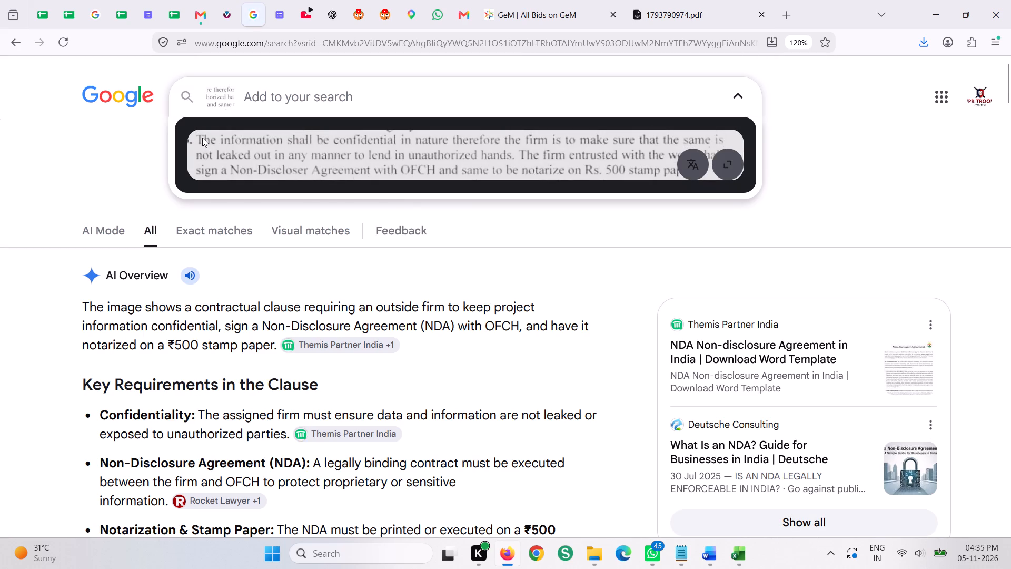
left_click(204, 138)
left_click(204, 138)
left_click_drag(204, 138, 207, 139)
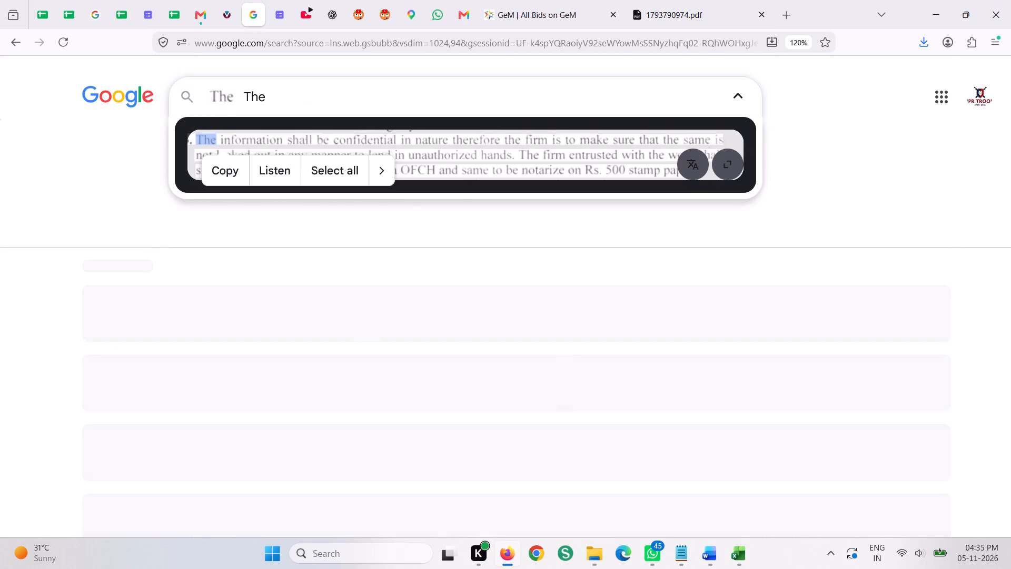
left_click_drag(207, 139, 685, 174)
left_click(402, 161)
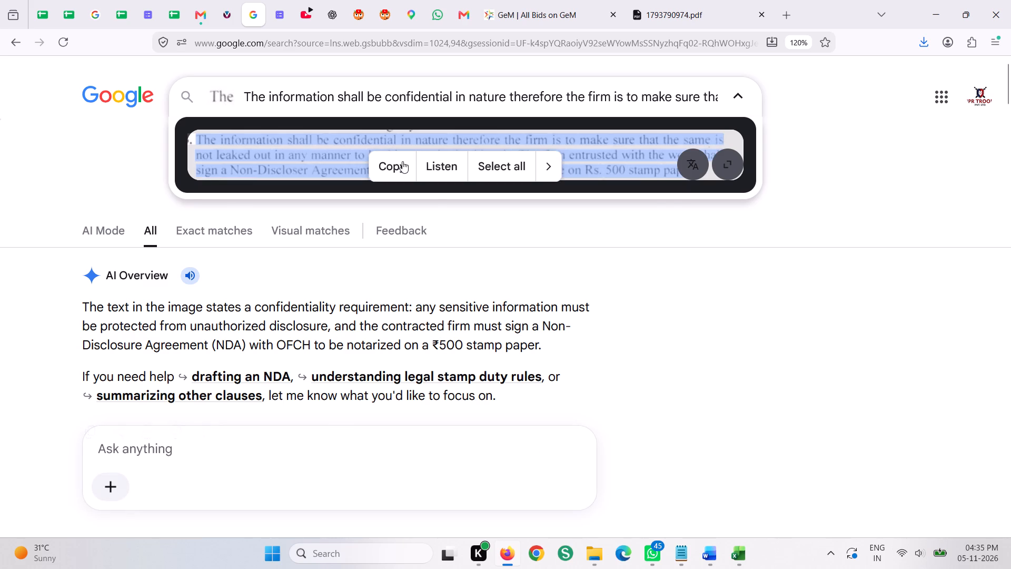
Add the copied Non-Discloser Agreement clause as item 7 of the REQUIRED DOCUMENTS Word document and begin item 8.
key("alt+Tab")
key("alt+Tab")
key("super+Tab")
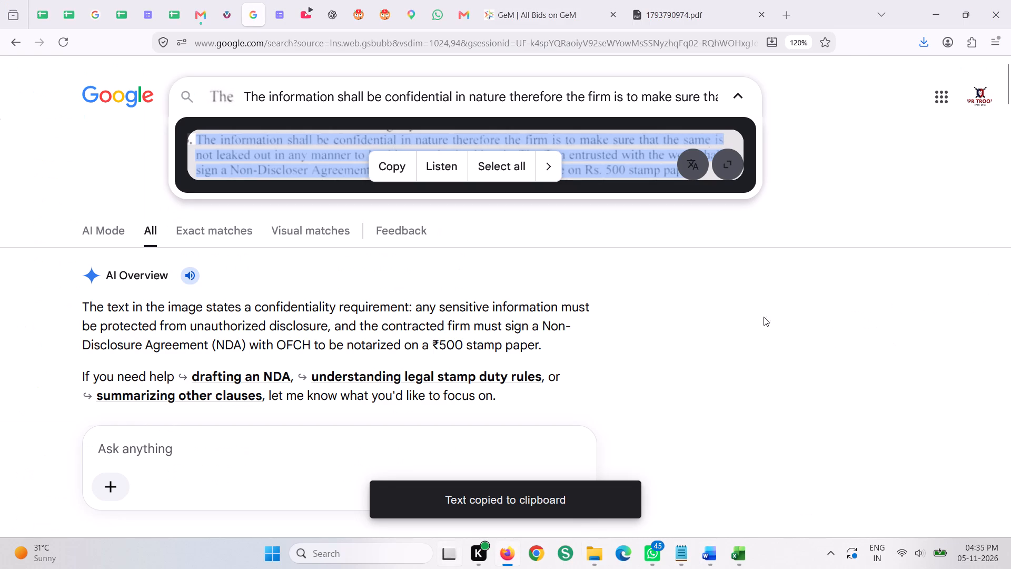
left_click(481, 228)
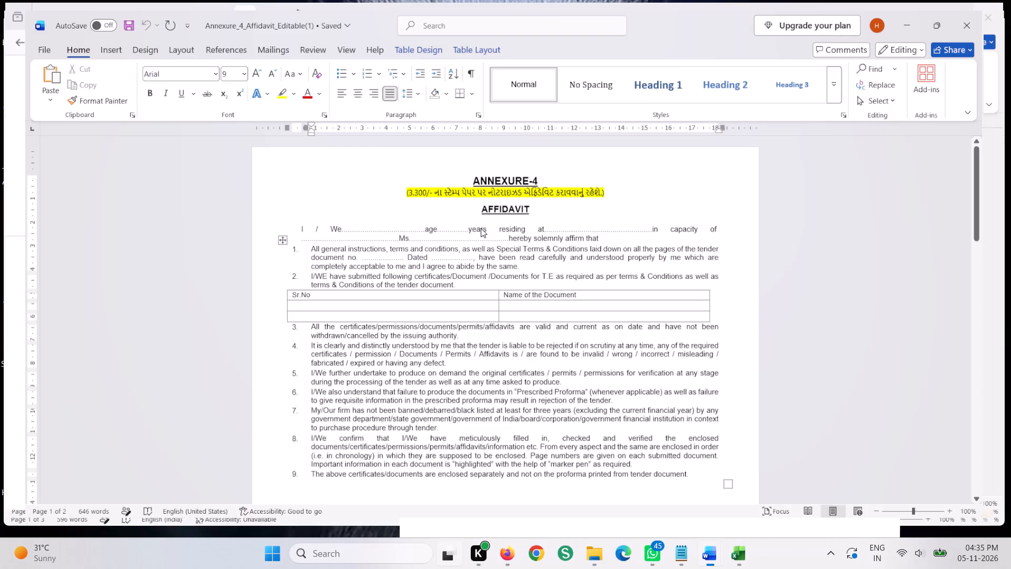
key("super+Tab")
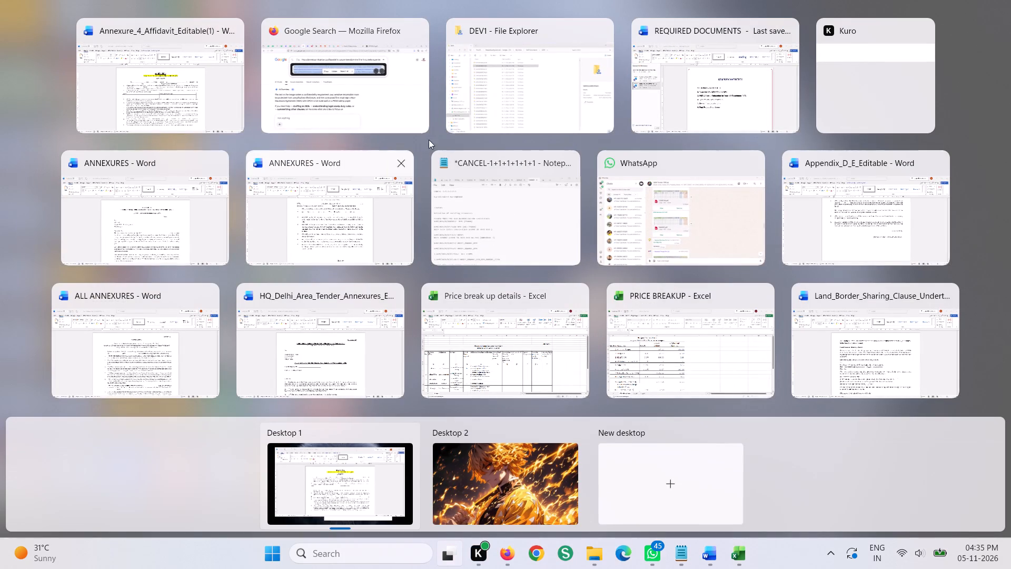
left_click(699, 112)
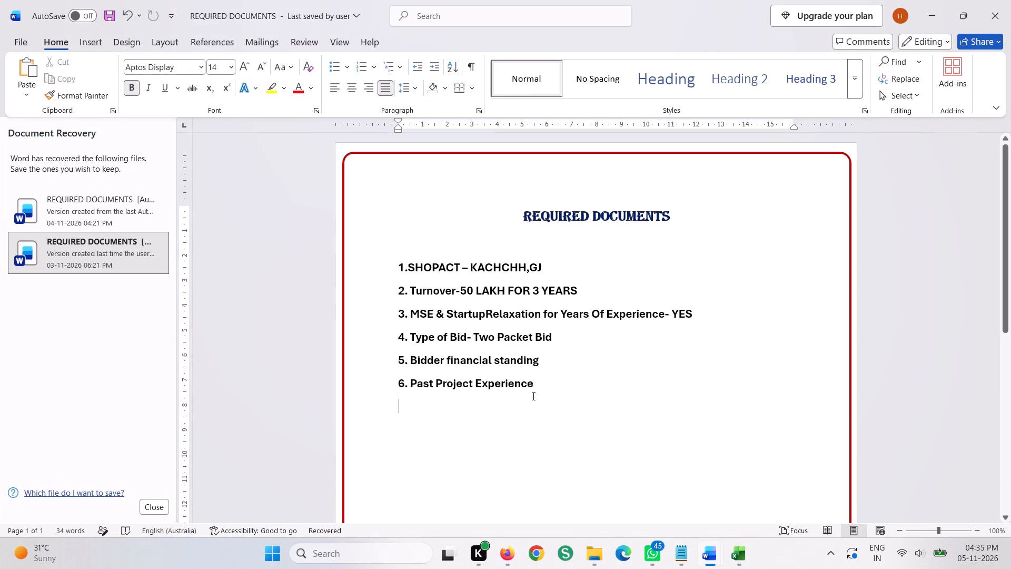
type("7.")
key("ctrl+v")
key("Return")
type("8.")
Switch to Firefox, return from the scope of work PDF to the GeM-Bidding-10127426 bid document, and look through its pages.
key("alt+Tab")
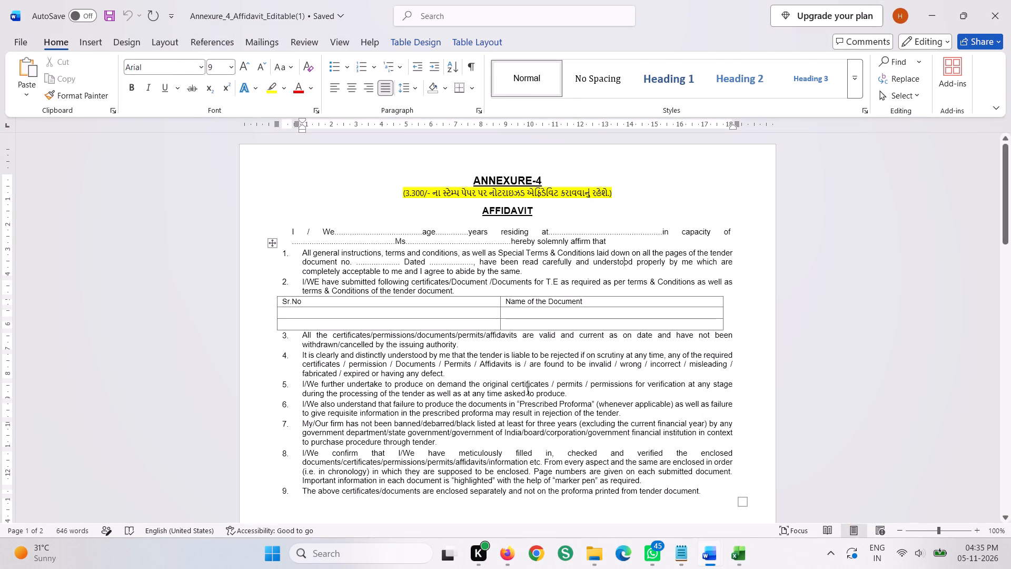
key("alt+Tab")
left_click(508, 550)
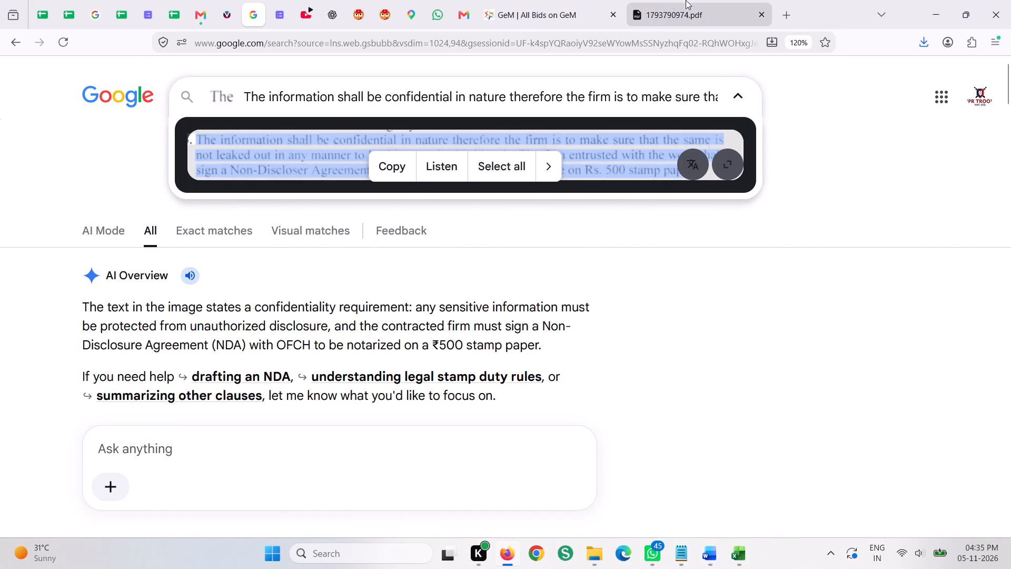
left_click(696, 0)
scroll(582, 207, "up", 3)
left_click(17, 45)
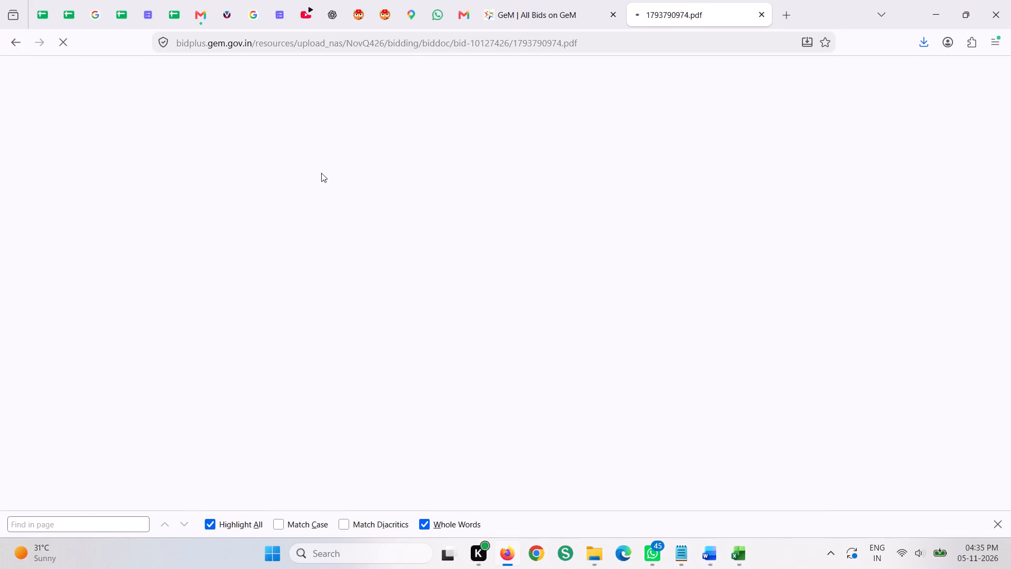
scroll(588, 323, "down", 4)
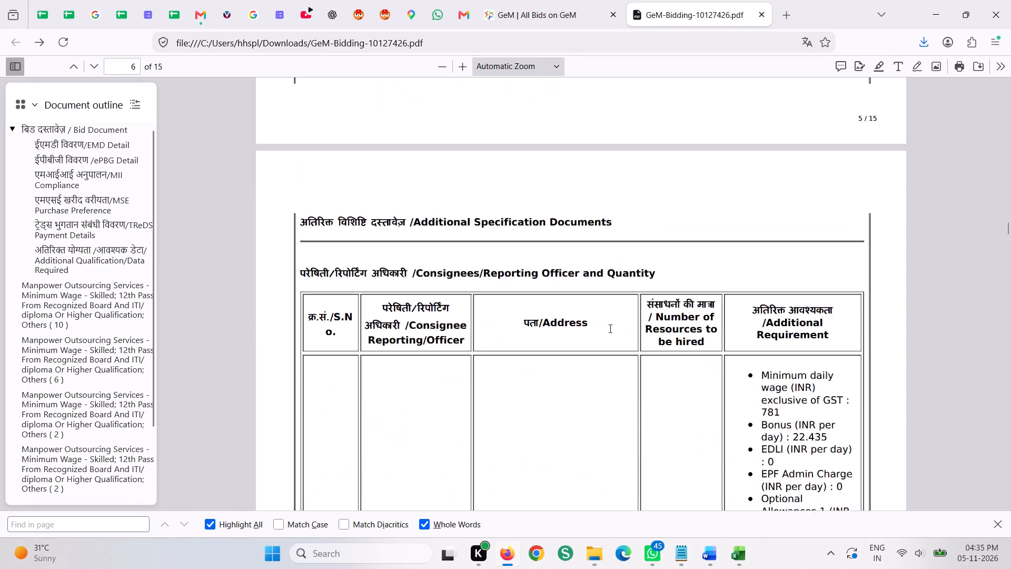
Using the bid document's minimum average annual turnover, set item 2 of the REQUIRED DOCUMENTS Word document to Turnover-21 LAKH FOR 3 YEARS.
key("alt+Tab")
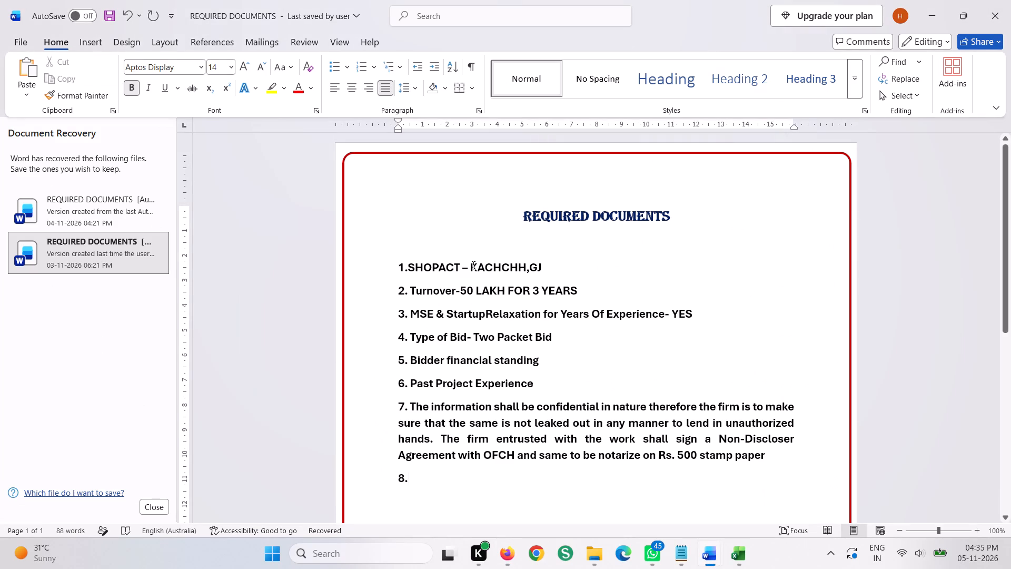
left_click_drag(472, 265, 544, 356)
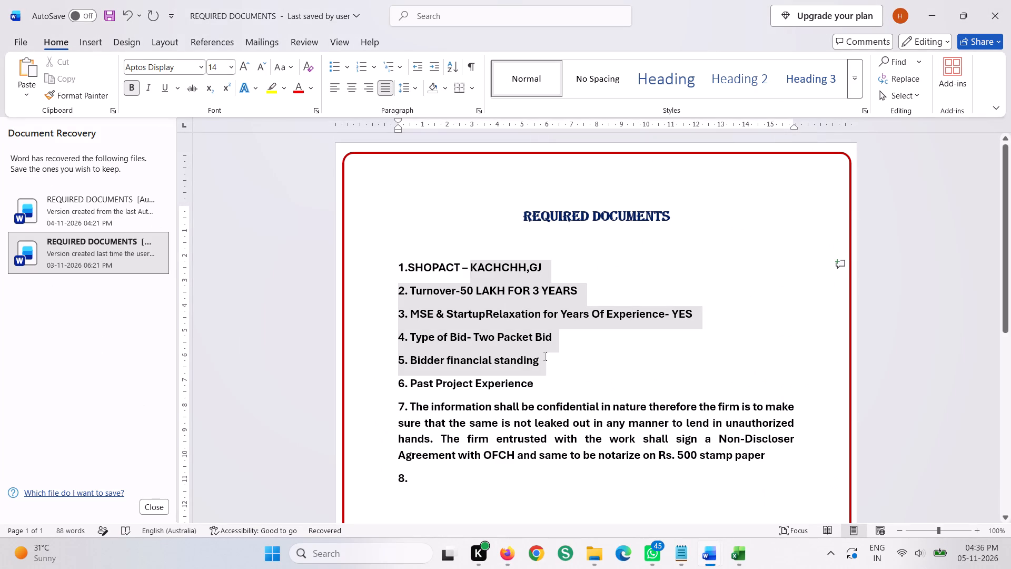
left_click_drag(544, 356, 552, 310)
left_click(489, 302)
key("alt+Tab")
scroll(586, 325, "up", 13)
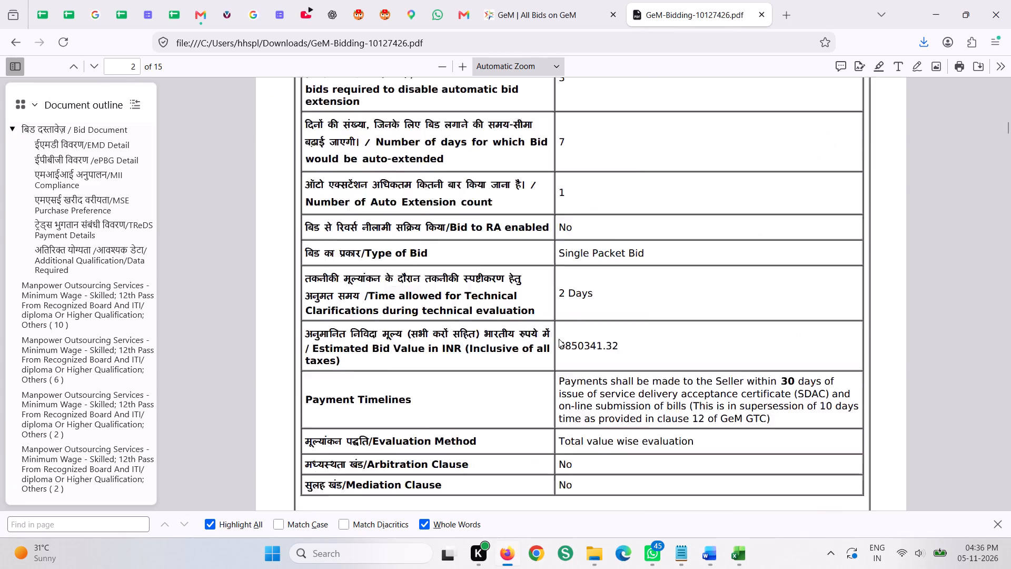
scroll(558, 338, "down", 6)
scroll(557, 327, "up", 10)
scroll(541, 326, "down", 1)
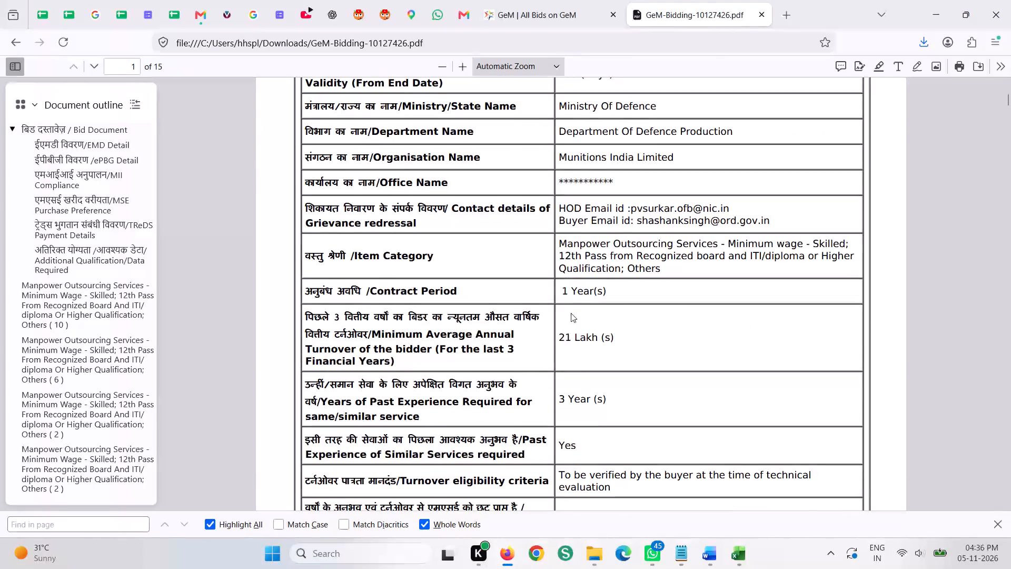
key("alt+Tab")
left_click(472, 289)
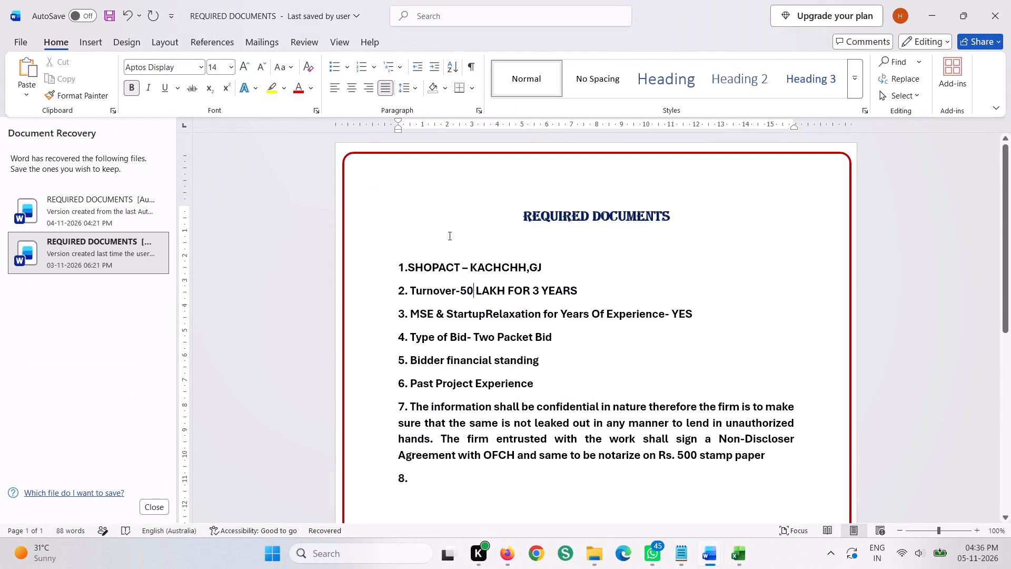
key("BackSpace")
key("BackSpace")
type("21")
Check the relaxation and bid type entries in the bid document, and change item 4 of the Word list to SINGLE Packet Bid.
key("alt+Tab")
scroll(501, 280, "down", 1)
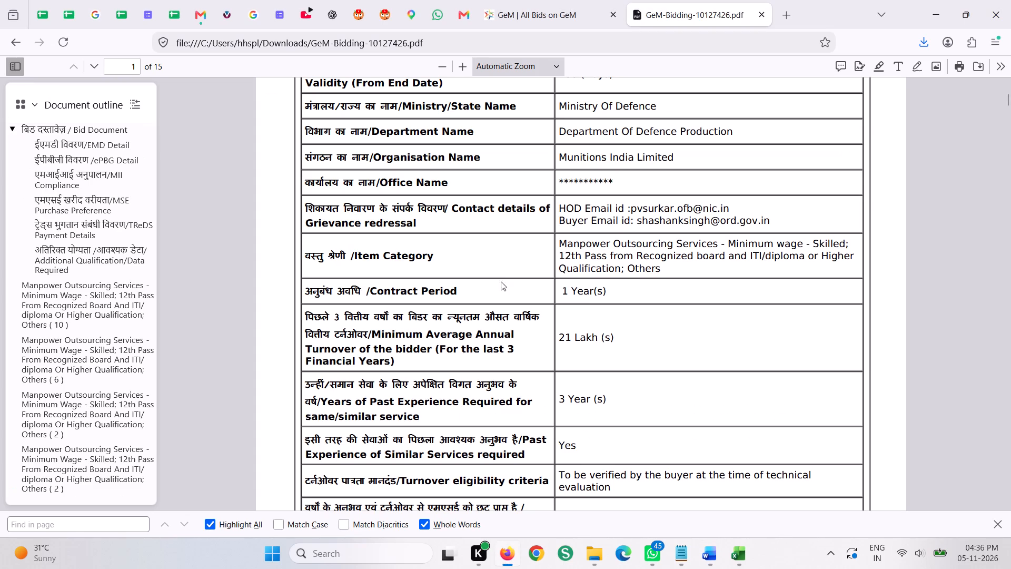
scroll(501, 281, "down", 1)
scroll(542, 257, "up", 1)
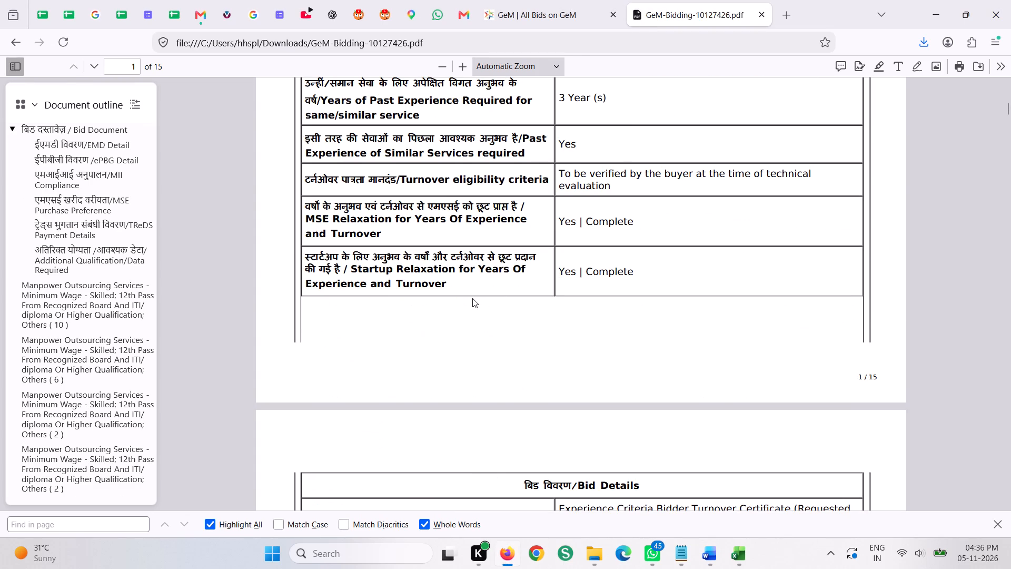
key("alt+Tab")
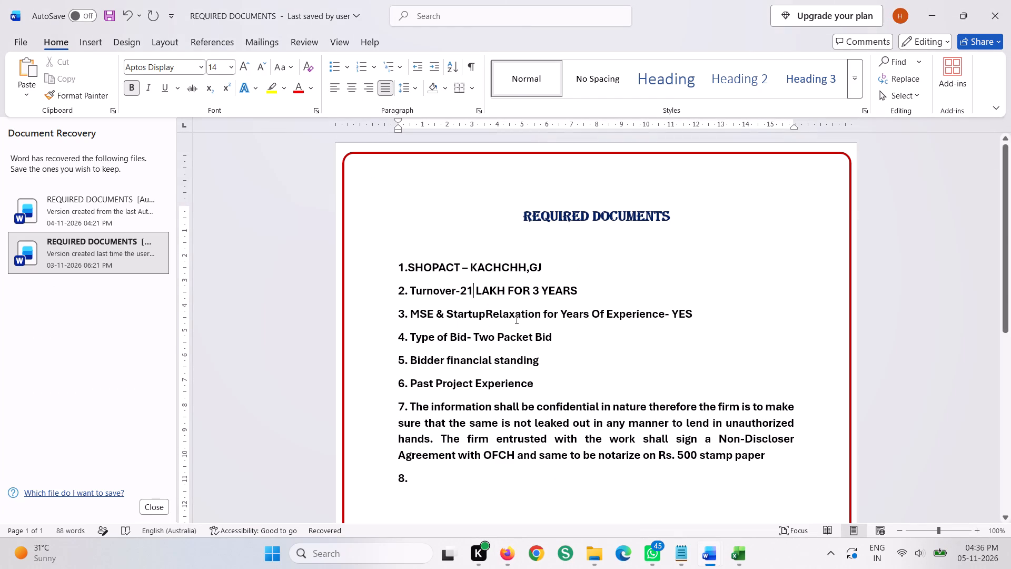
key("alt+Tab")
scroll(518, 357, "down", 1)
scroll(556, 310, "down", 1)
key("alt+Tab")
left_click(492, 338)
key("BackSpace")
key("BackSpace")
key("BackSpace")
type("SINGLE")
Copy the estimated bid value from the bid document, add it as item 8, ESTIMATED BID VALUE- 6850341.32, and begin item 9.
key("alt+Tab")
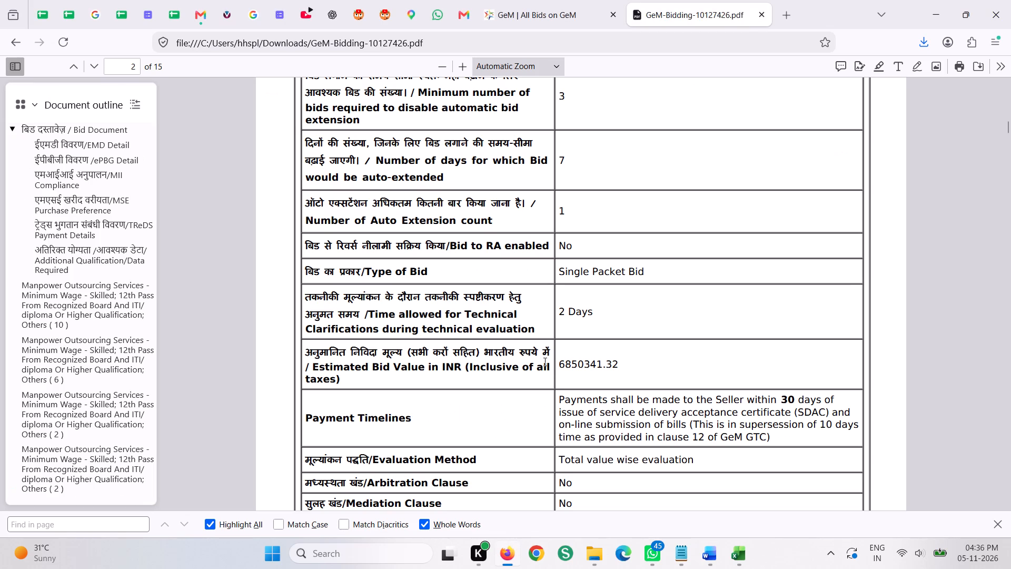
triple_click(584, 363)
key("ctrl+c")
key("ctrl+c")
key("alt+Tab")
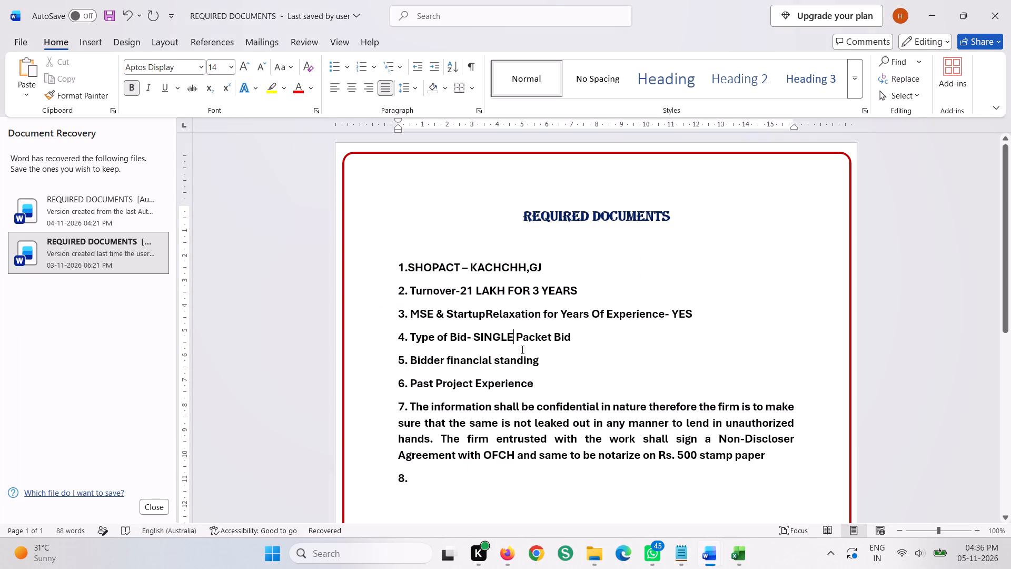
left_click(521, 349)
left_click(587, 339)
left_click(448, 482)
type("ESTIMATED BID VALUR")
key("BackSpace")
type("E-")
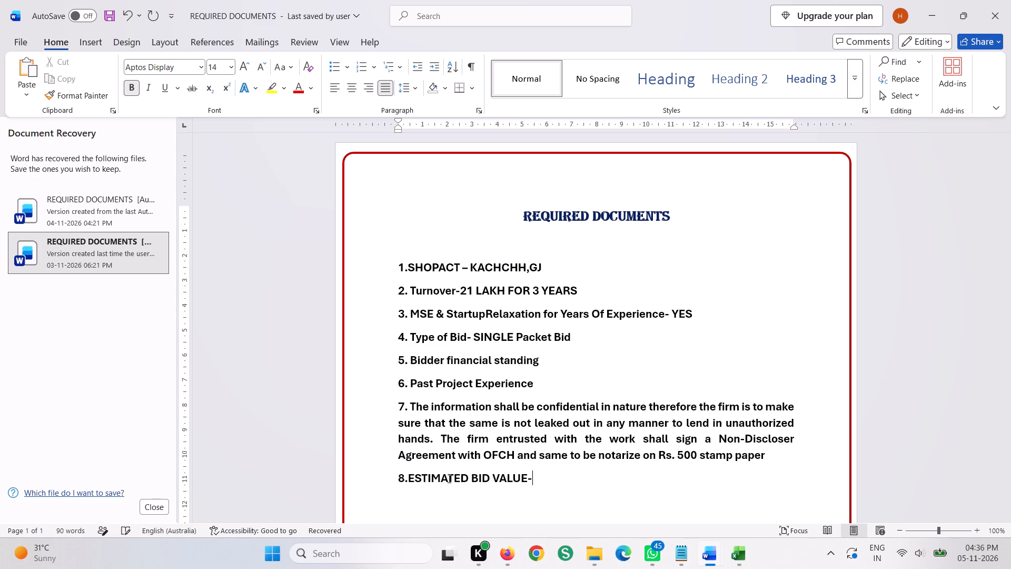
key("ctrl+v")
key("Return")
type("9.")
scroll(448, 478, "up", 1)
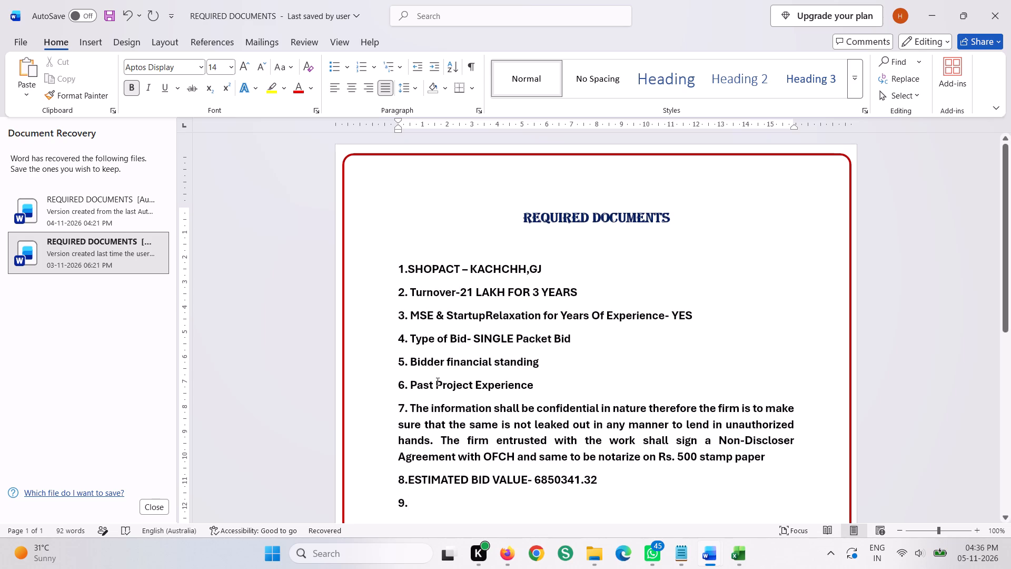
Open the buyer's minimum wages undertaking, 1793791018.pdf, linked under Additional Qualification/Data Required in the bid document.
key("alt+Tab")
scroll(529, 363, "down", 1)
scroll(612, 324, "down", 3)
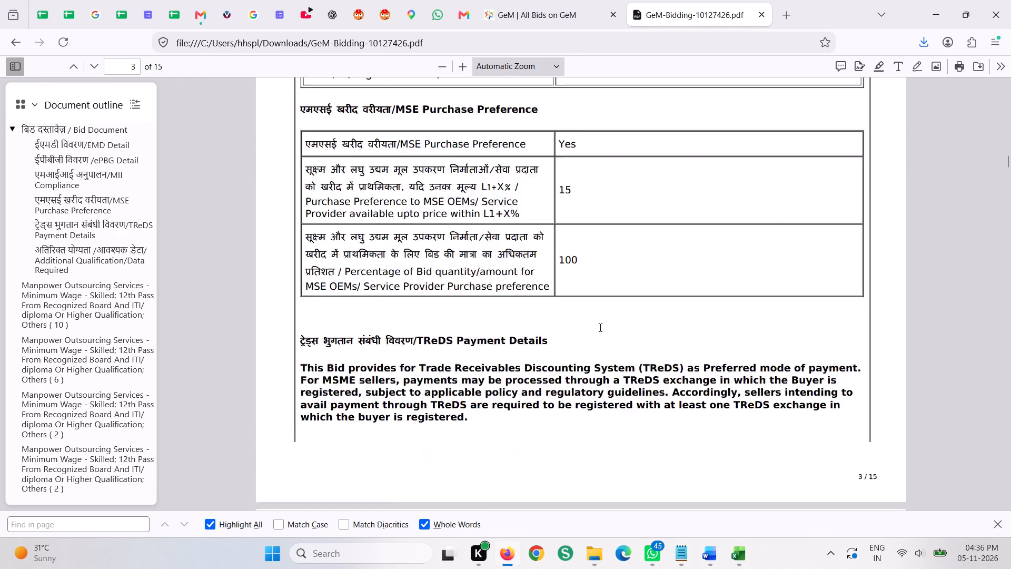
scroll(599, 327, "down", 4)
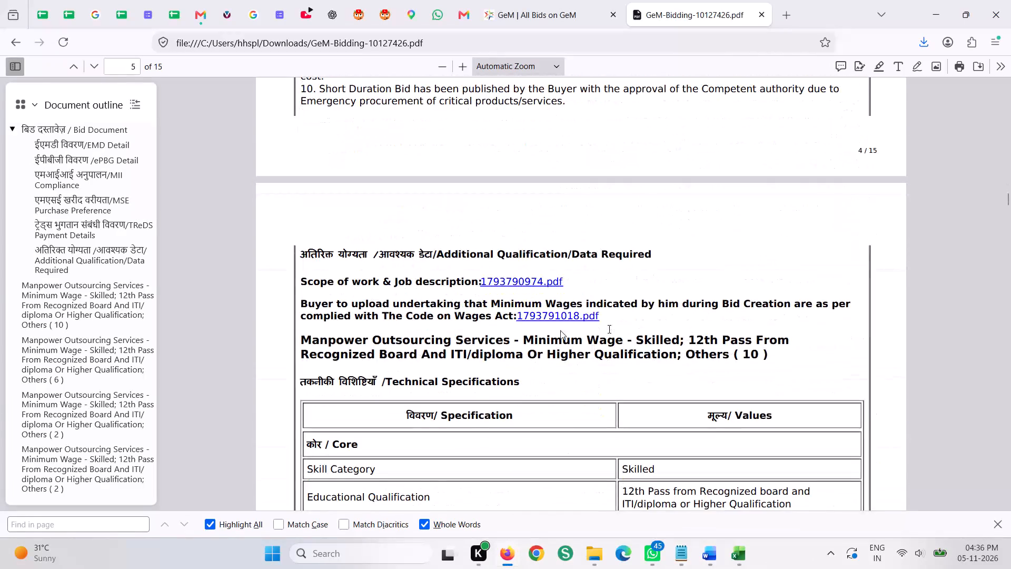
left_click(556, 317)
left_click(563, 0)
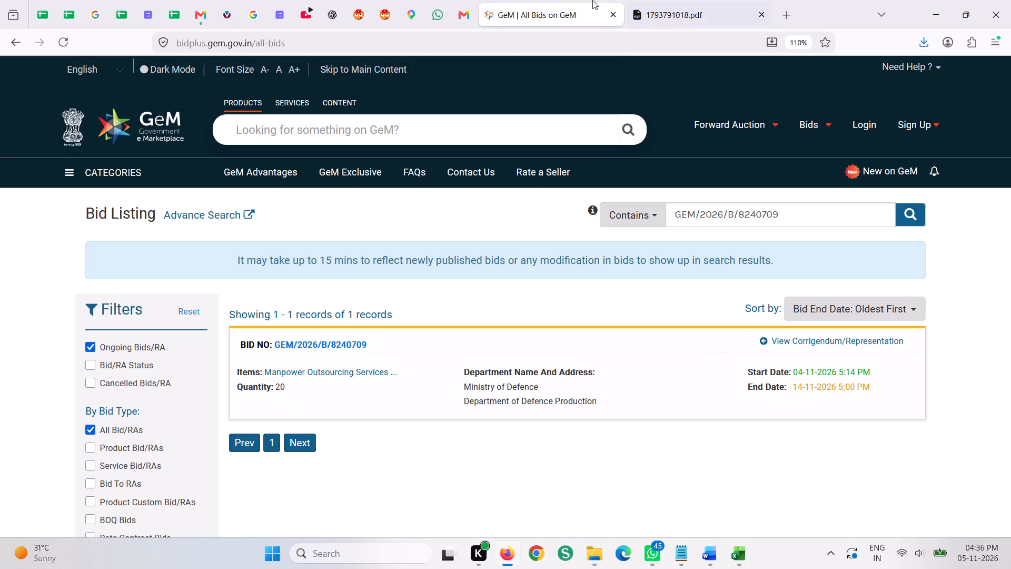
left_click(711, 0)
Save the undertaking PDF as MINIMUM WAGES 02 in the GEM2026B8240709 folder of DEV1.
left_click(981, 65)
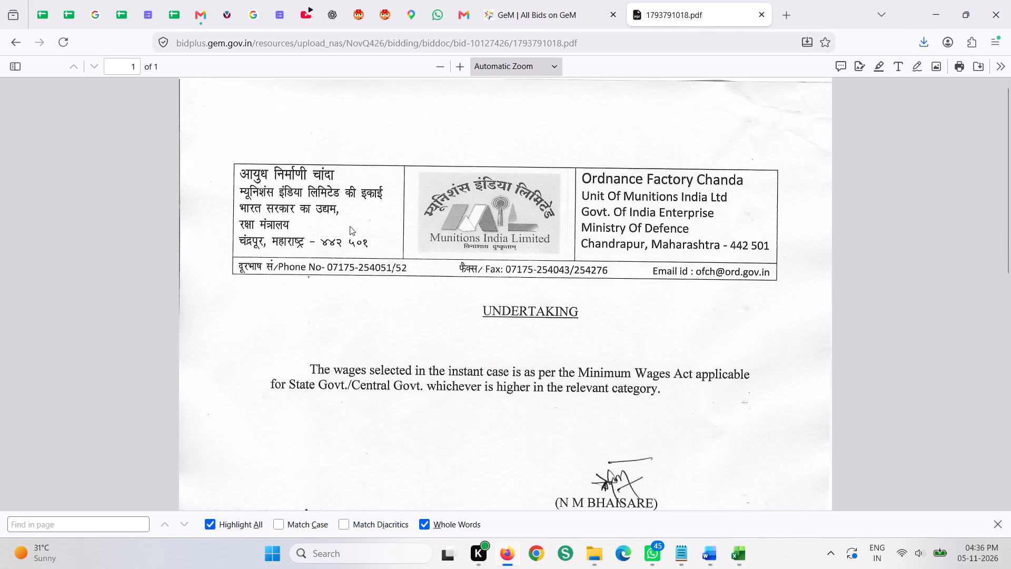
scroll(373, 239, "up", 6)
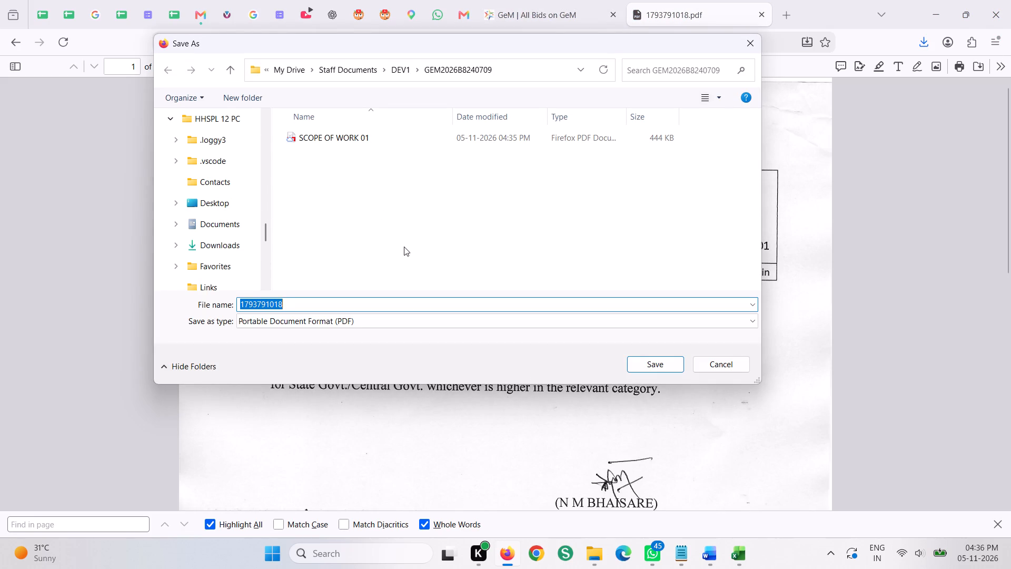
type("MINIMUM WGAES")
key("space")
key("BackSpace")
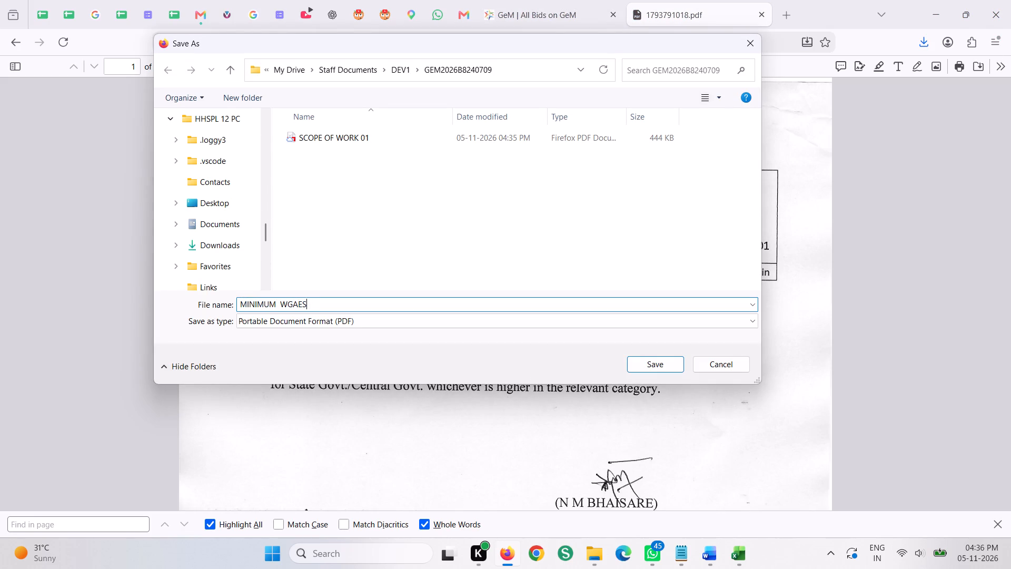
key("BackSpace")
key("BackSpace")
key("BackSpace")
key("BackSpace")
type("AGES 02")
key("Return")
Return to the bid document and save it as GeM-Bidding-10127426 in the GEM2026B8240709 folder of DEV1.
left_click(550, 0)
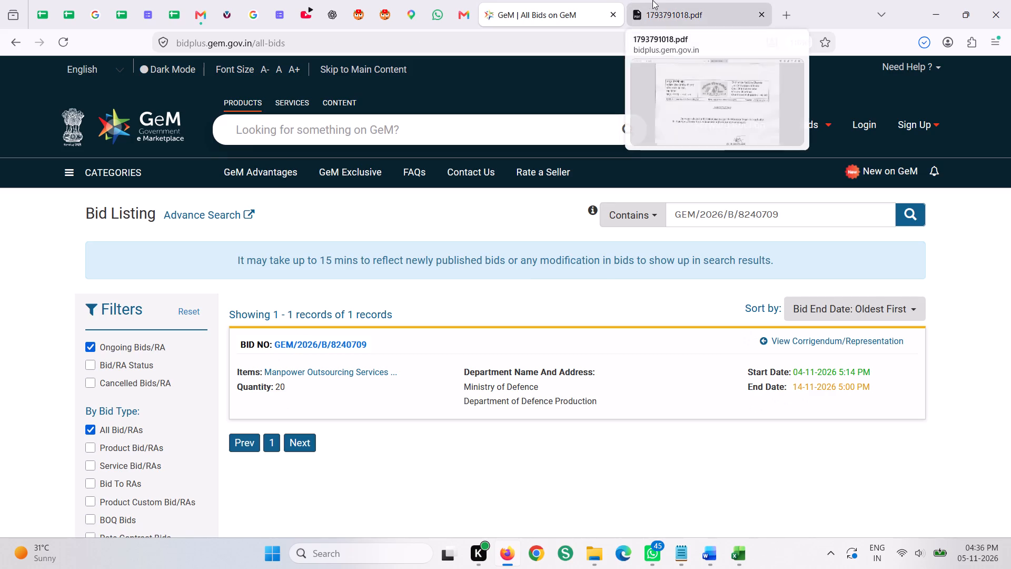
left_click(660, 0)
left_click(7, 43)
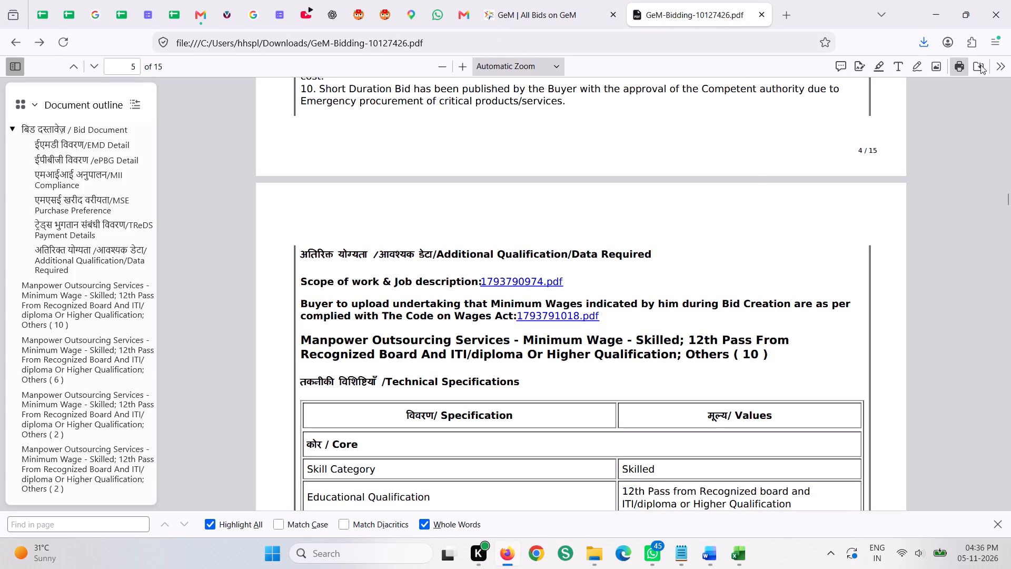
left_click(980, 64)
scroll(407, 191, "up", 5)
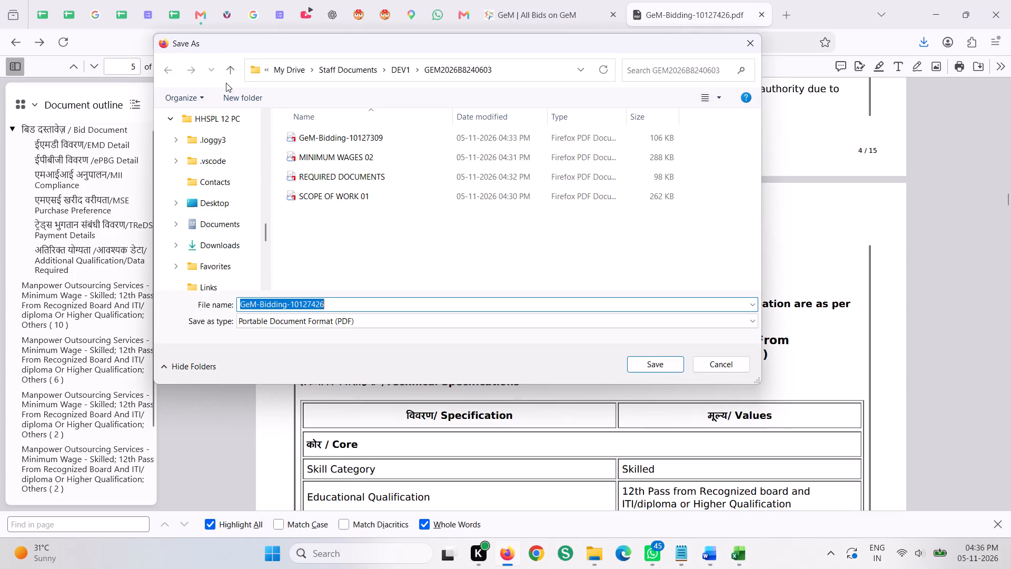
left_click(230, 74)
scroll(329, 143, "up", 4)
double_click(346, 138)
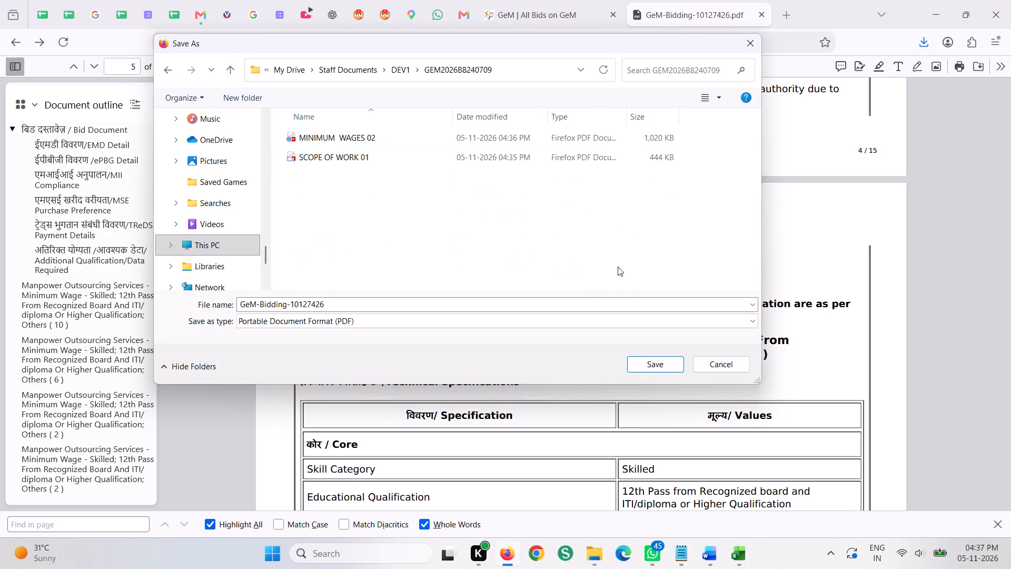
left_click(638, 360)
Examine the remaining pages of the bid document, through the terms and conditions near its end.
scroll(771, 423, "down", 9)
scroll(581, 355, "down", 3)
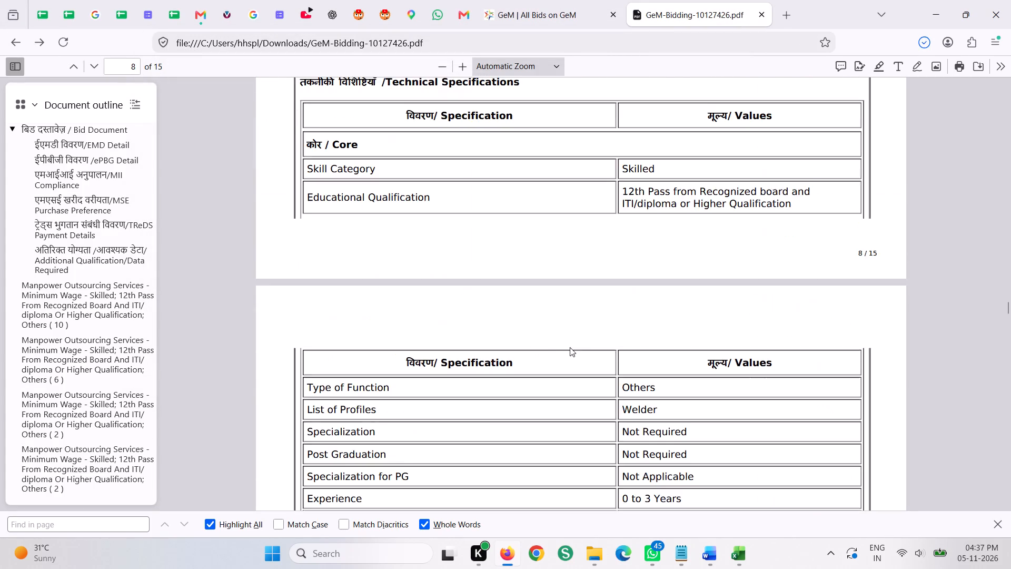
scroll(560, 355, "down", 20)
scroll(540, 354, "up", 3)
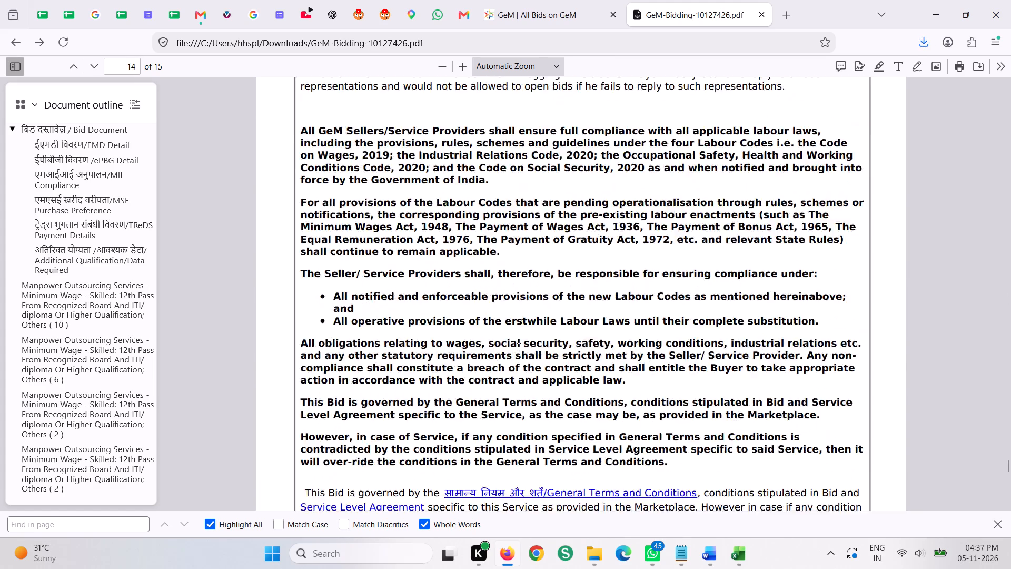
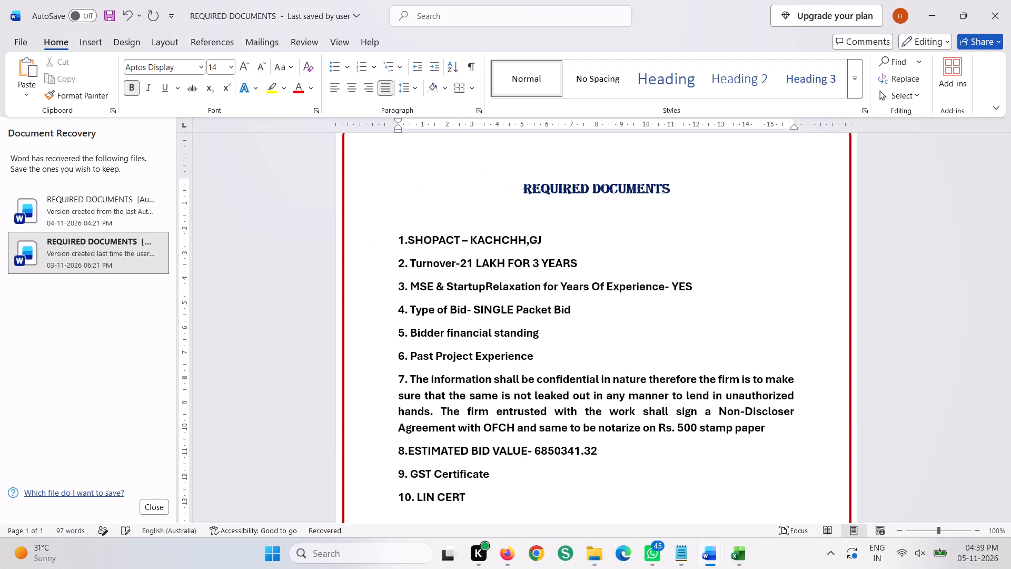
Complete item 10 of the required documents list so it reads LIN CERTIFICATE, and start a new line below it.
type("IFICATE")
key("space")
key("Return")
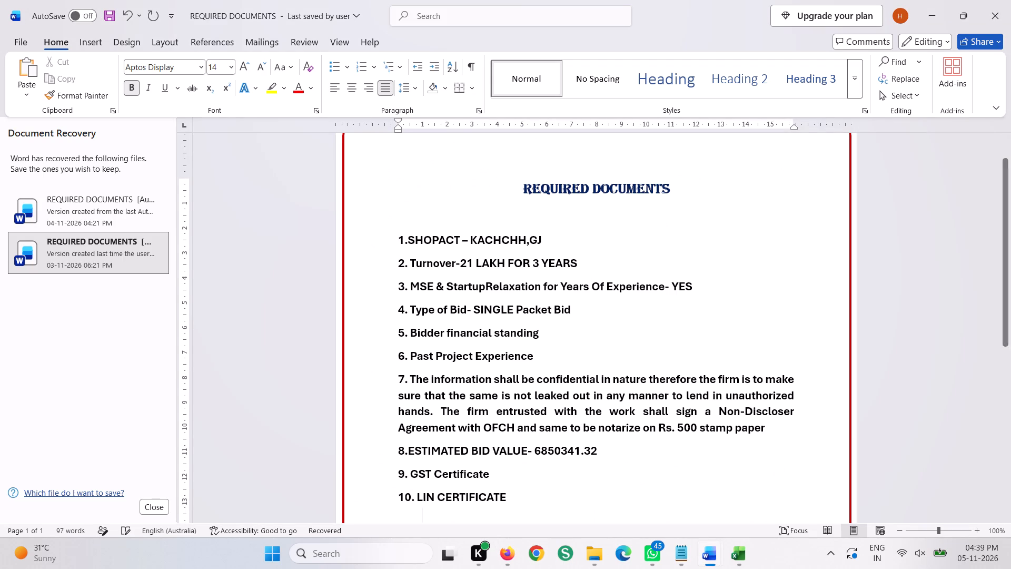
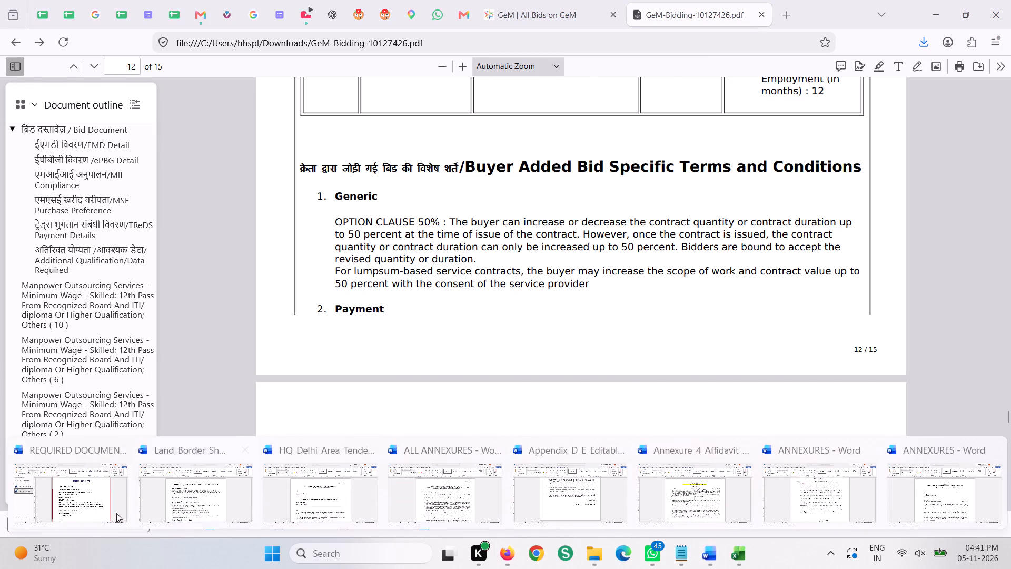
Remove the unused entry below item 10, LIN CERTIFICATE, in the required documents list in Word.
left_click(72, 498)
key("BackSpace")
key("BackSpace")
key("BackSpace")
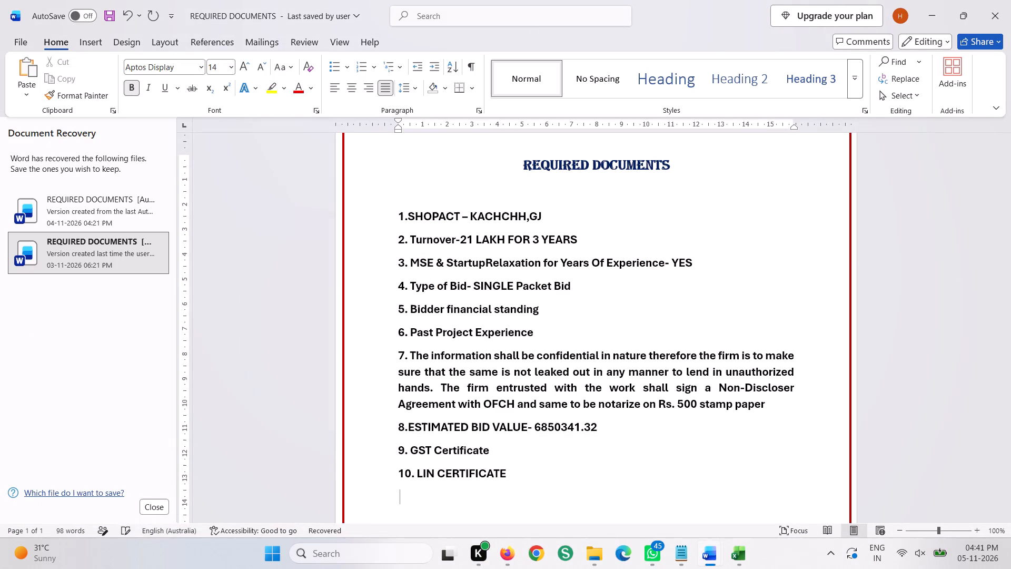
Export the list as the PDF REQUIRED DOCUMENTS into the DEV1 folder GEM2026B8240709, and close the opened copy.
left_click(17, 41)
left_click(24, 297)
left_click(381, 177)
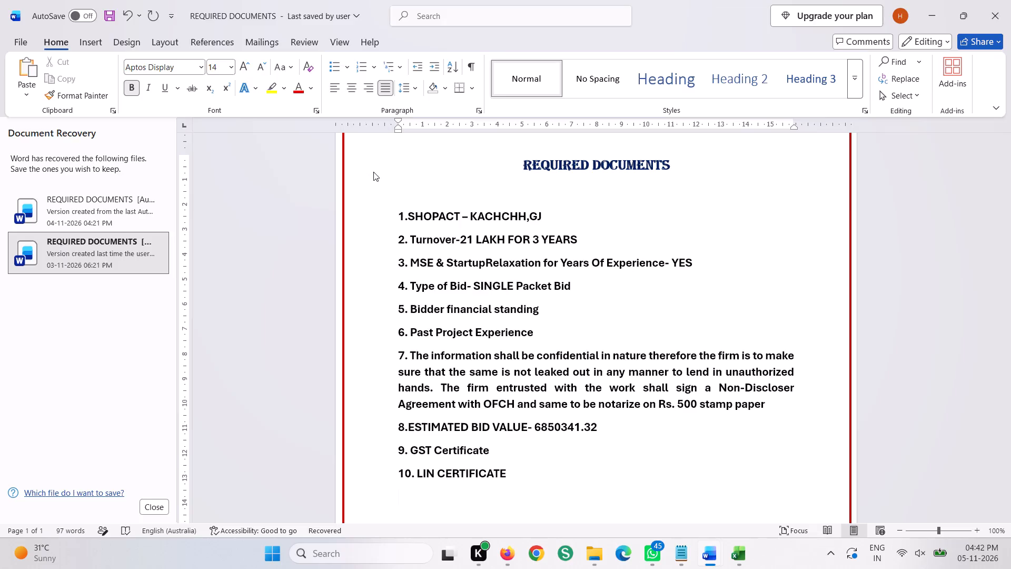
scroll(84, 150, "up", 16)
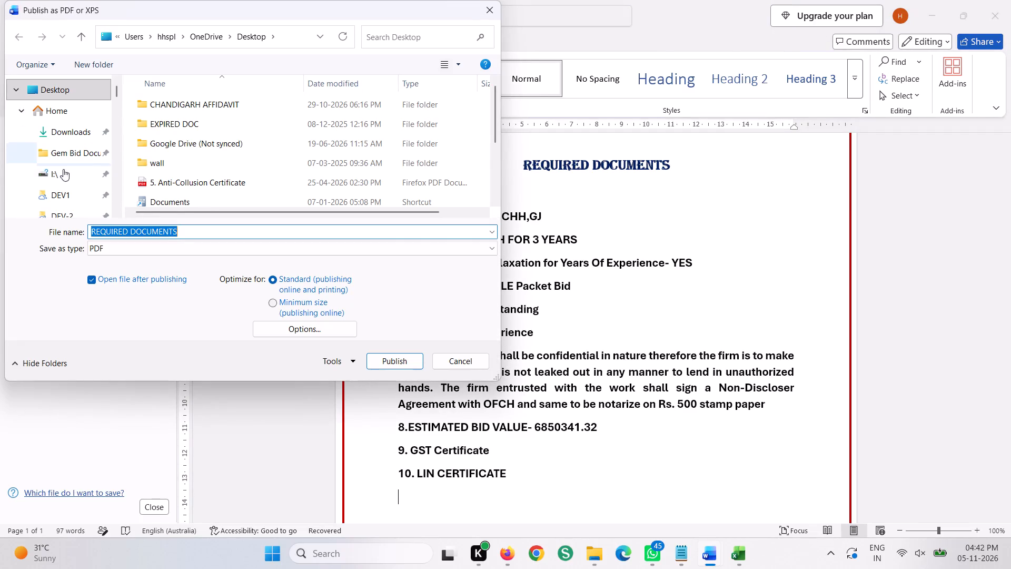
left_click(60, 192)
scroll(203, 137, "up", 9)
scroll(199, 121, "down", 1)
scroll(199, 120, "up", 3)
double_click(207, 103)
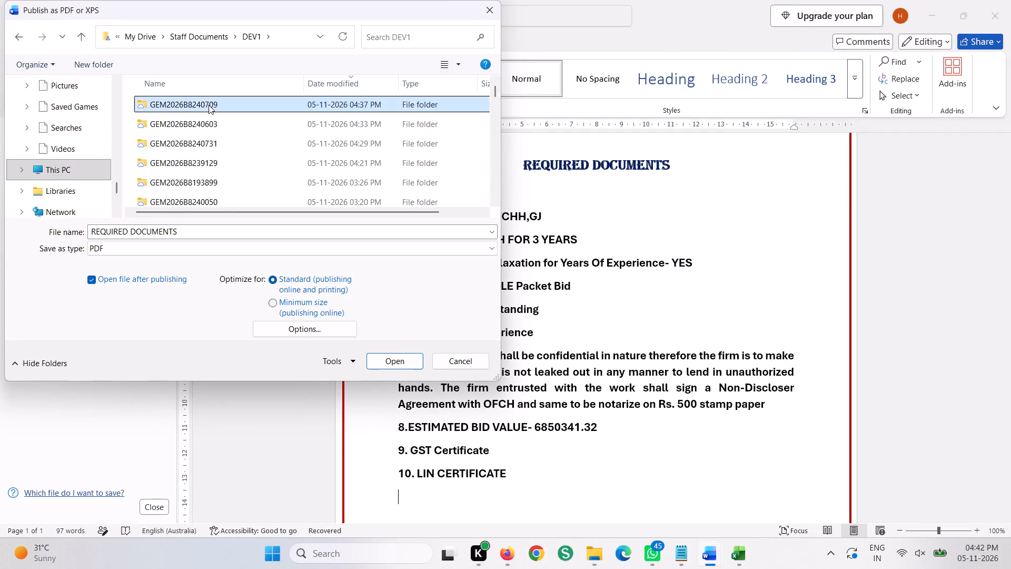
double_click(206, 227)
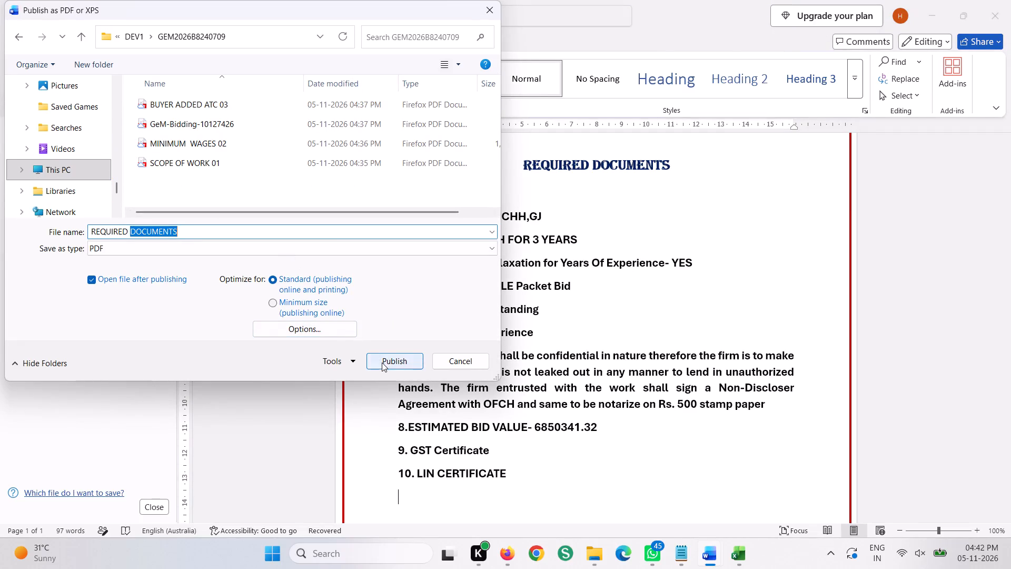
left_click(382, 361)
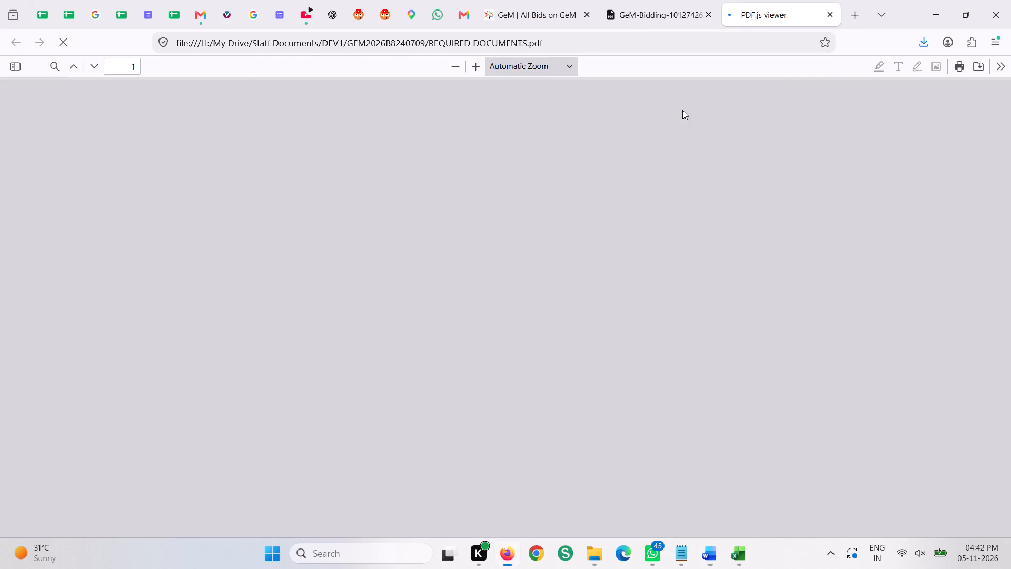
left_click(757, 0)
left_click(829, 19)
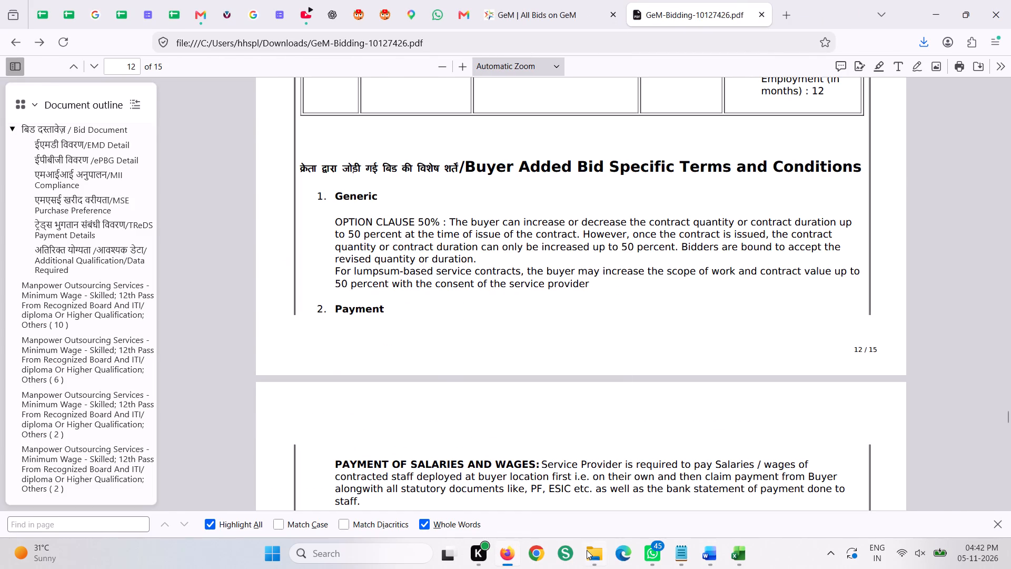
Copy the Drive link of folder GEM2026B8240709 and insert it as Other Comment for bid GEM/2026/B/8240709 in the Daily Tender Sheet.
left_click(587, 550)
scroll(239, 158, "up", 1)
right_click(240, 114)
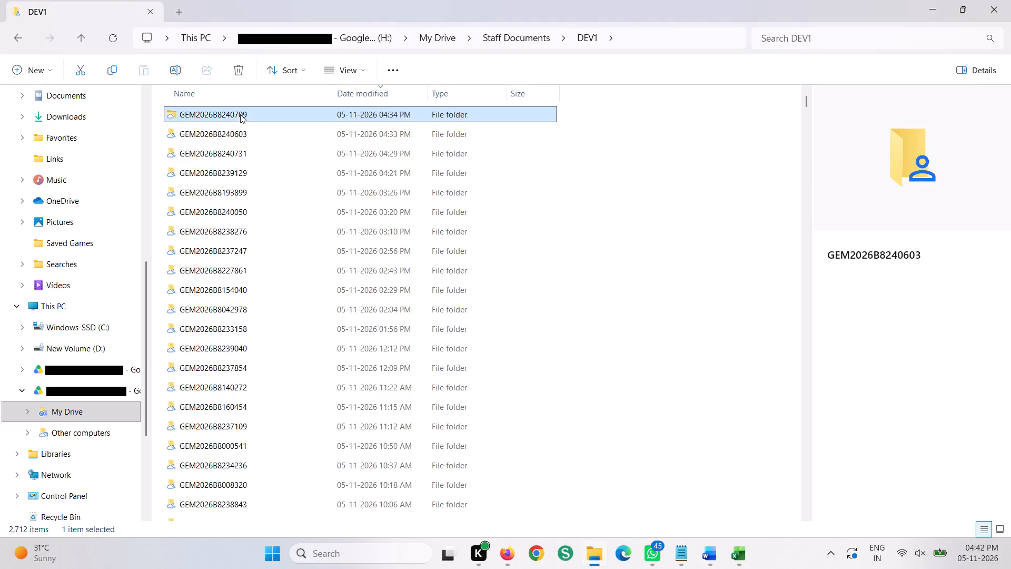
left_click(279, 367)
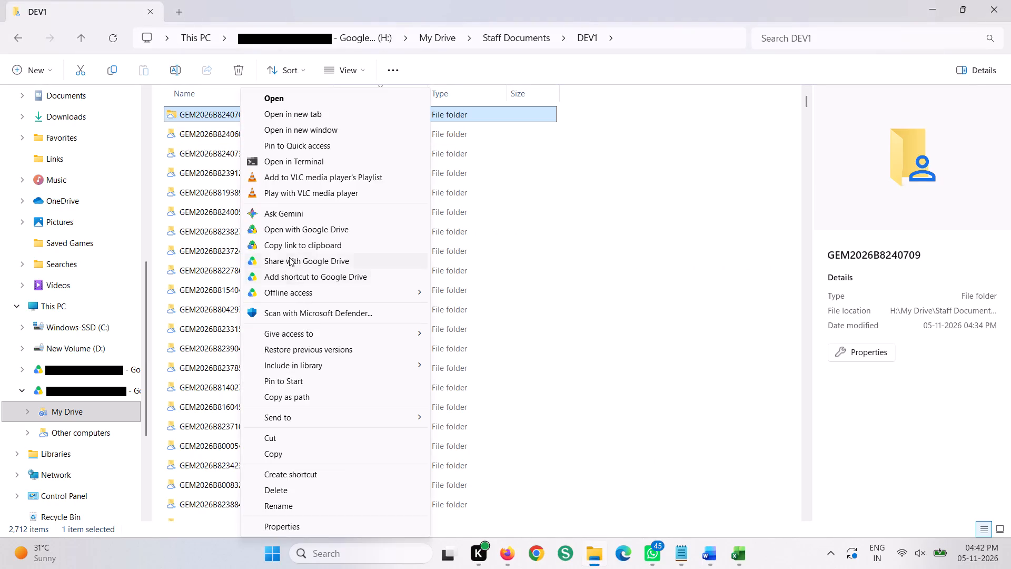
left_click(286, 244)
left_click(507, 556)
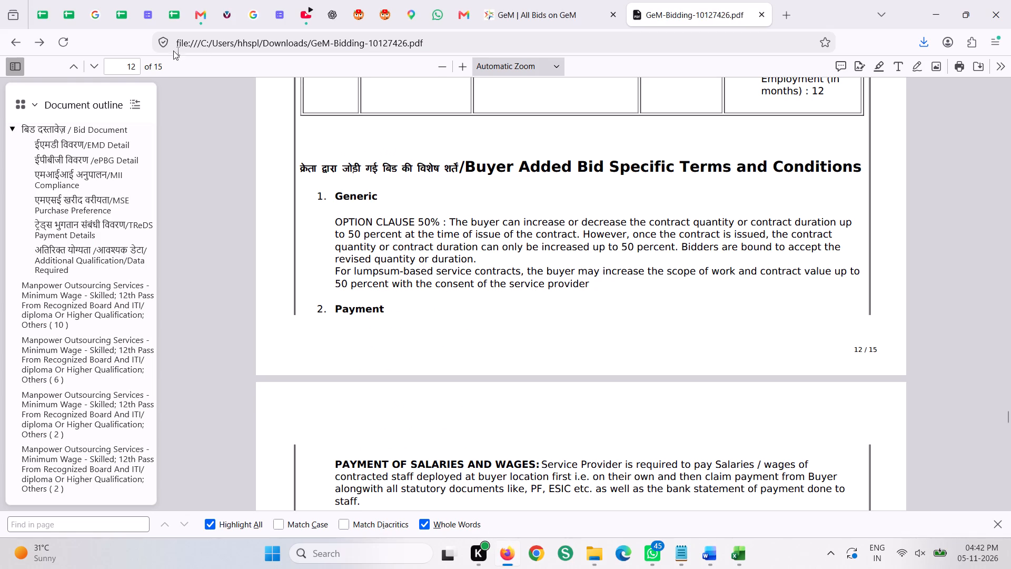
left_click(165, 18)
double_click(646, 281)
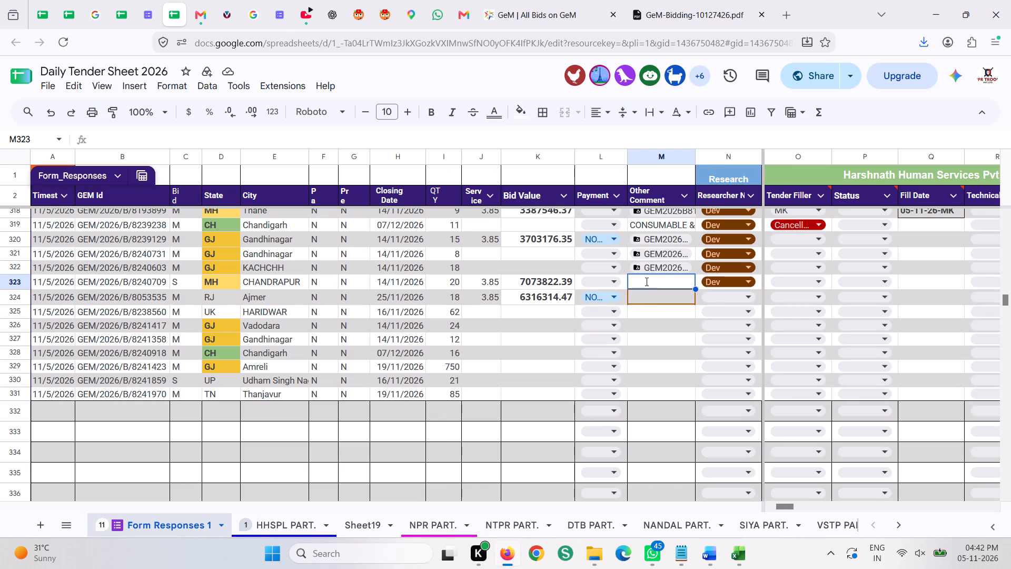
key("ctrl+v")
key("Tab")
left_click(532, 335)
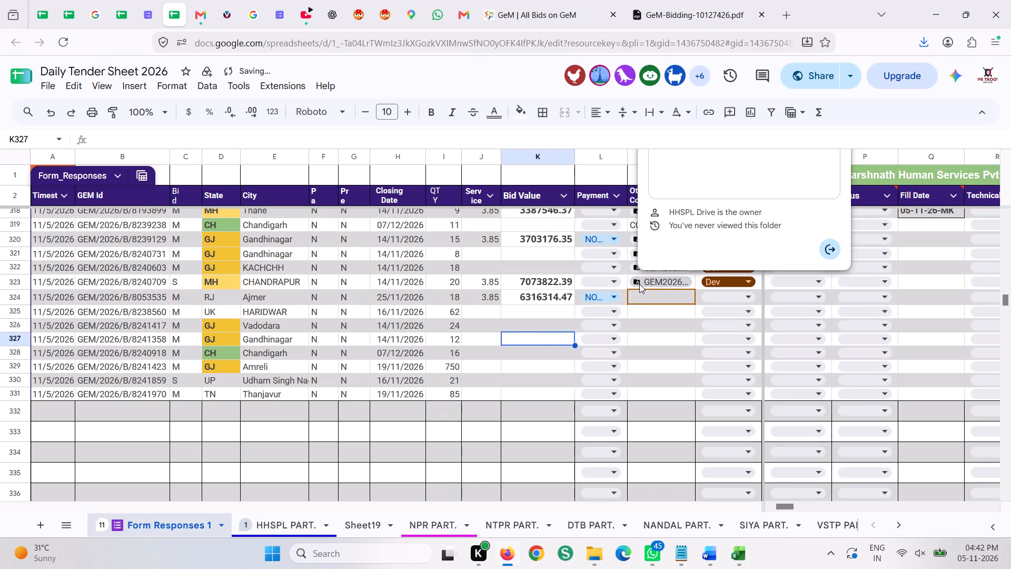
left_click(478, 372)
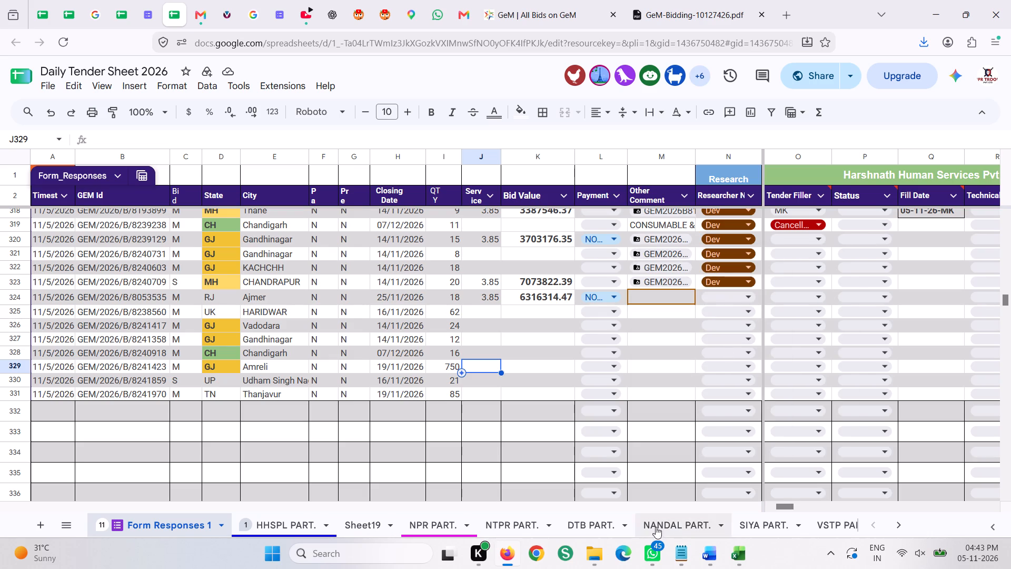
Open the saved REQUIRED DOCUMENTS PDF from folder GEM2026B8240709, check its contents and close it.
left_click(703, 557)
left_click(105, 490)
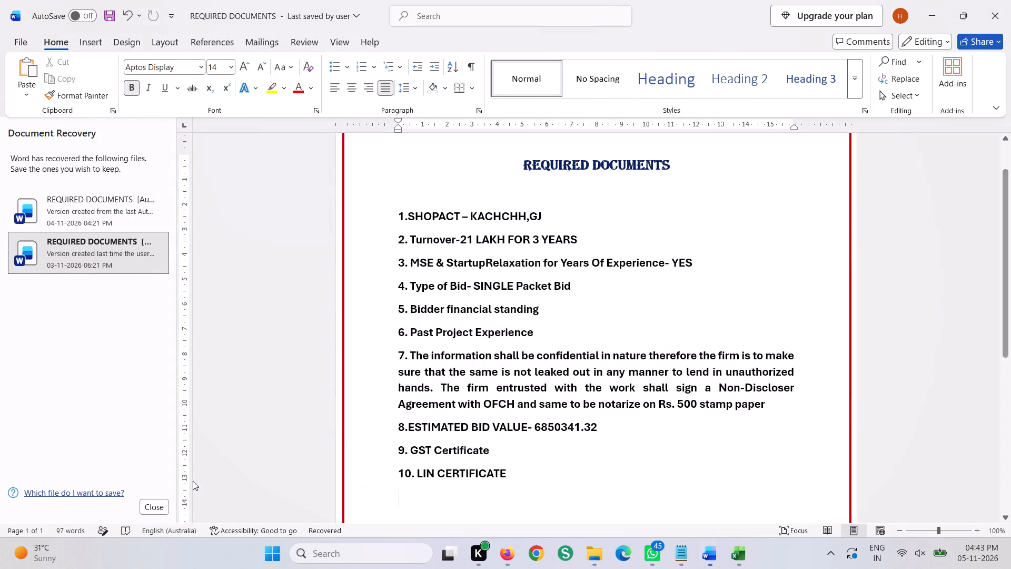
left_click(593, 552)
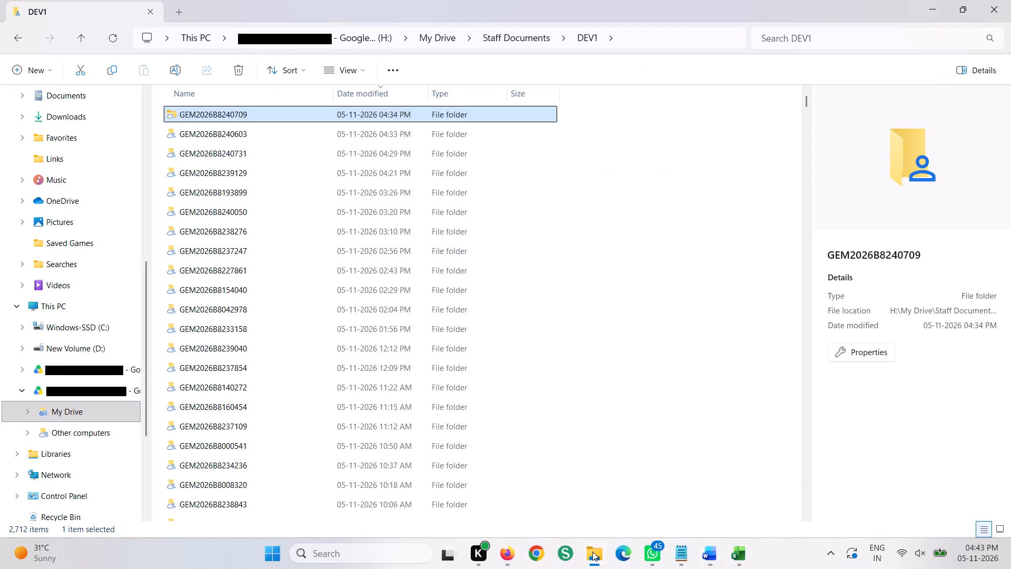
double_click(242, 113)
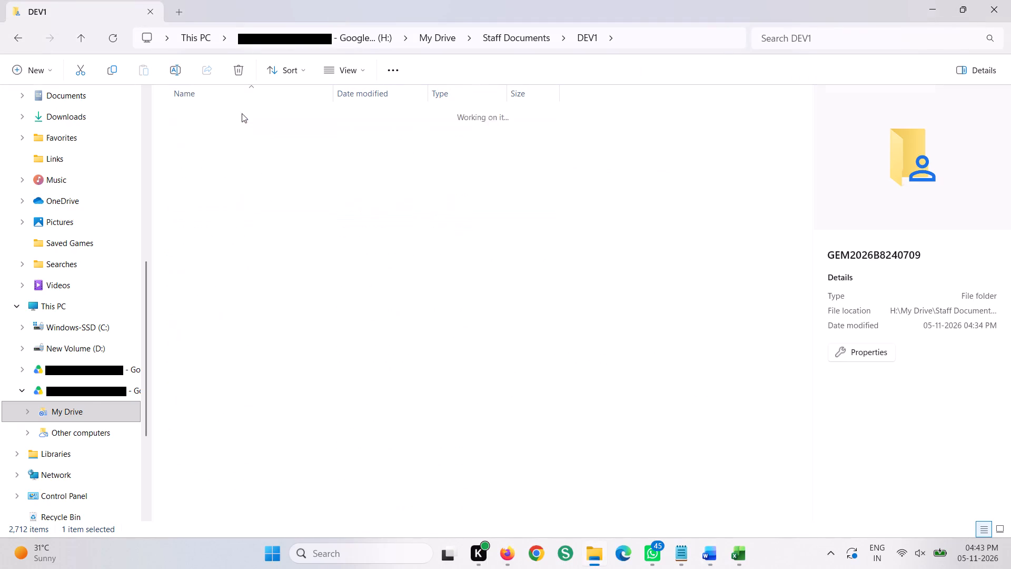
double_click(211, 169)
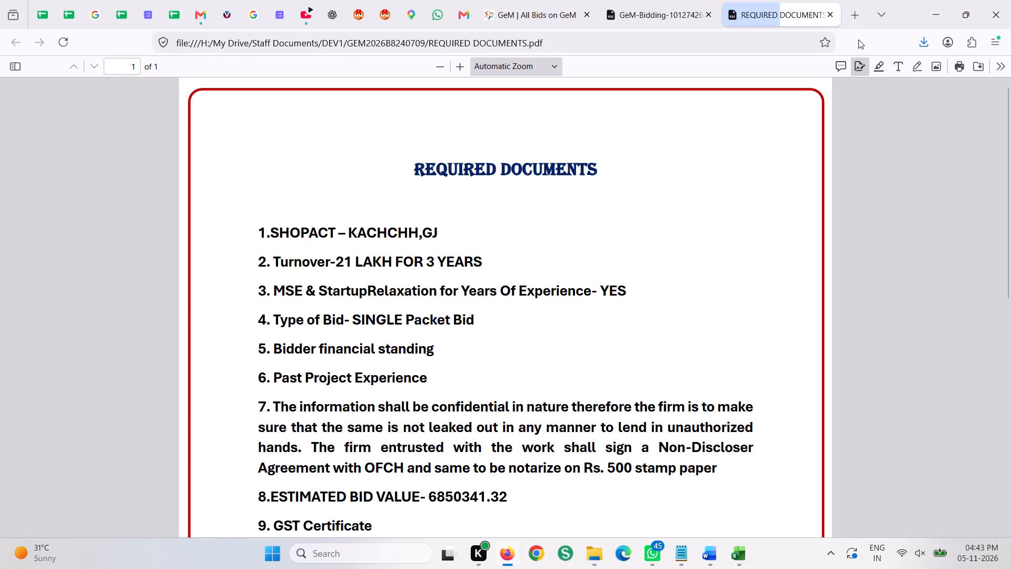
left_click(793, 0)
left_click(827, 12)
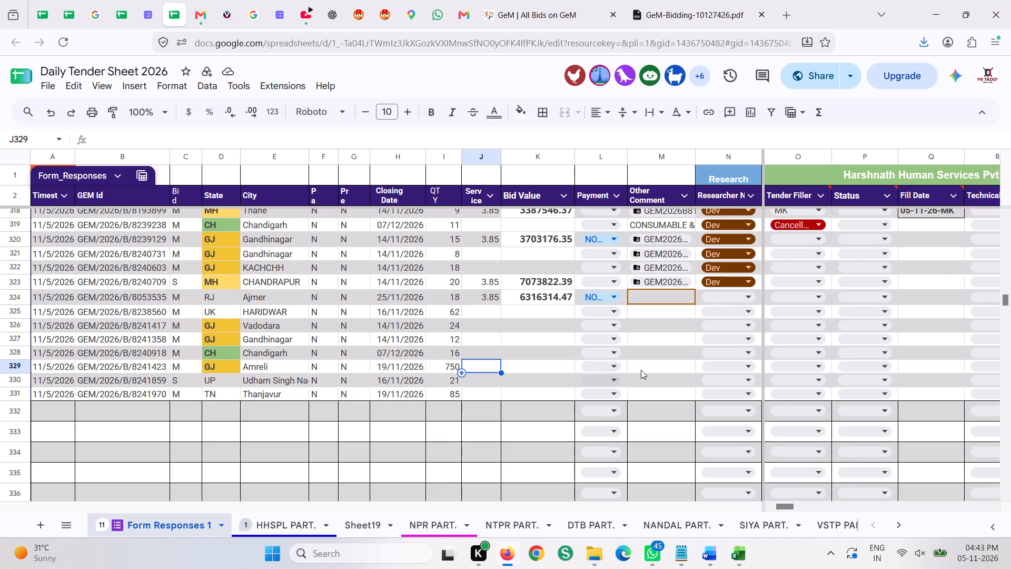
Copy the consignee city CHANDRAPUR from the address table in the GeM-Bidding-10127426 PDF.
left_click(707, 0)
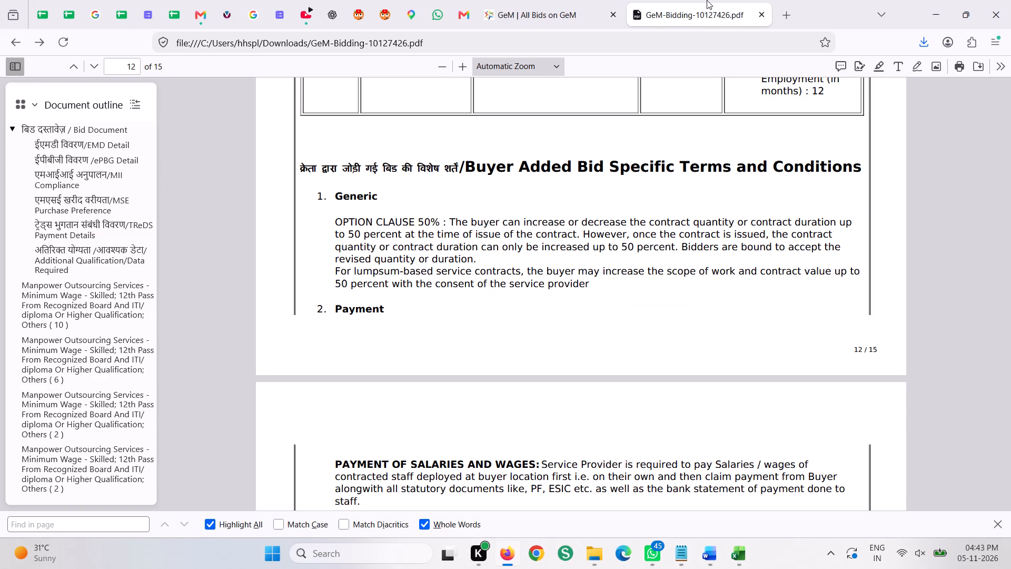
scroll(532, 251, "up", 1)
double_click(571, 147)
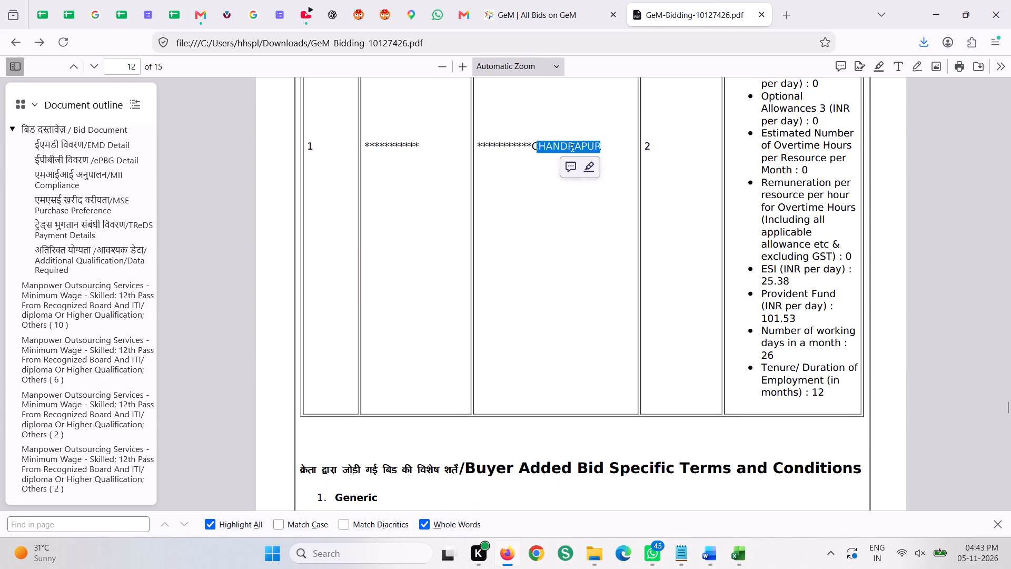
key("ctrl+c")
key("ctrl+c")
key("ctrl+c")
Search the web for the copied city name CHANDRAPUR to check which state it is in.
scroll(680, 201, "up", 2)
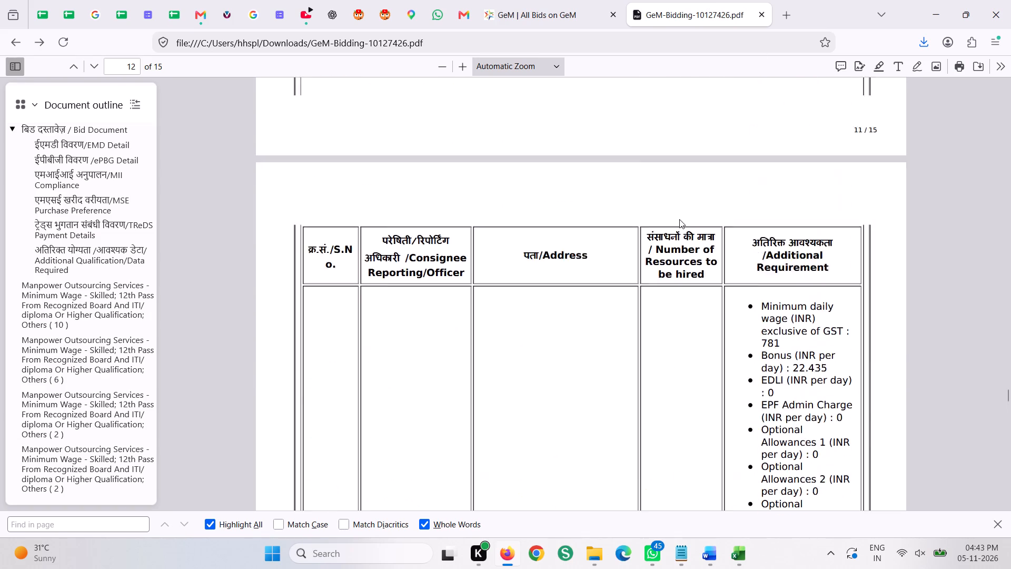
scroll(679, 219, "up", 4)
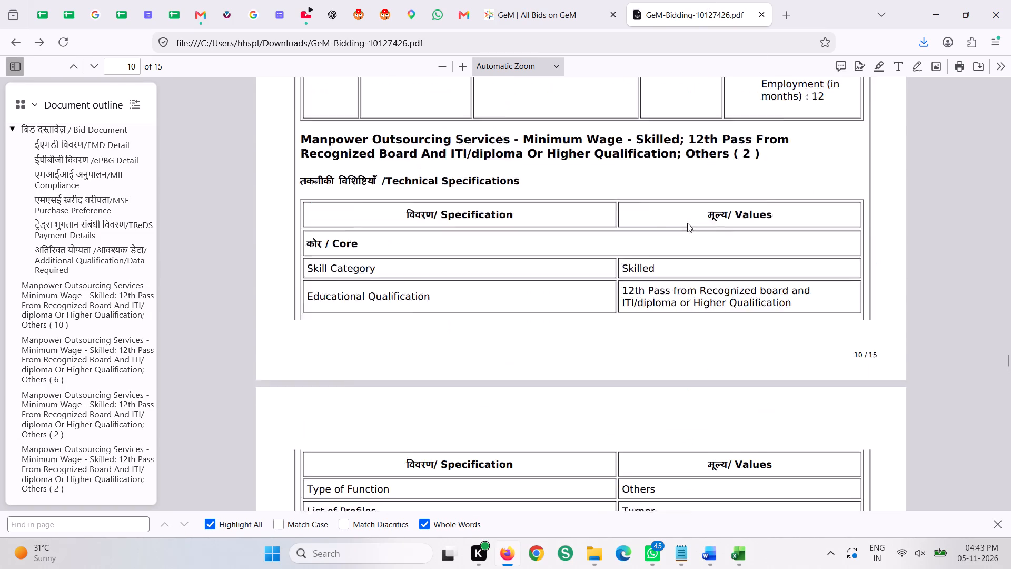
scroll(712, 224, "up", 4)
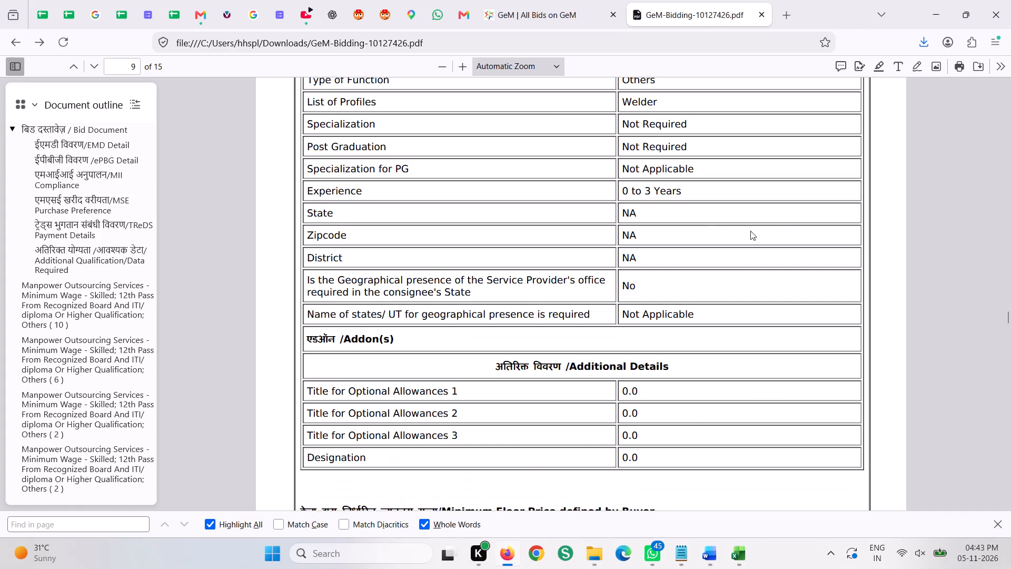
left_click(792, 25)
left_click(558, 152)
key("ctrl+v")
key("Return")
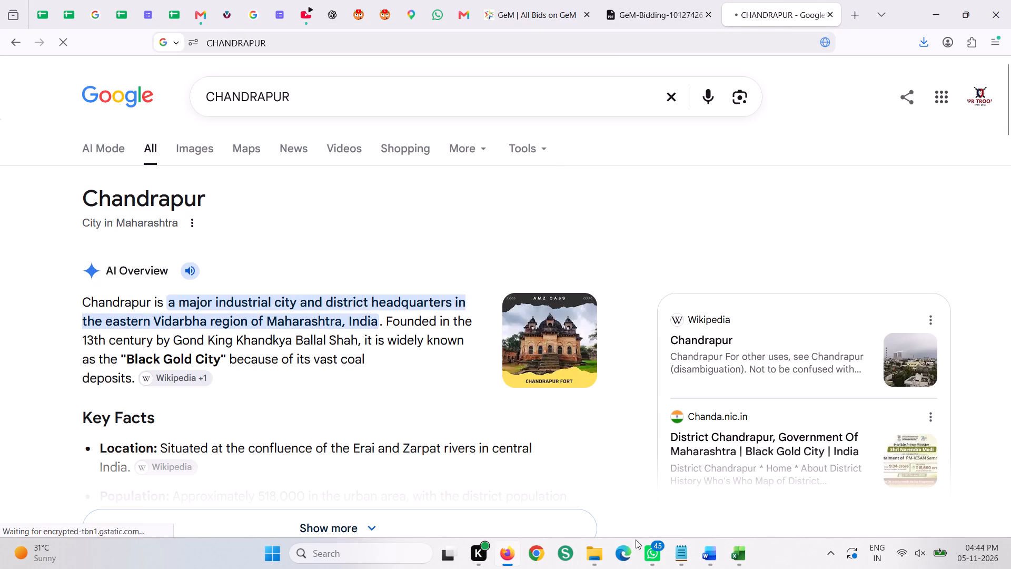
Replace the SHOPACT location in item 1 of the Word required documents list with CHANDRAPUR,MH.
left_click(707, 551)
left_click(101, 492)
scroll(441, 291, "up", 1)
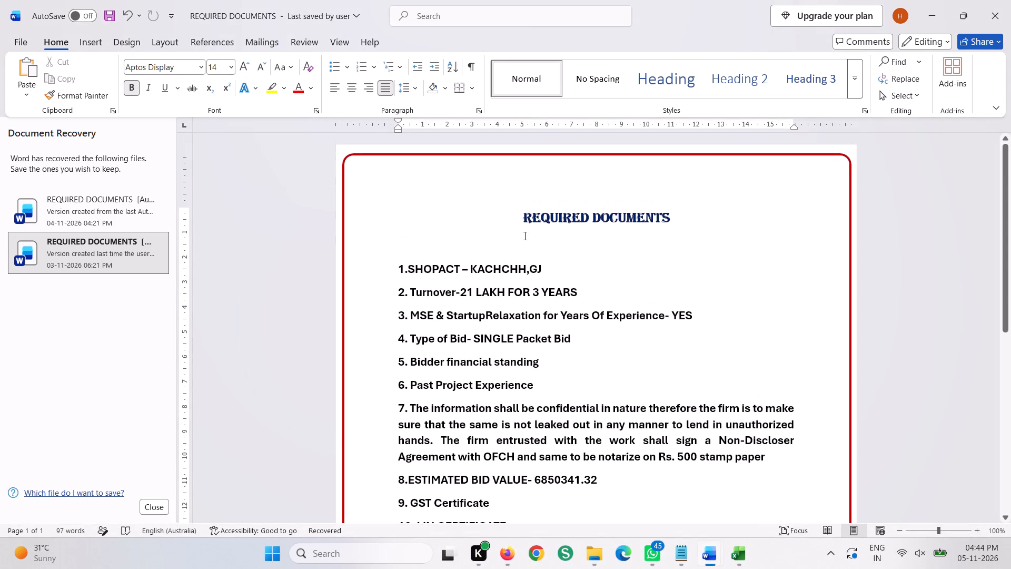
left_click_drag(471, 269, 547, 267)
key("ctrl+v")
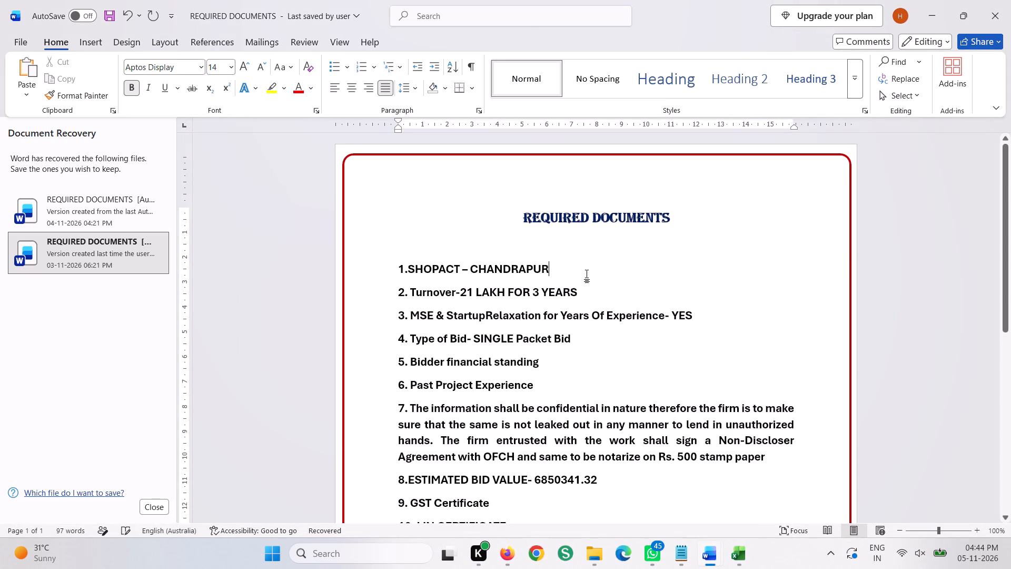
type(",MH")
Examine the bid PDF around the MSE purchase preference section and check the files in folder GEM2026B8240709.
key("alt+Tab")
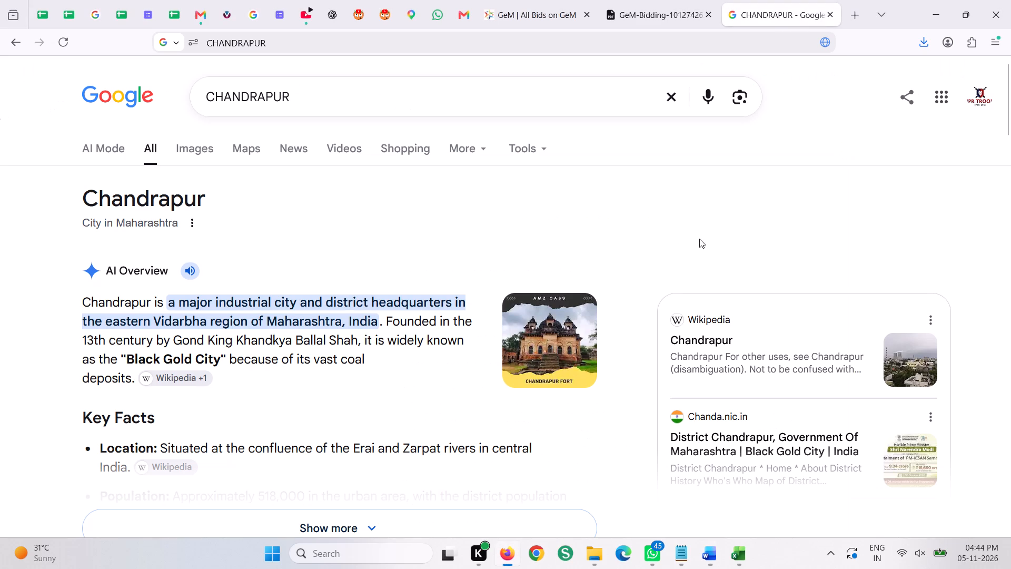
left_click(644, 0)
scroll(561, 213, "up", 19)
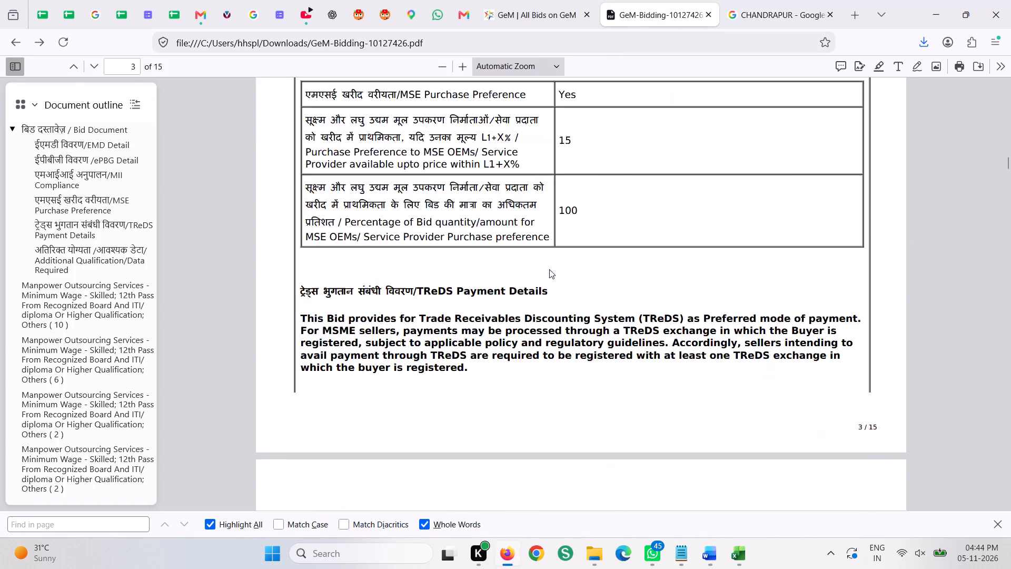
scroll(549, 269, "up", 8)
scroll(533, 263, "down", 1)
key("alt+Tab")
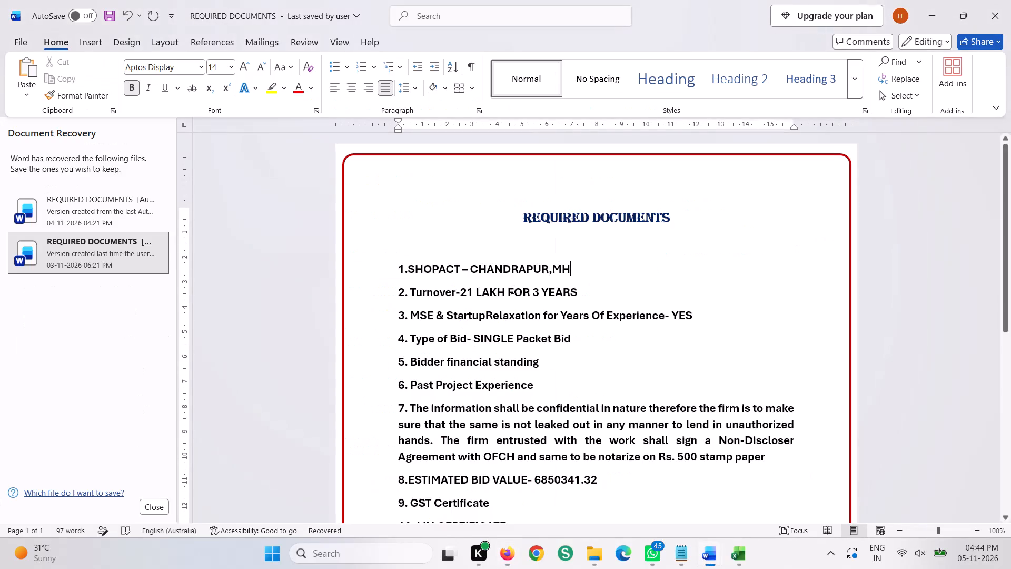
left_click(594, 548)
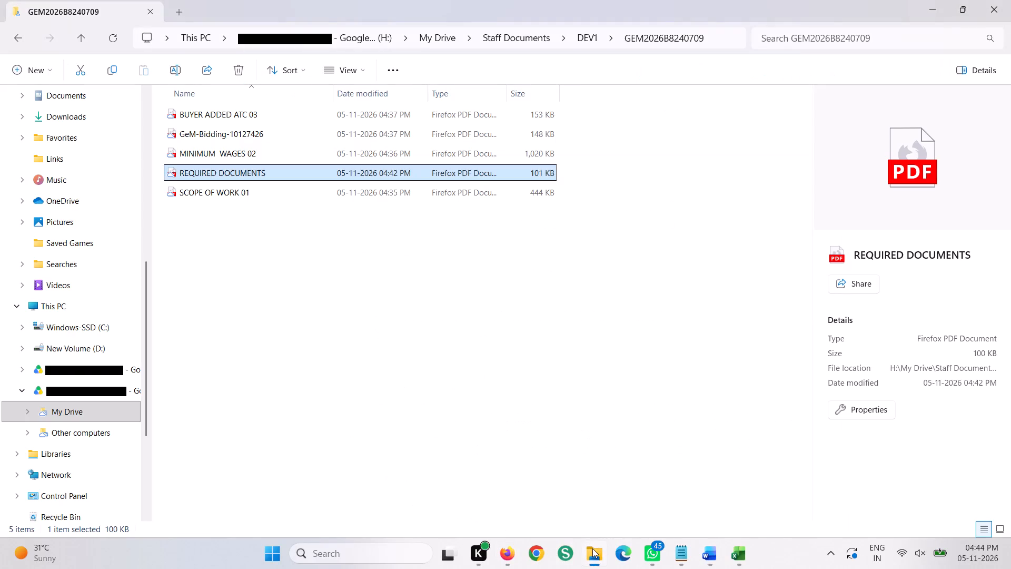
left_click(592, 548)
Publish the Word required documents list as PDF into DEV1 folder GEM2026B8240709, replacing the existing REQUIRED DOCUMENTS file.
left_click(27, 40)
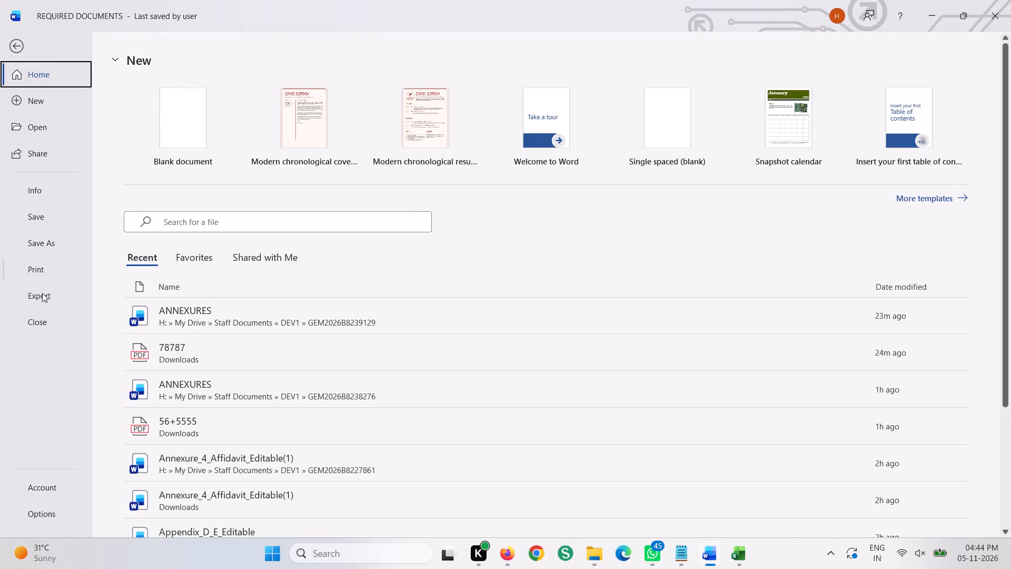
left_click(44, 296)
left_click(382, 188)
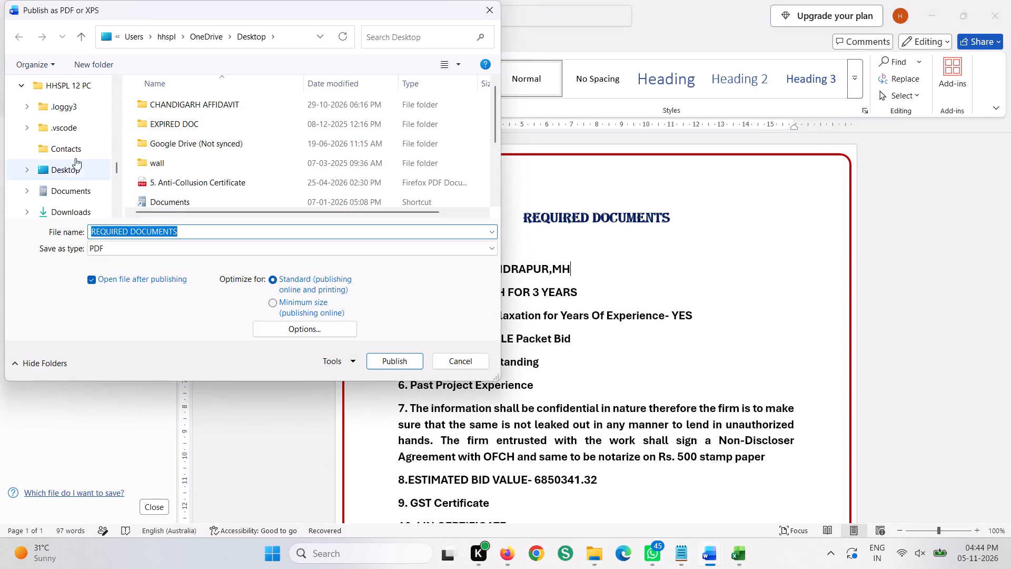
scroll(55, 154, "up", 11)
left_click(66, 192)
scroll(177, 172, "up", 8)
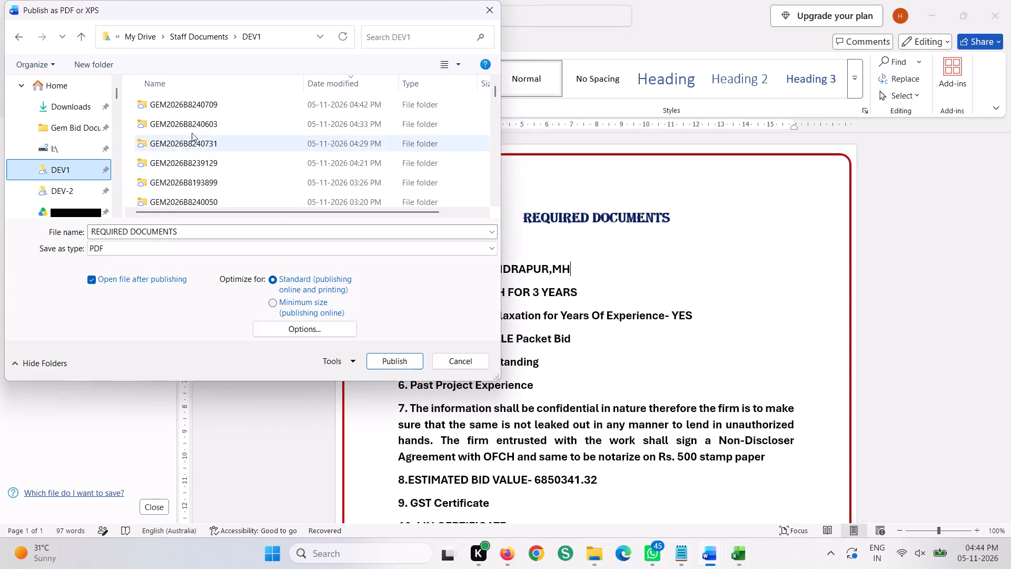
scroll(192, 133, "up", 3)
double_click(207, 106)
left_click(185, 227)
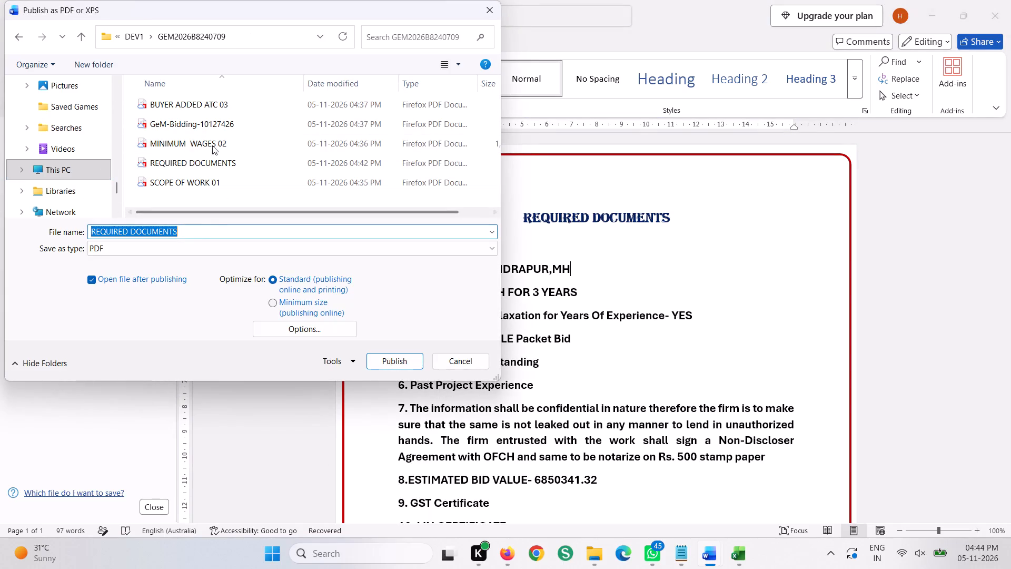
left_click(165, 164)
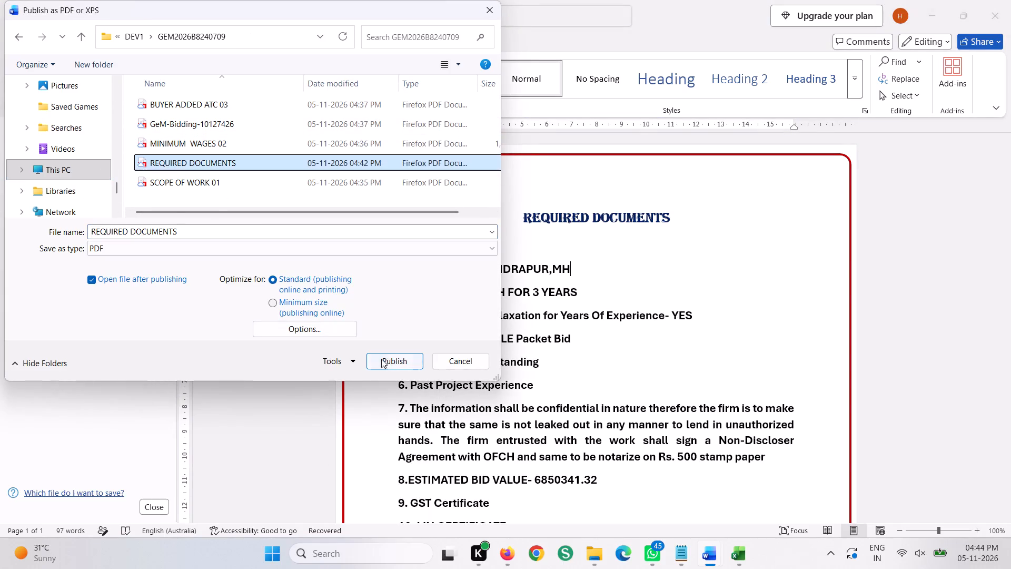
left_click(381, 359)
left_click(537, 275)
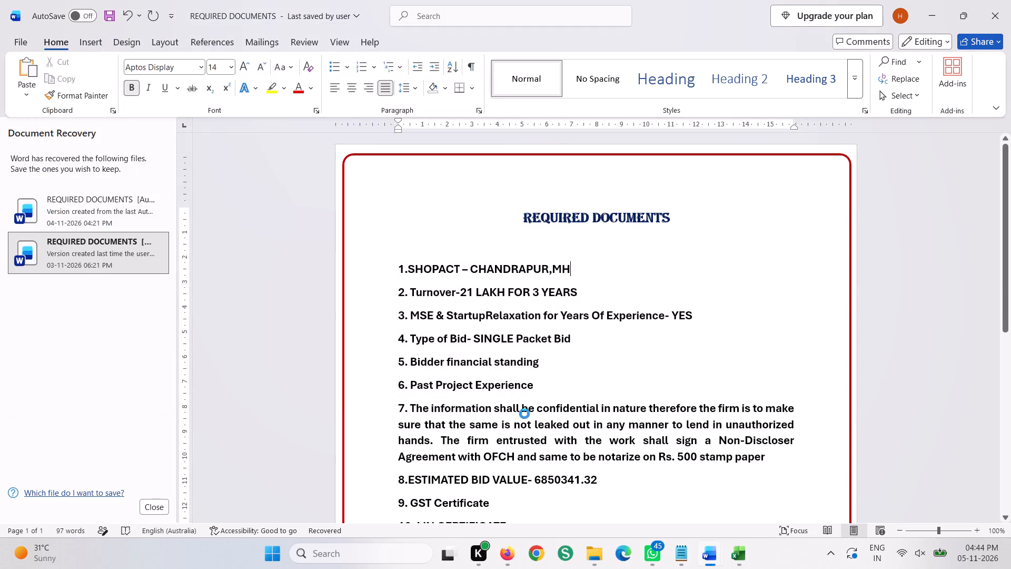
Return to the DEV1 folder and close the published PDF, the CHANDRAPUR search and the GeM-Bidding-10127426 PDF.
left_click(595, 549)
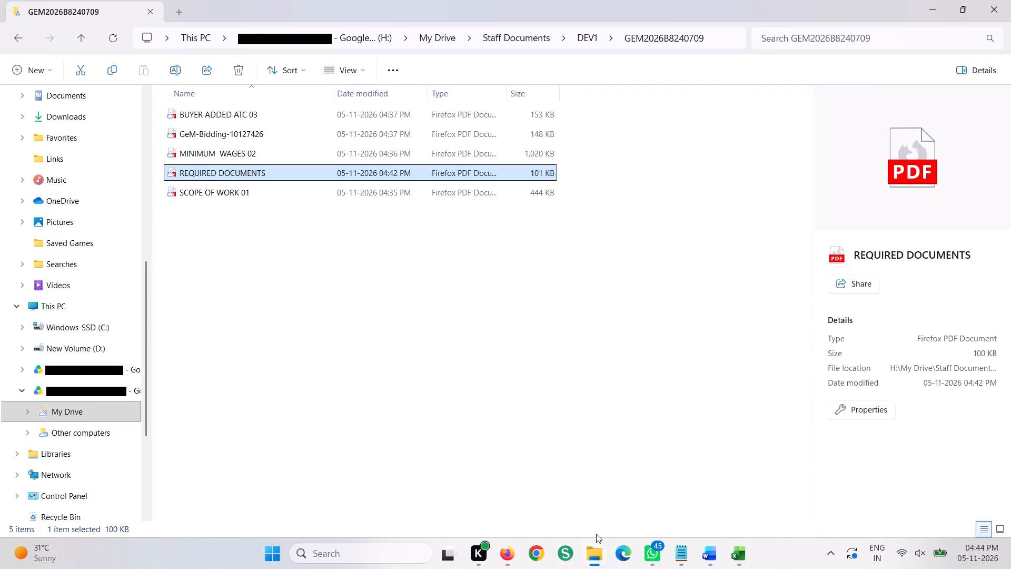
left_click(75, 34)
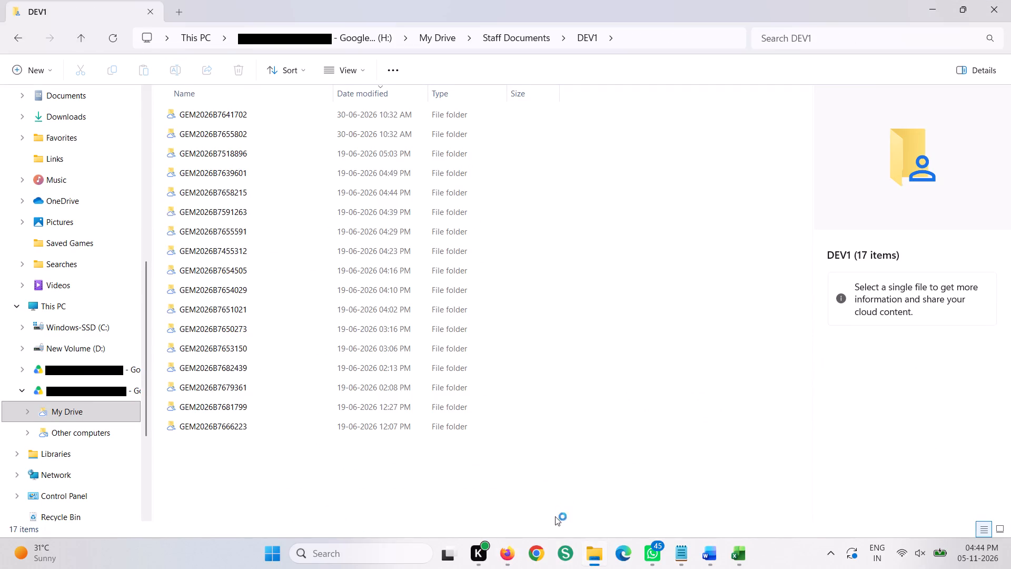
left_click(508, 549)
left_click(801, 0)
left_click(826, 13)
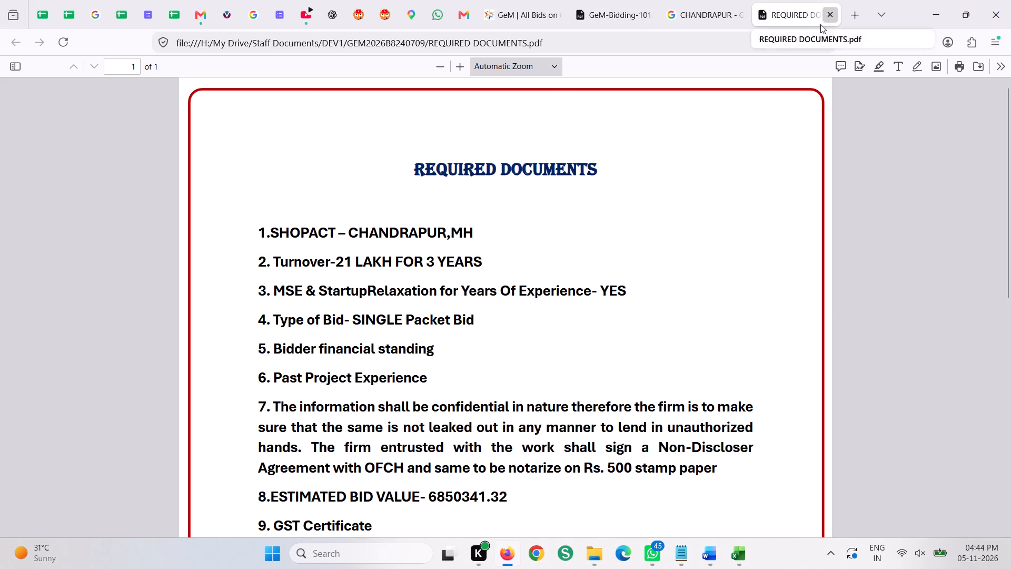
left_click(788, 0)
left_click(830, 12)
left_click(719, 0)
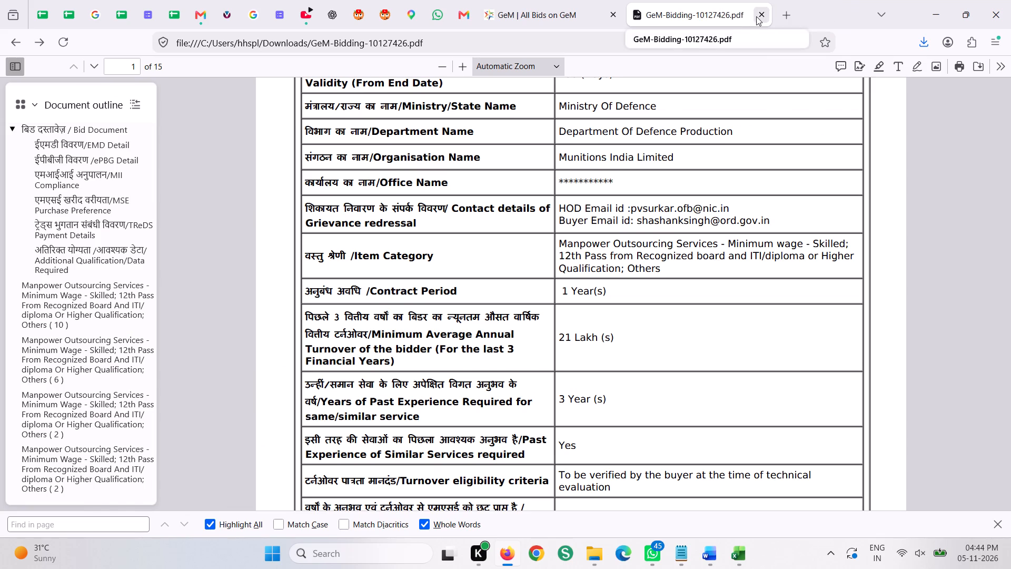
left_click(756, 16)
Set the researcher to Dev for the Ajmer tender in row 324 of the Daily Tender Sheet.
left_click(174, 16)
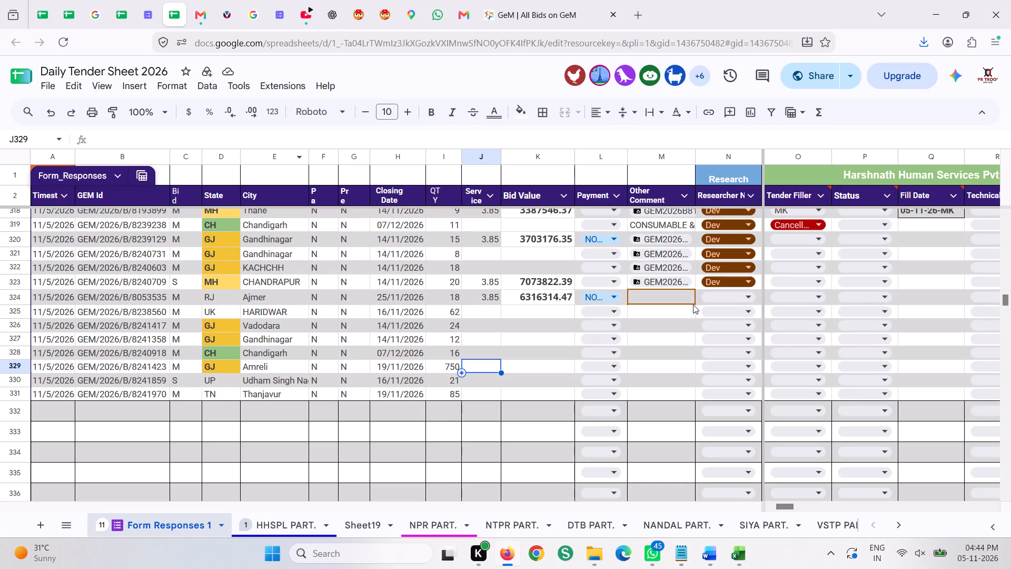
left_click(709, 296)
left_click(710, 314)
Copy the GeM ID GEM/2026/B/8053535 from row 324 and return to that row's Other Comment cell.
left_click(652, 300)
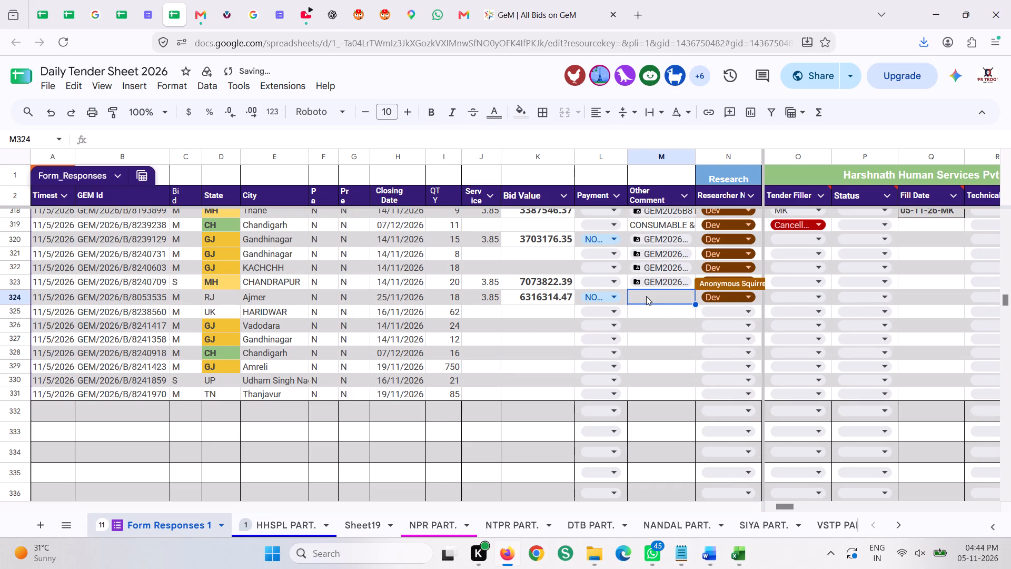
key("Left")
key("Left")
key("Left")
key("Left")
key("Left")
key("Left")
key("Left")
key("Left")
key("Left")
key("Left")
key("Left")
key("Left")
key("Left")
key("Left")
key("Left")
key("Left")
key("Left")
key("Left")
key("Left")
key("Left")
key("Right")
key("ctrl+c")
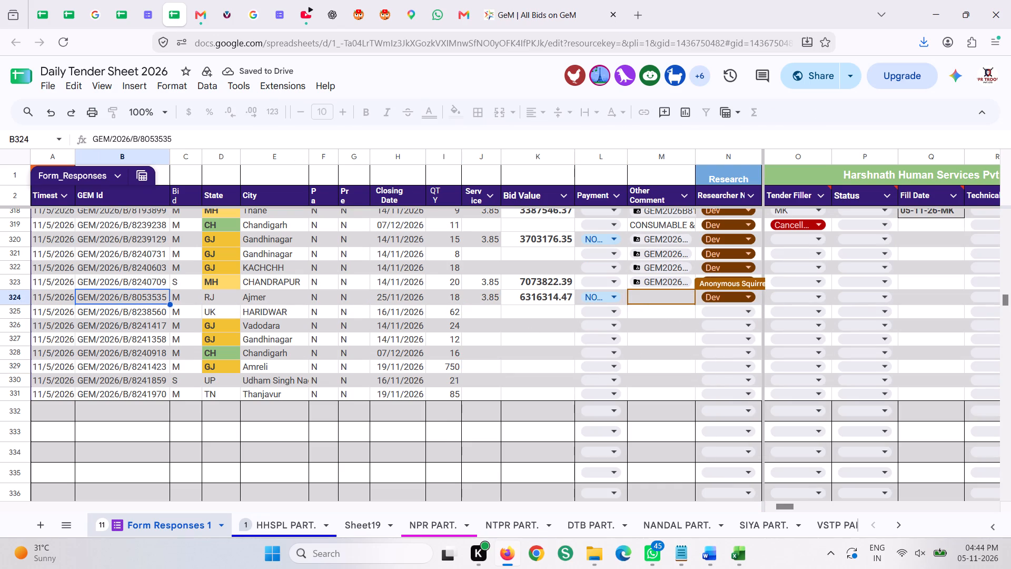
key("Right")
key("Right")
key("Right")
key("Right")
key("Right")
key("Right")
key("Right")
key("Right")
key("Right")
key("Right")
key("Right")
key("Right")
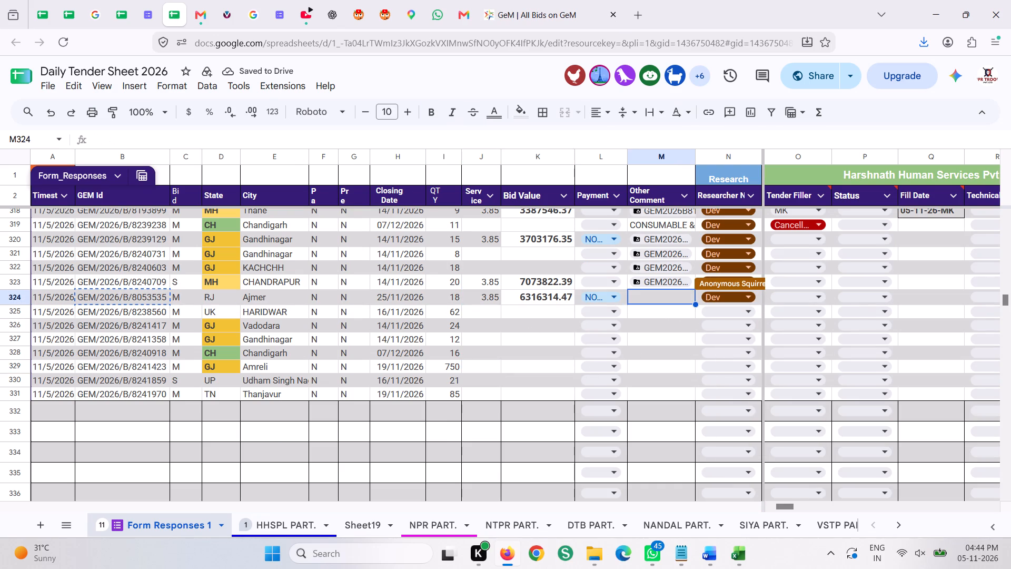
Search the GeM bid listing for GEM/2026/B/8053535 and open its bid document.
left_click(537, 0)
left_click_drag(796, 215, 791, 214)
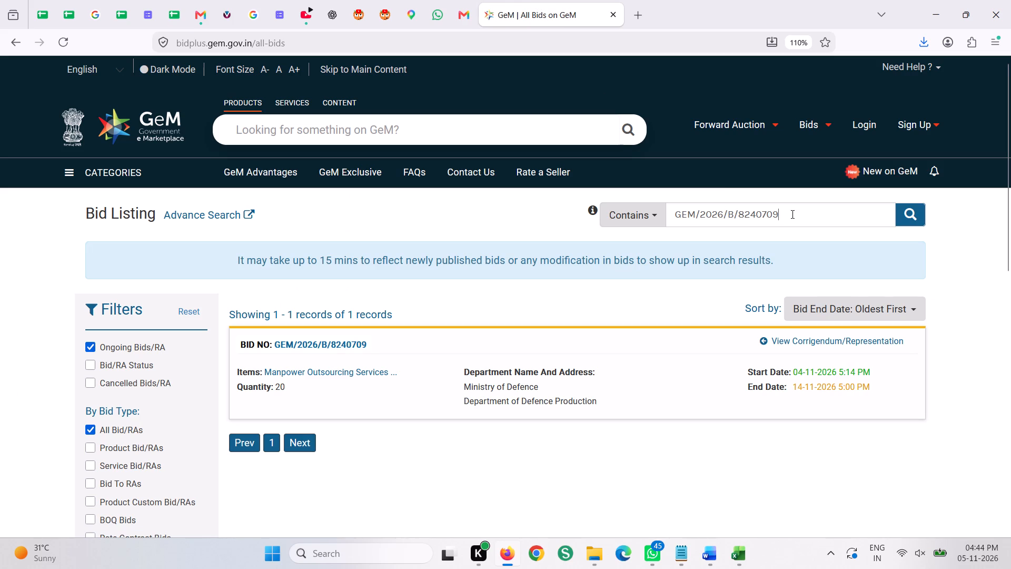
left_click_drag(791, 214, 643, 212)
key("ctrl+v")
key("Return")
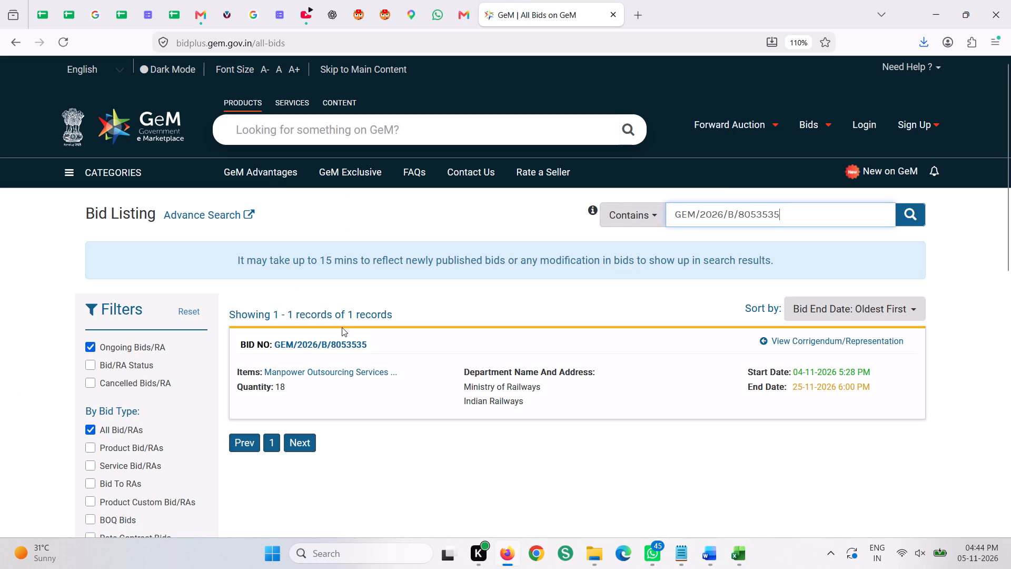
left_click(343, 342)
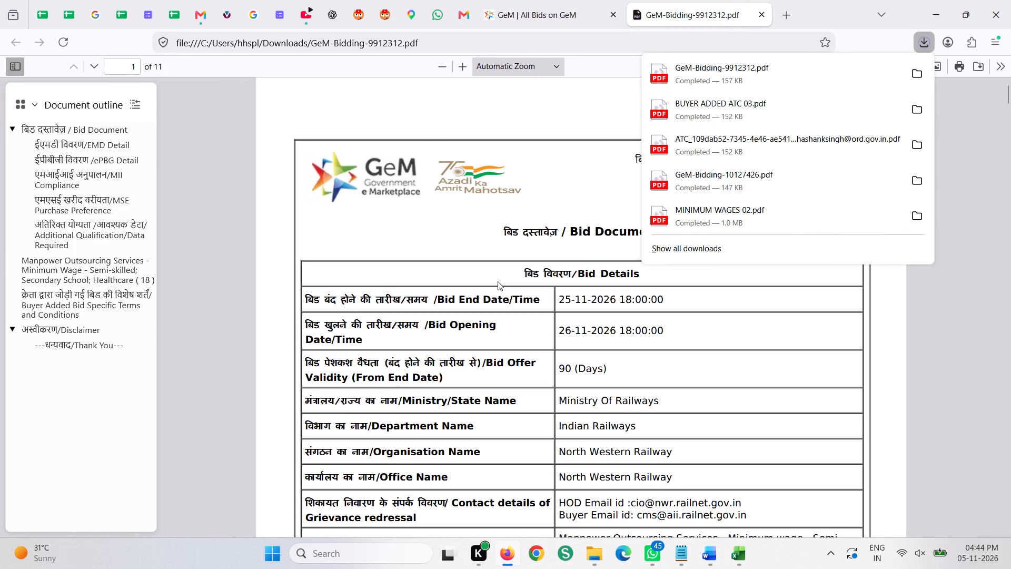
left_click(455, 292)
Search the GeM-Bidding-9912312 PDF for SECURITY, go through its matches, and clear the search term.
scroll(656, 380, "down", 2)
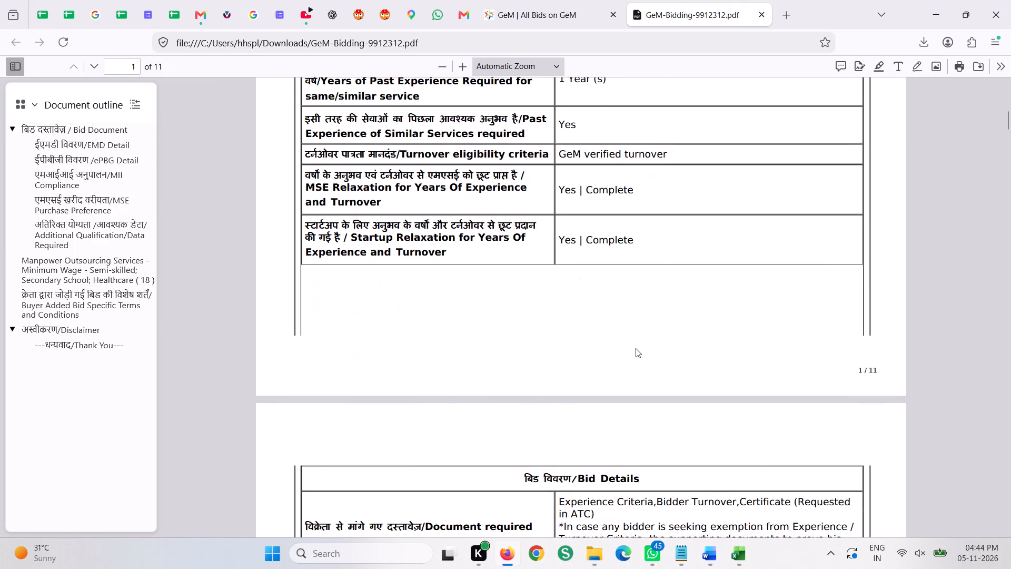
key("ctrl+f")
key("s")
key("e")
key("c")
type("URITY")
key("Return")
key("Return")
key("Return")
key("Return")
key("Return")
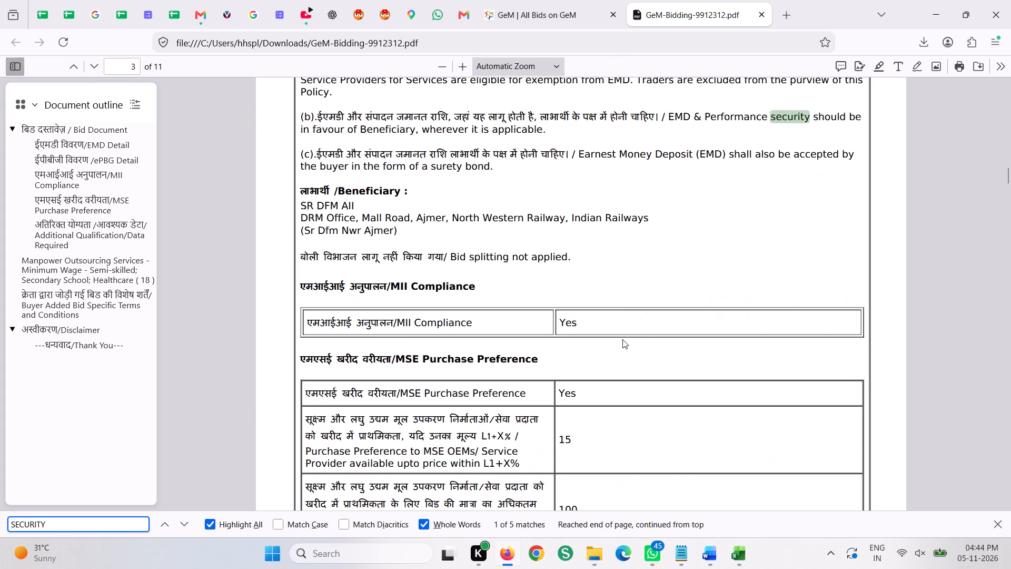
key("BackSpace")
key("BackSpace")
key("BackSpace")
key("BackSpace")
key("BackSpace")
key("BackSpace")
key("BackSpace")
key("BackSpace")
key("BackSpace")
key("BackSpace")
key("BackSpace")
key("BackSpace")
key("BackSpace")
key("BackSpace")
key("BackSpace")
key("BackSpace")
key("BackSpace")
Search the bid PDF for WATCH and for CHOWKIDAR, clearing each search term.
type("WATCH")
key("BackSpace")
key("BackSpace")
key("BackSpace")
key("BackSpace")
key("BackSpace")
key("BackSpace")
key("BackSpace")
key("BackSpace")
key("BackSpace")
key("BackSpace")
key("BackSpace")
key("BackSpace")
key("BackSpace")
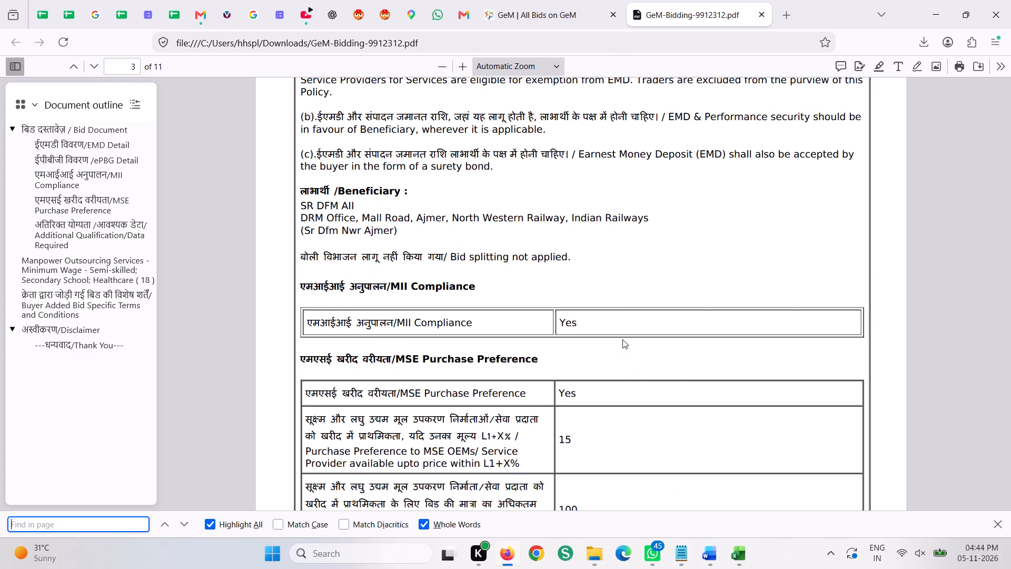
type("CHOWKIDAR")
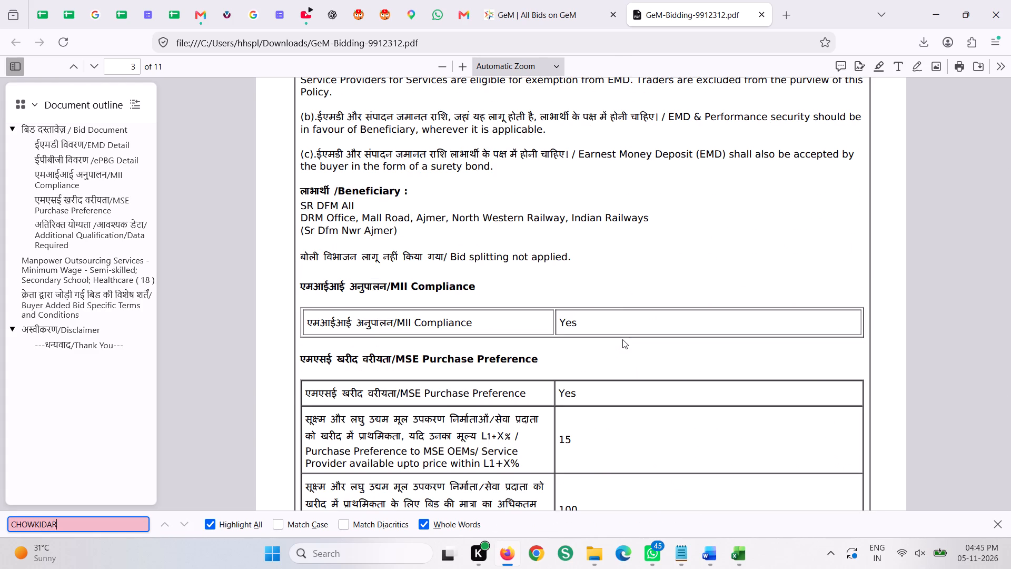
key("BackSpace")
key("BackSpace")
key("BackSpace")
key("BackSpace")
key("BackSpace")
key("BackSpace")
key("BackSpace")
key("BackSpace")
key("BackSpace")
key("BackSpace")
key("BackSpace")
key("BackSpace")
key("BackSpace")
Open the bid's Scope of work & Job description file 1793789477.pdf and examine its minimum eligibility criteria.
scroll(620, 333, "down", 3)
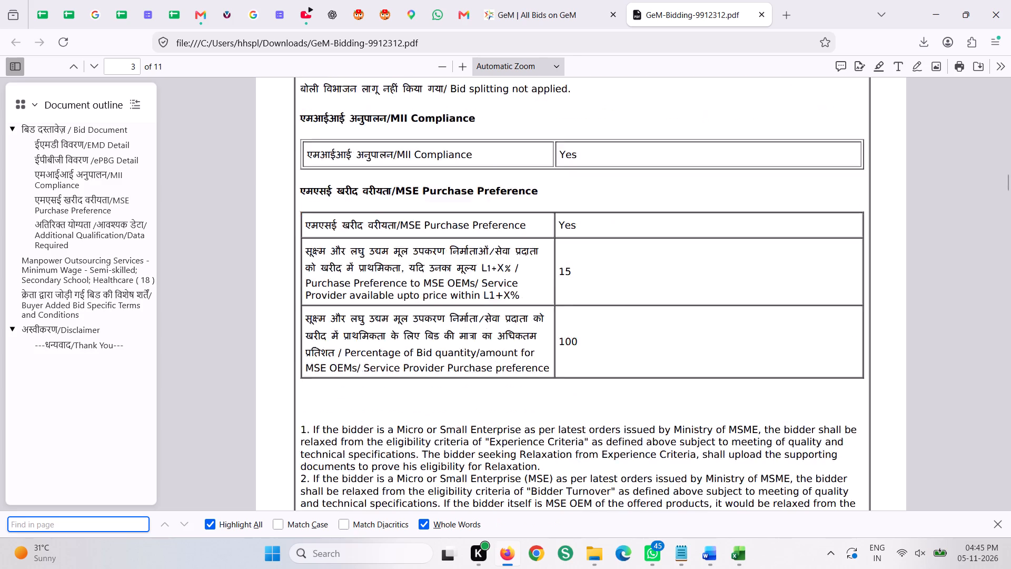
scroll(558, 308, "down", 1)
left_click(538, 277)
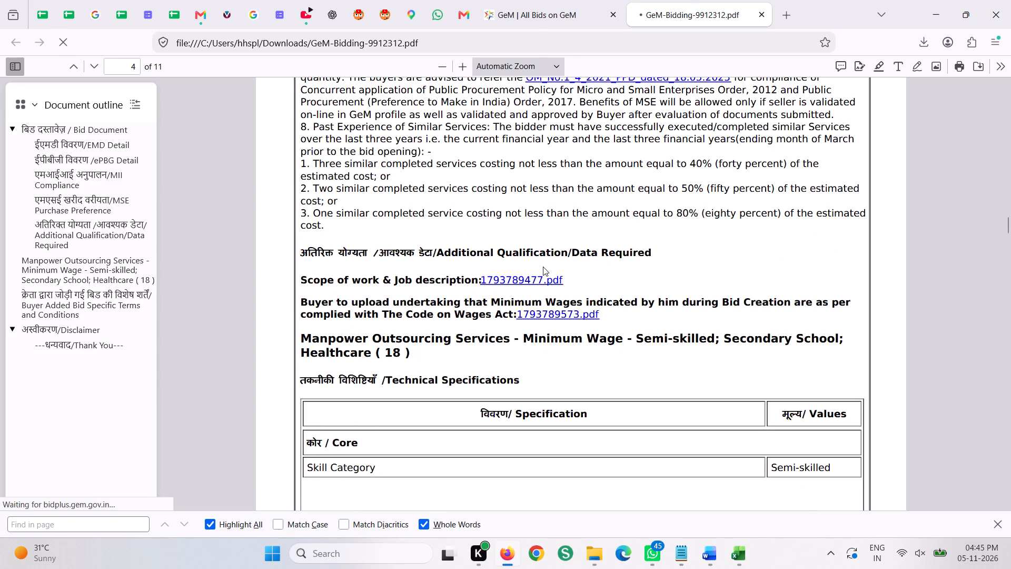
left_click(390, 262)
scroll(508, 275, "down", 1)
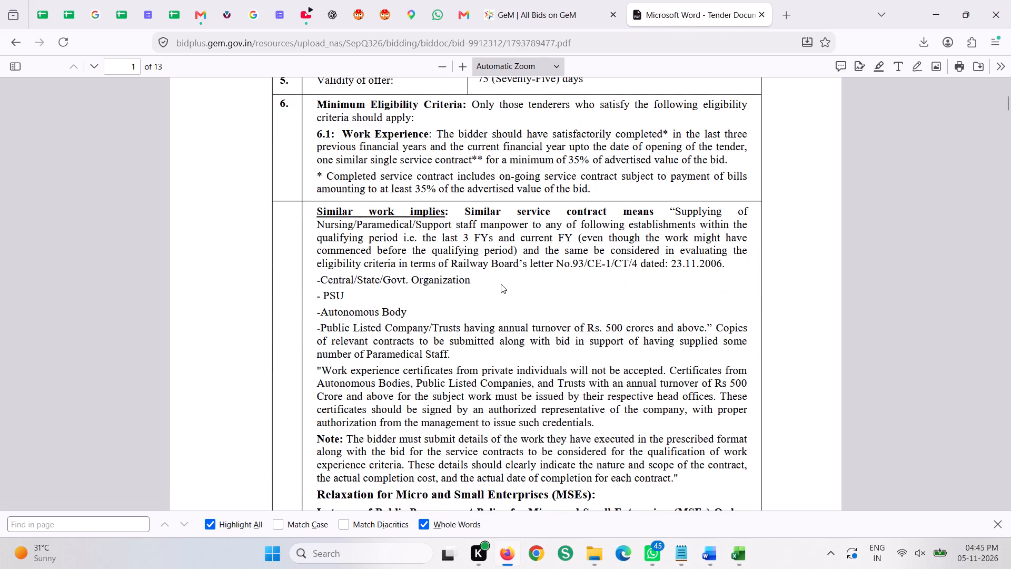
scroll(501, 284, "down", 1)
scroll(501, 284, "up", 1)
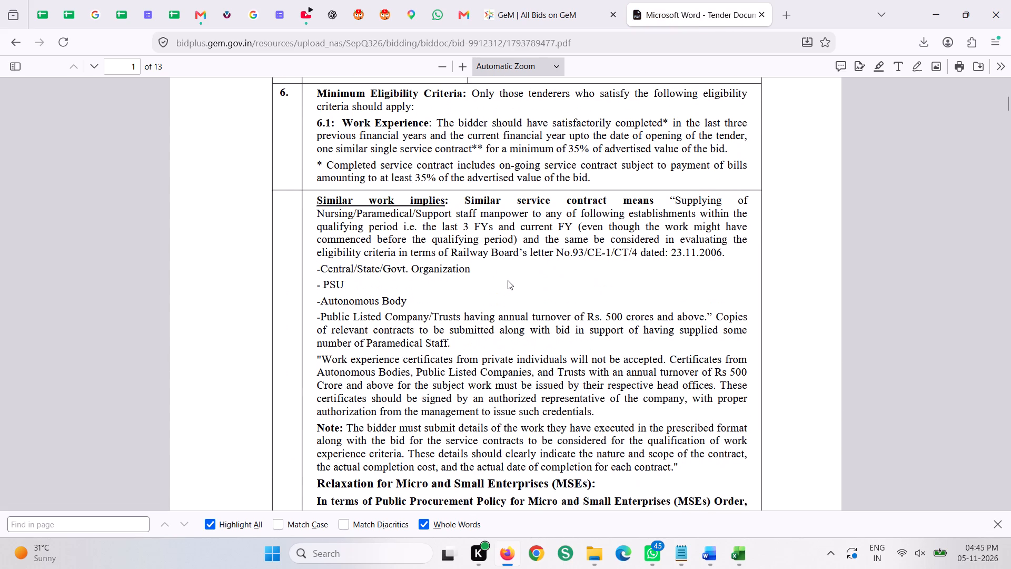
Search the scope of work PDF for SECURITY, go through its matches, and clear the search term.
key("ctrl+f")
key("s")
type("EC")
type("URITY")
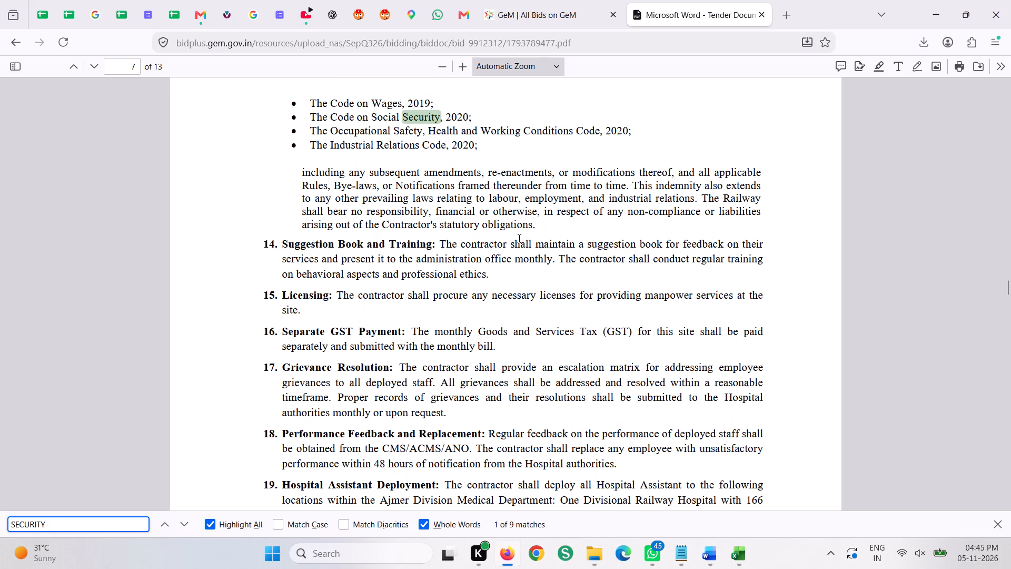
key("Return")
key("Return")
key("Return")
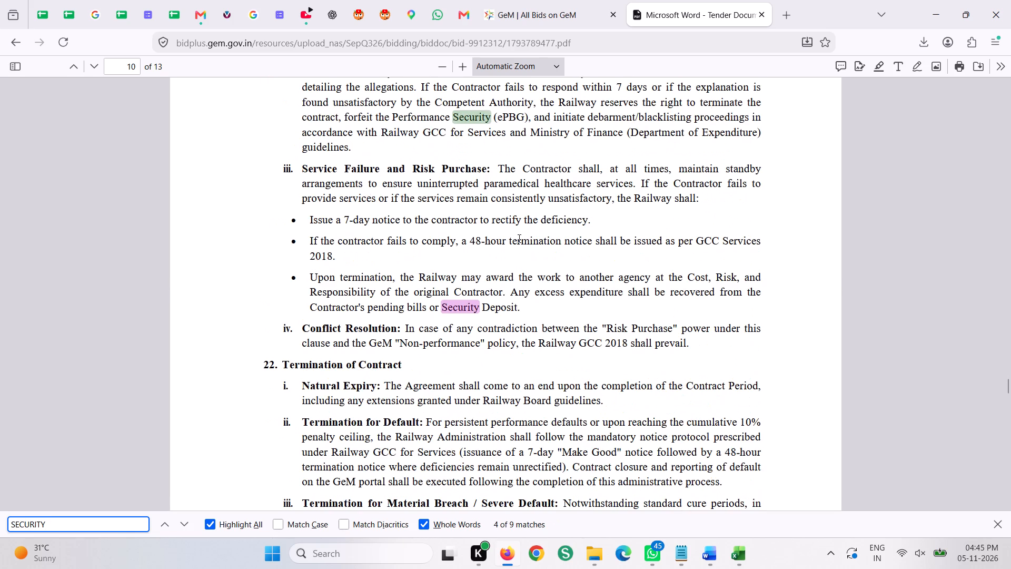
key("Return")
key("Return")
key("Return")
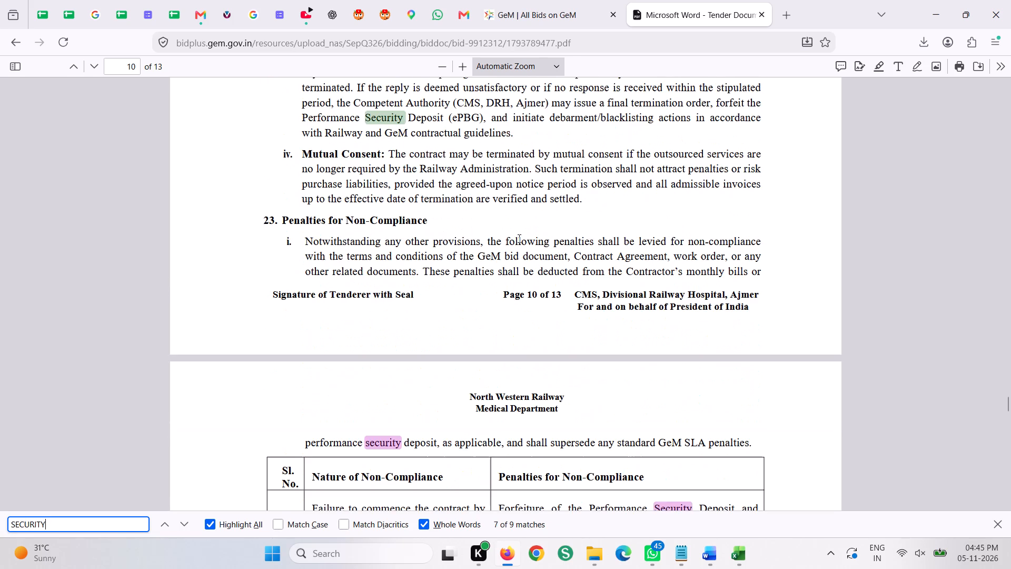
key("Return")
key("Return")
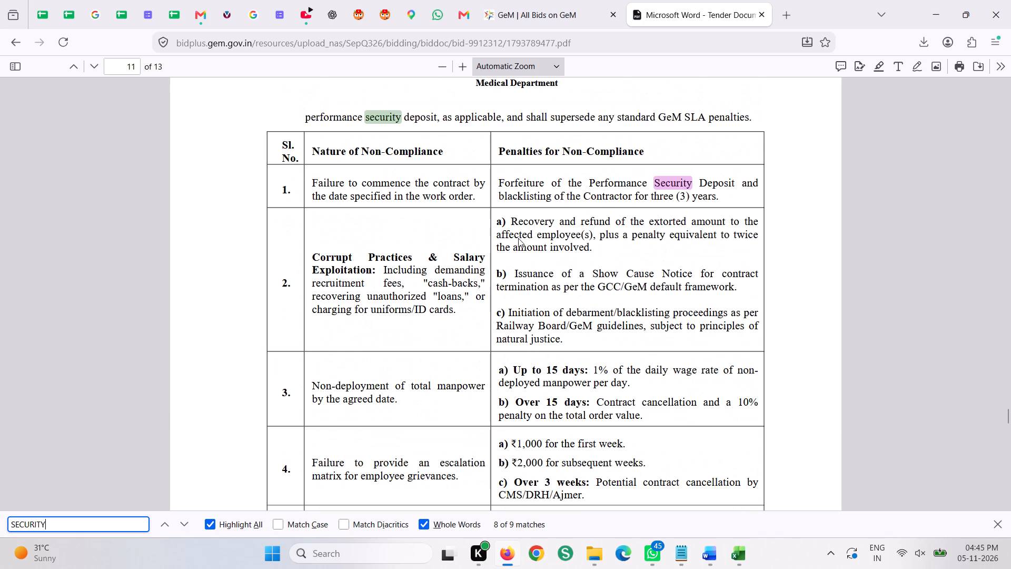
key("Return")
key("BackSpace")
key("BackSpace")
key("BackSpace")
key("BackSpace")
key("BackSpace")
key("BackSpace")
key("BackSpace")
key("BackSpace")
key("BackSpace")
key("BackSpace")
key("BackSpace")
key("BackSpace")
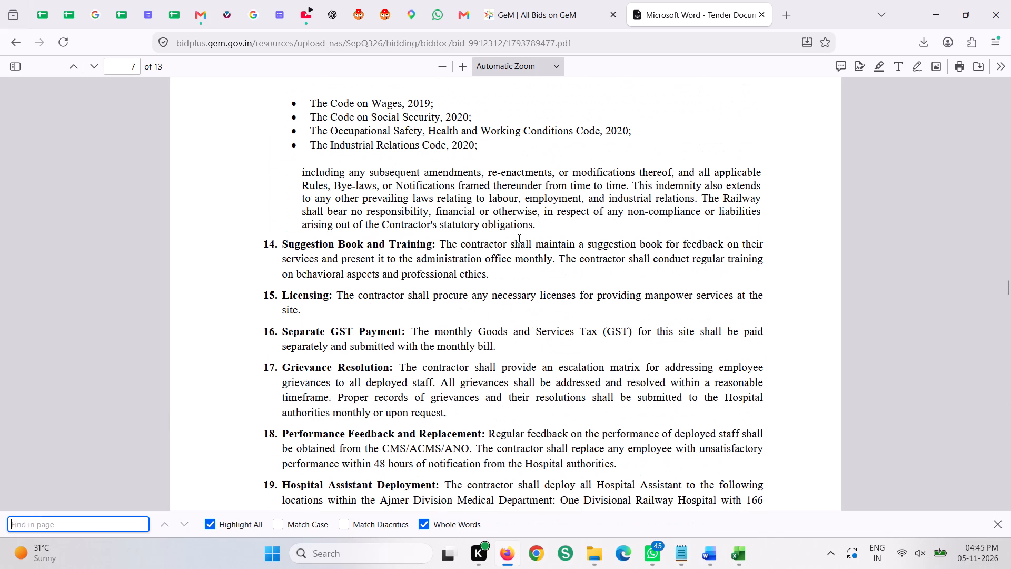
Search the scope of work PDF for WATCH and clear the search term.
key("BackSpace")
key("BackSpace")
type("WATCH")
key("BackSpace")
key("BackSpace")
key("BackSpace")
key("BackSpace")
key("BackSpace")
key("BackSpace")
key("BackSpace")
key("BackSpace")
key("BackSpace")
key("BackSpace")
key("BackSpace")
key("BackSpace")
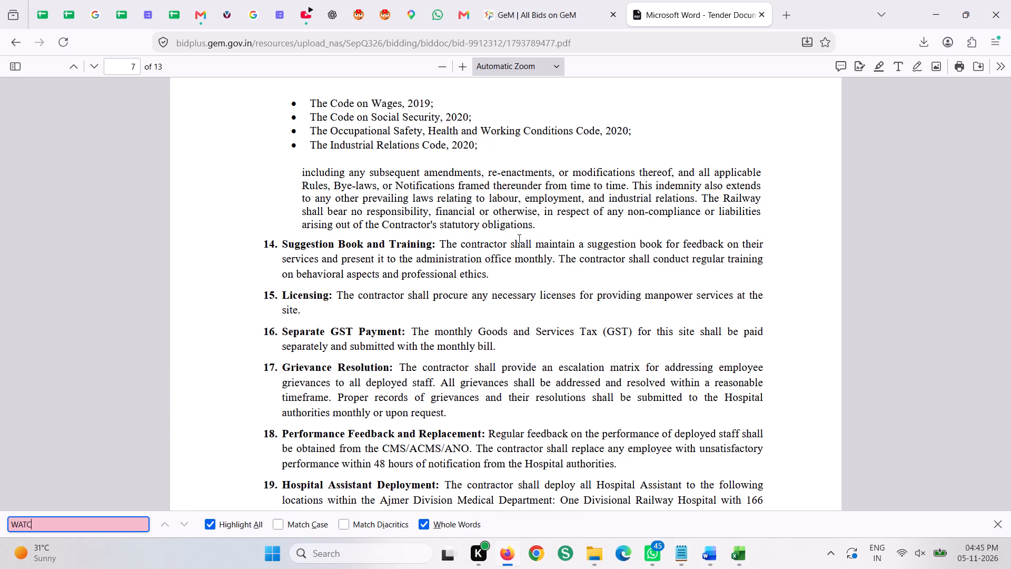
Search the scope of work PDF for CHOWKIDAR and clear the search term.
type("CHOWKIDAR")
key("BackSpace")
key("BackSpace")
key("BackSpace")
key("BackSpace")
key("BackSpace")
key("BackSpace")
key("BackSpace")
key("BackSpace")
key("BackSpace")
key("BackSpace")
key("BackSpace")
key("BackSpace")
key("BackSpace")
key("BackSpace")
key("BackSpace")
key("BackSpace")
key("BackSpace")
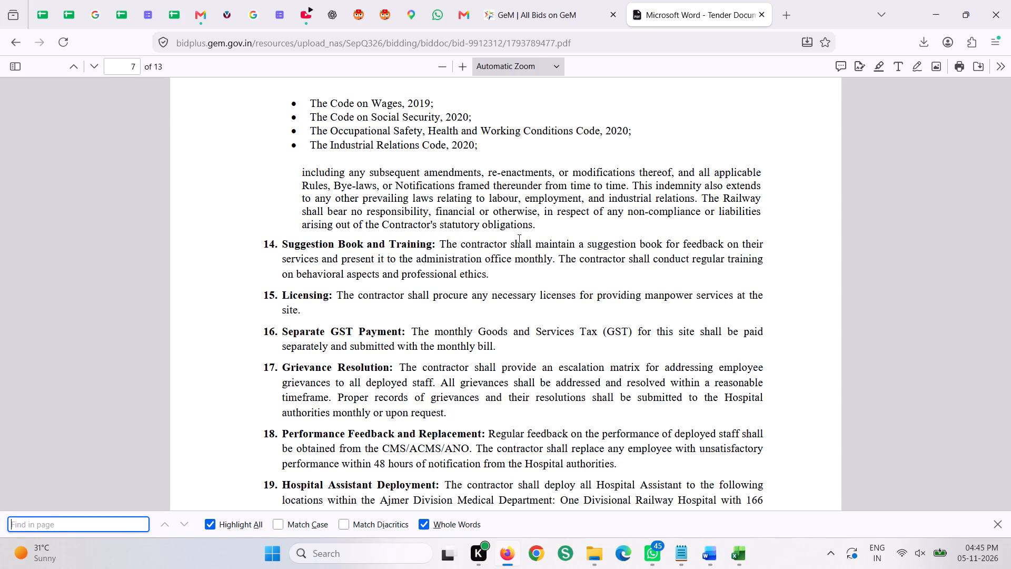
Search the scope of work PDF for PSARA and clear the search term.
type("PSARA")
key("BackSpace")
key("BackSpace")
key("BackSpace")
key("BackSpace")
key("BackSpace")
key("BackSpace")
key("BackSpace")
key("BackSpace")
key("BackSpace")
key("BackSpace")
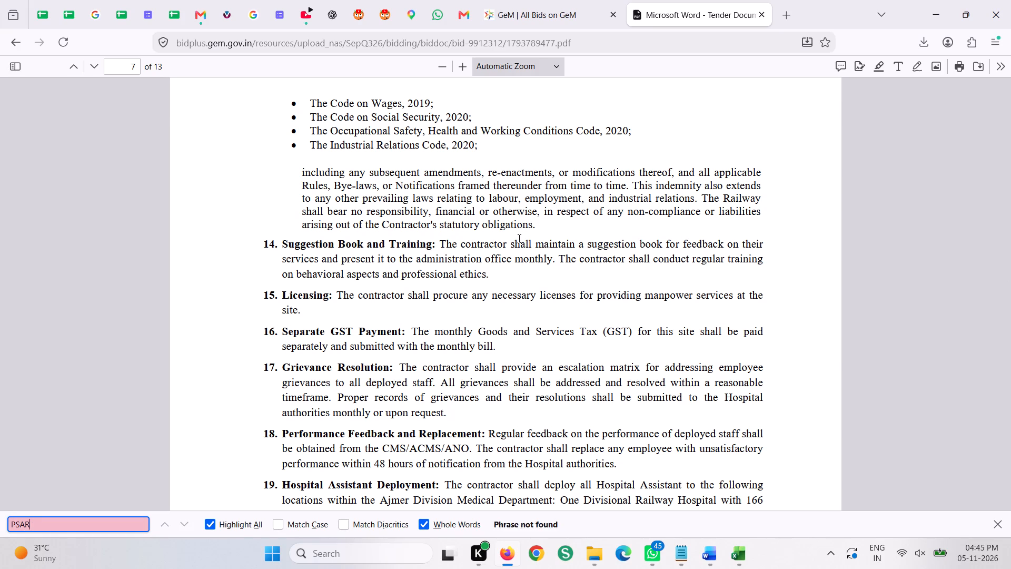
Return from the scope of work file to the GeM-Bidding-9912312 PDF.
scroll(518, 238, "up", 9)
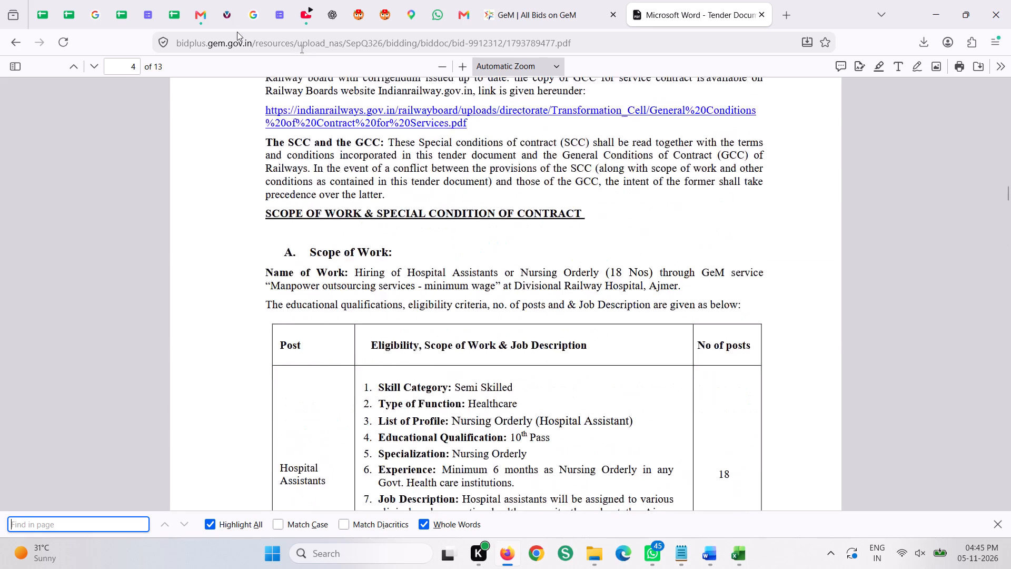
left_click(15, 34)
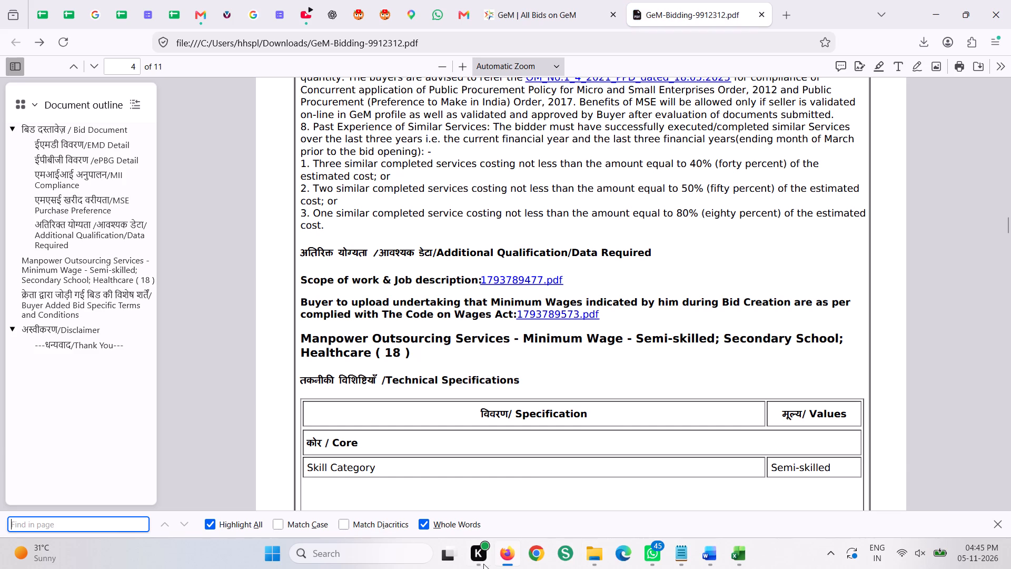
left_click(581, 1)
left_click(691, 0)
In the DEV1 Drive folder, create a folder named GEM2026B8053535 and open it.
left_click(597, 544)
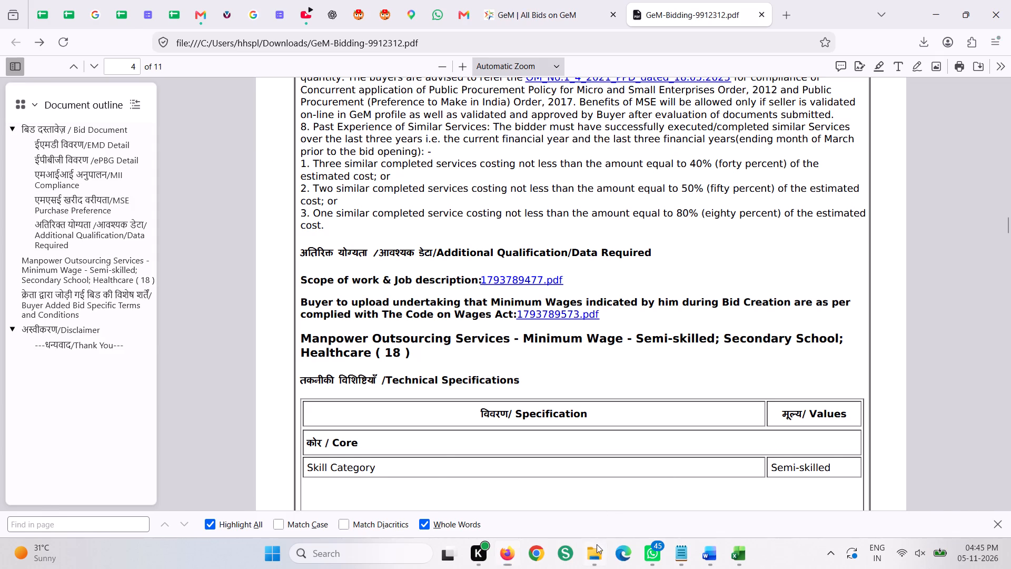
right_click(589, 286)
left_click(631, 396)
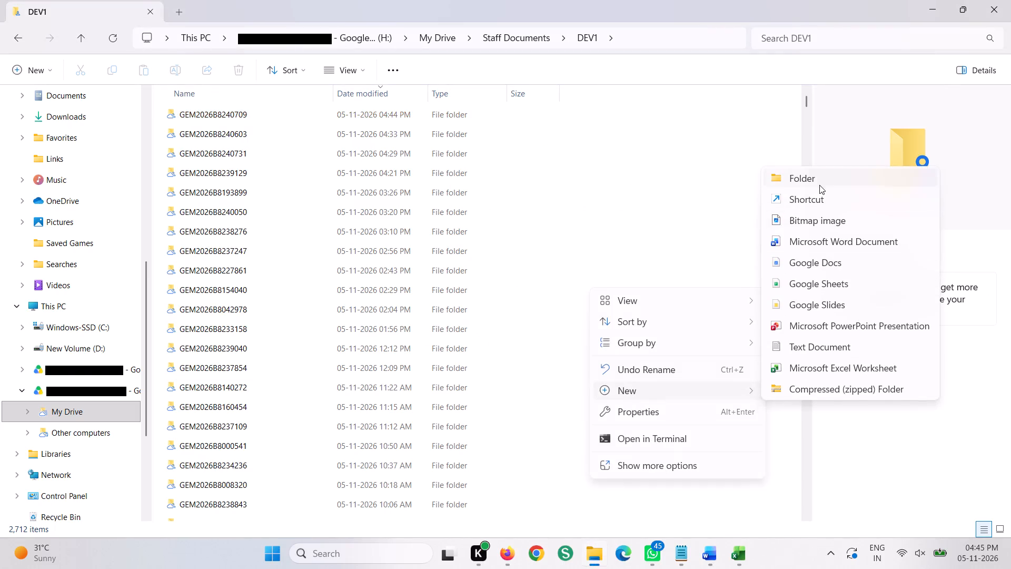
left_click(819, 184)
key("ctrl+v")
key("Return")
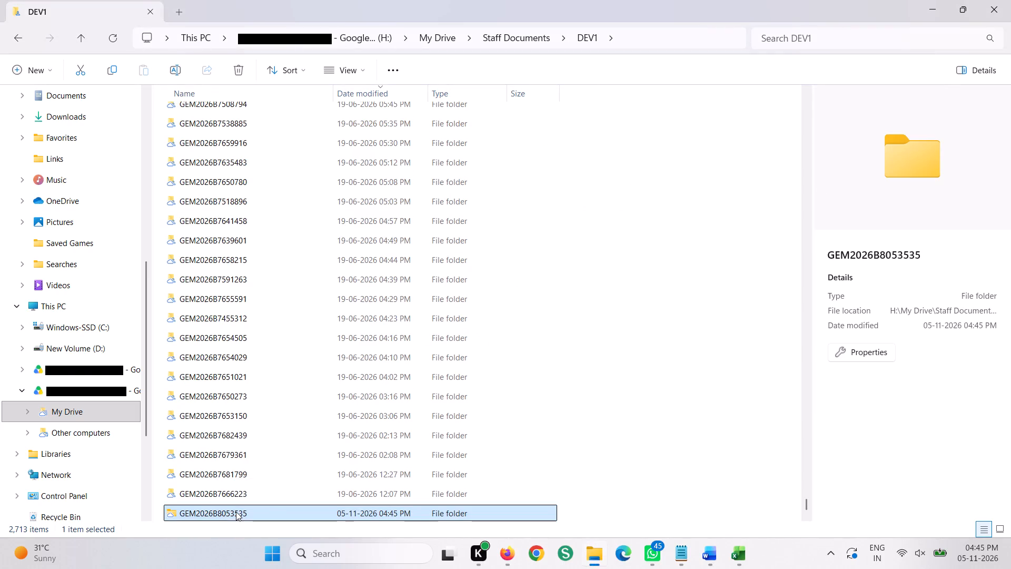
double_click(235, 512)
Save the bid PDF as GeM-Bidding-9912312 in the GEM2026B8053535 folder.
left_click(514, 545)
scroll(712, 320, "up", 3)
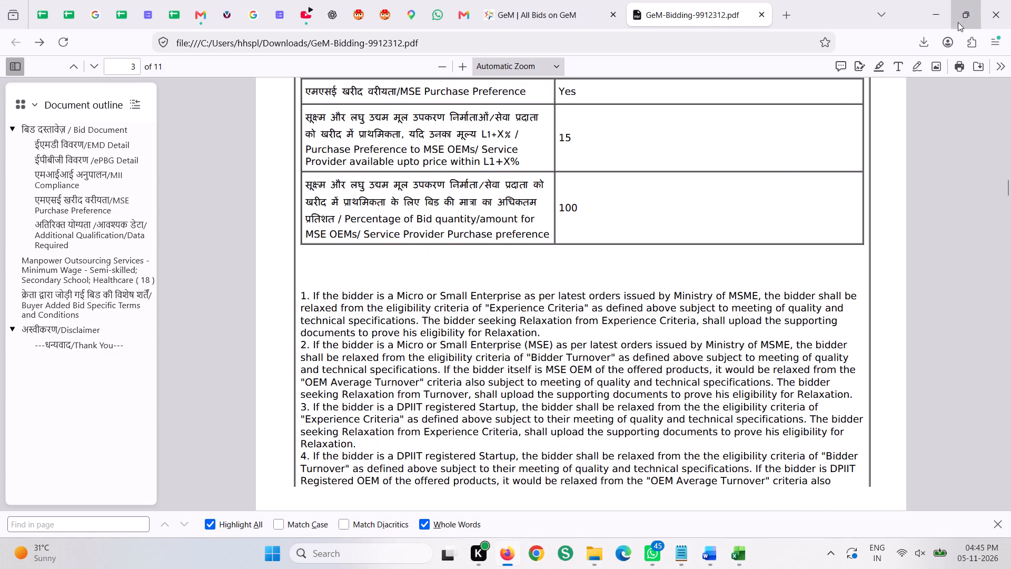
left_click(983, 61)
scroll(419, 235, "up", 5)
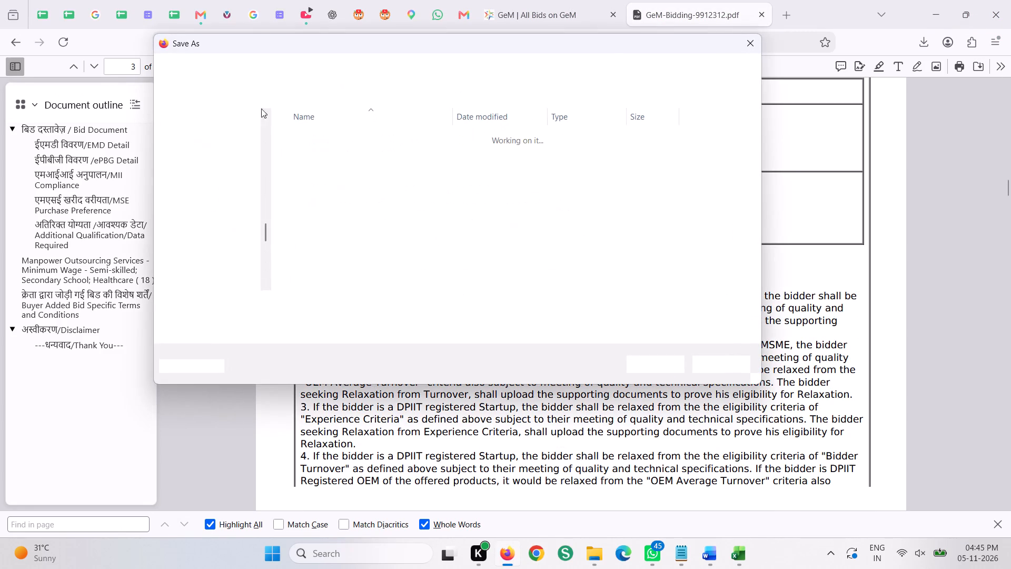
scroll(261, 109, "up", 2)
left_click(233, 70)
scroll(378, 164, "up", 4)
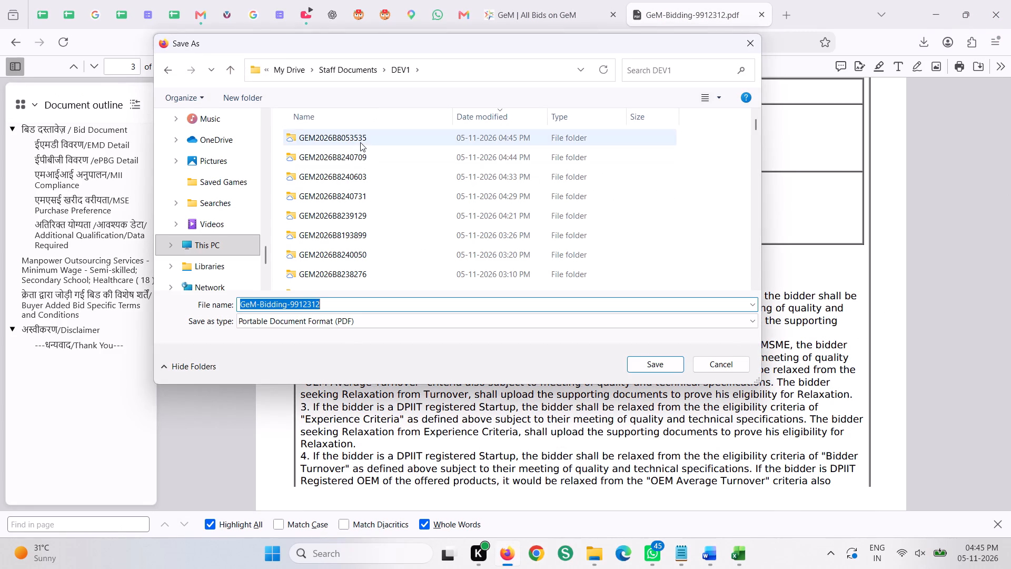
double_click(360, 142)
left_click(364, 306)
left_click(638, 361)
Open the bid's Scope of work & Job description file 1793789477.pdf and save it in the GEM2026B8053535 folder as SCOPE OF WORK 01.
scroll(612, 356, "down", 2)
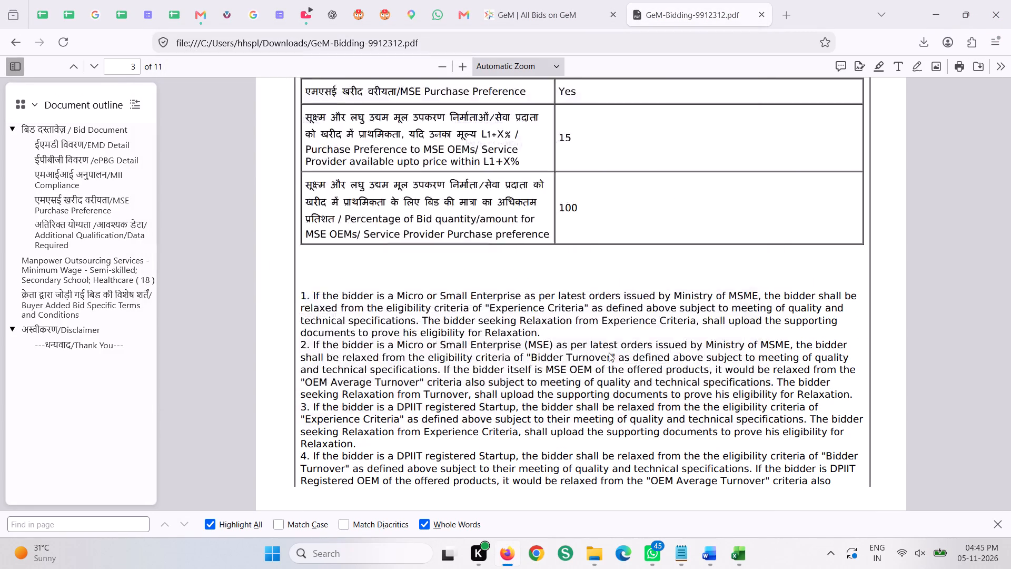
scroll(546, 296, "down", 1)
left_click(535, 274)
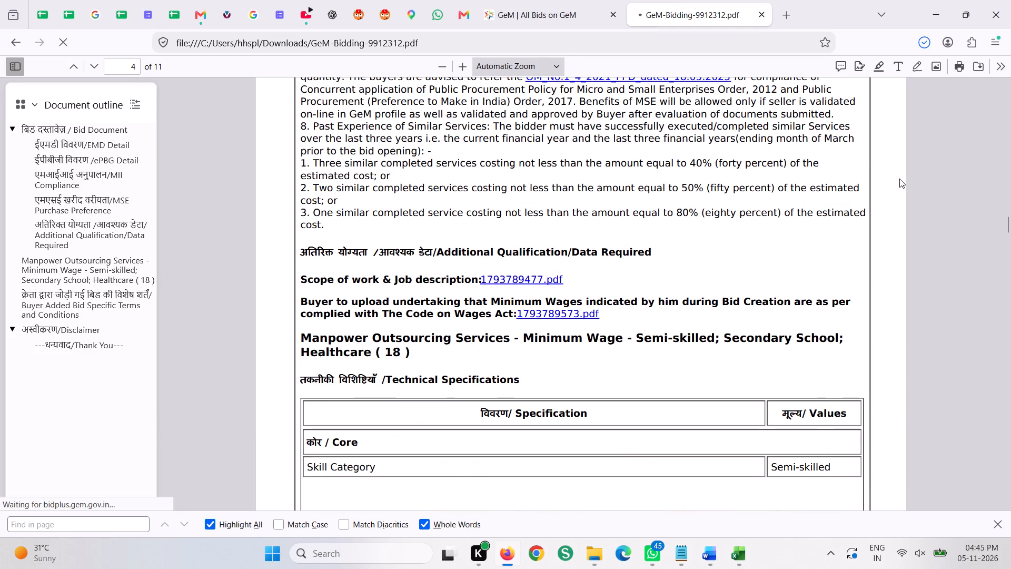
scroll(963, 114, "up", 3)
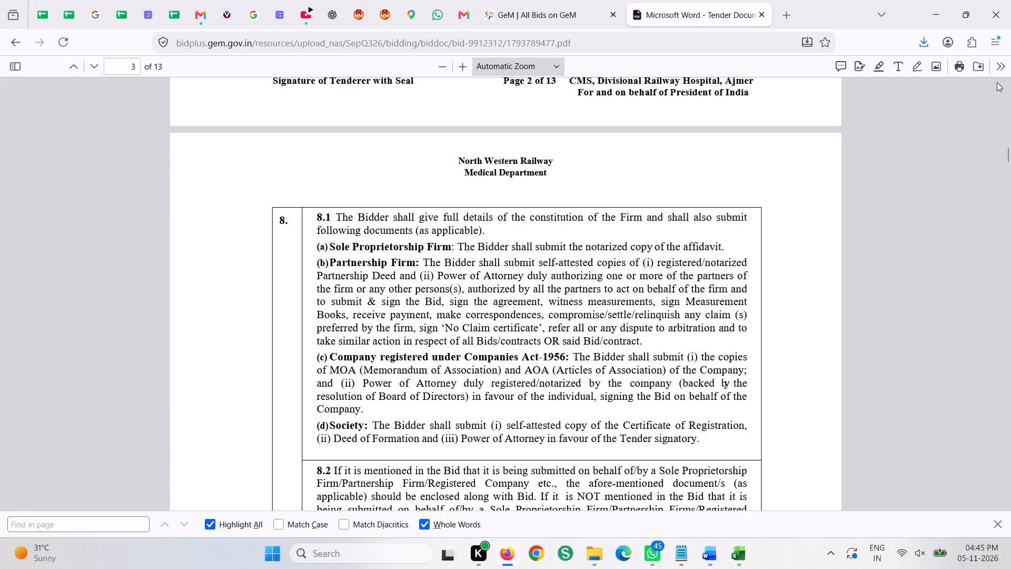
left_click(976, 66)
scroll(325, 210, "up", 11)
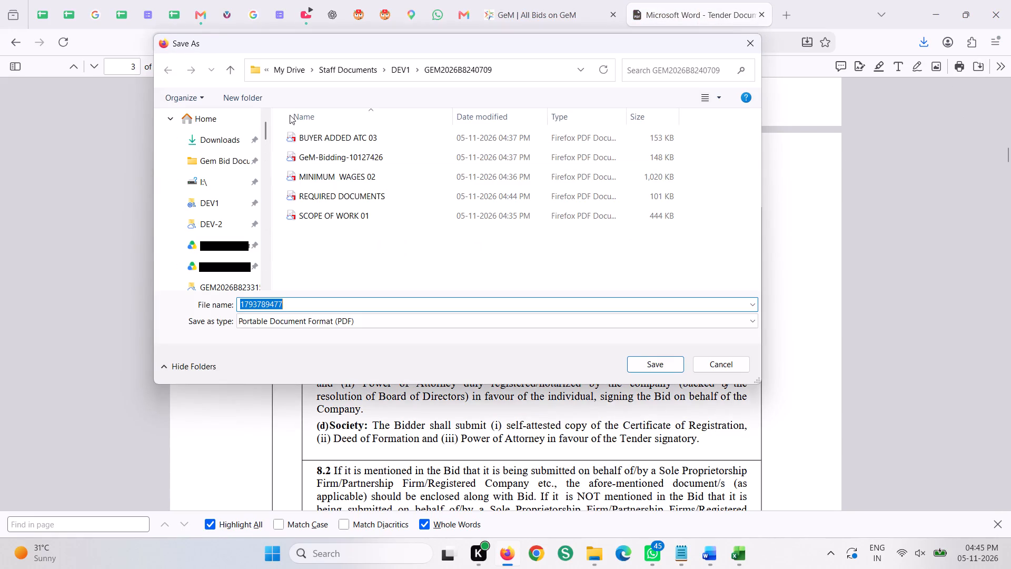
left_click(225, 71)
scroll(340, 145, "up", 6)
double_click(355, 140)
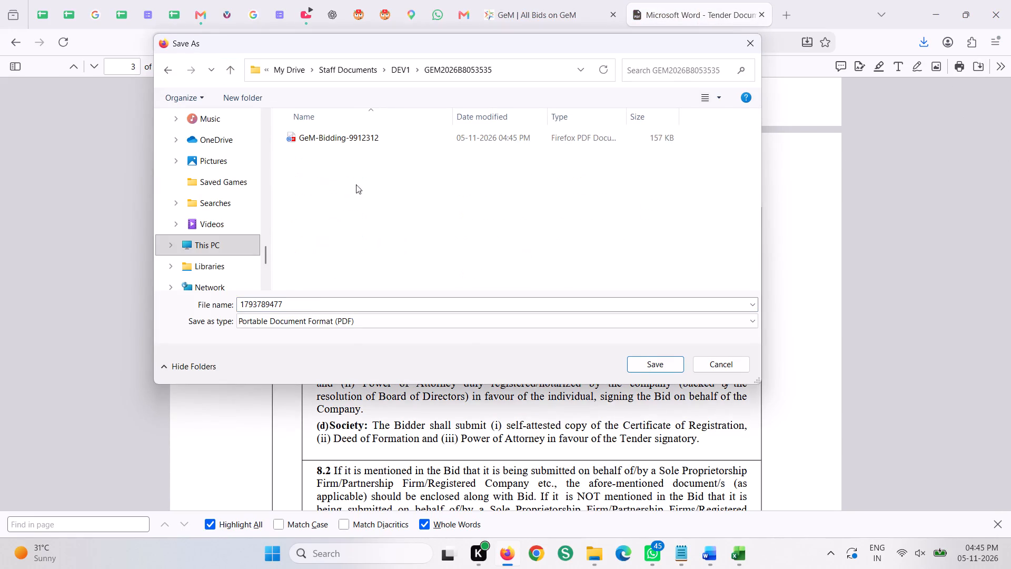
left_click(318, 300)
key("s")
type("COPE OF WOR")
key("space")
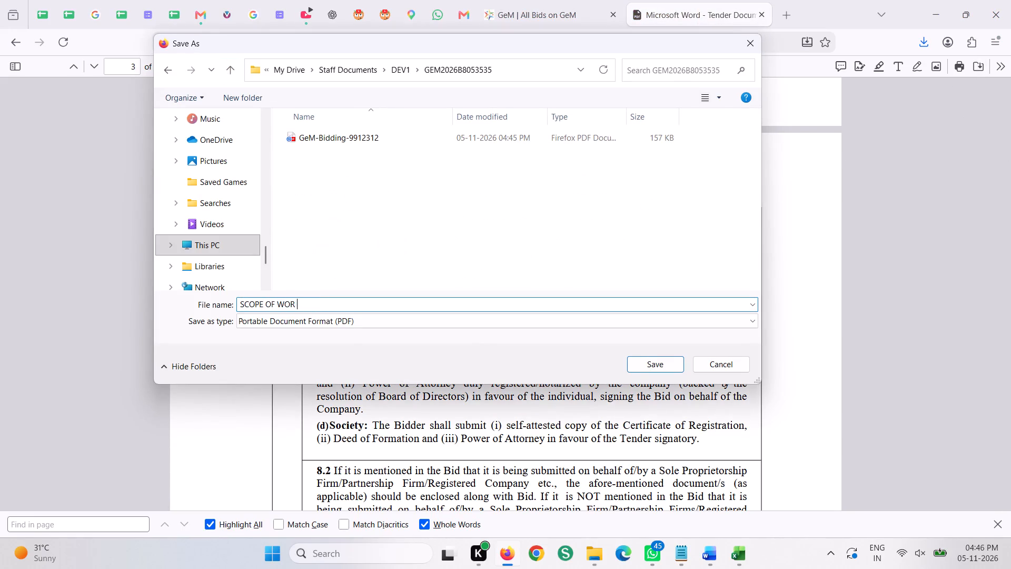
key("BackSpace")
type("K 01")
key("Return")
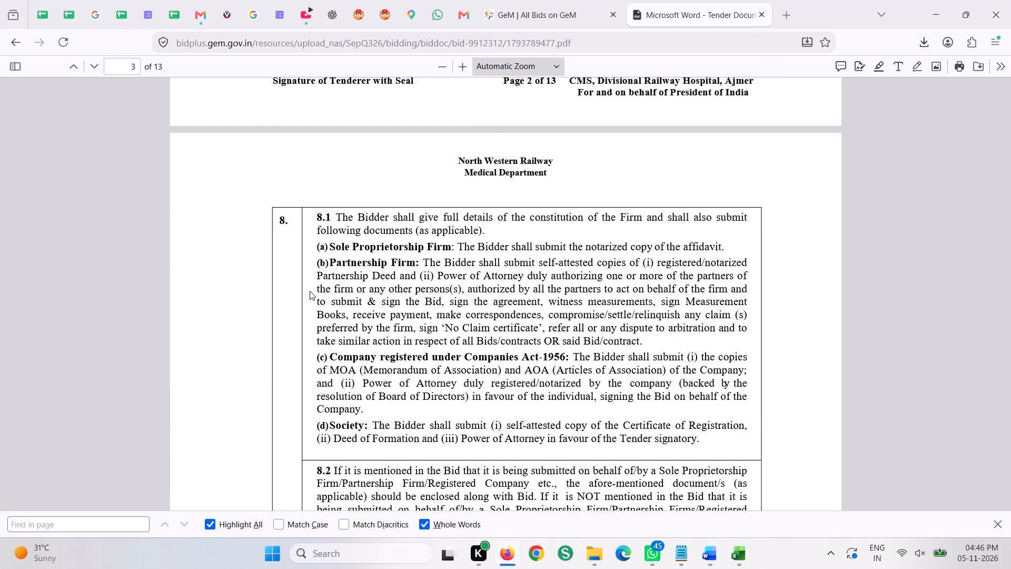
From the bid PDF, open the minimum wages undertaking 1793789573.pdf and save it in the bid's folder as MINIMUM WAGES 02.
scroll(444, 283, "down", 4)
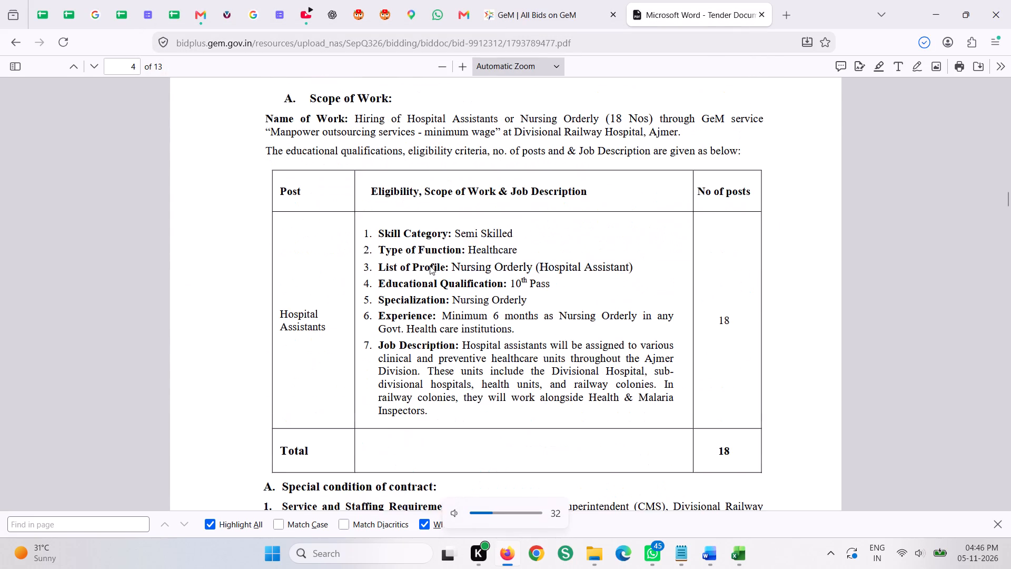
scroll(435, 259, "up", 3)
scroll(537, 267, "down", 5)
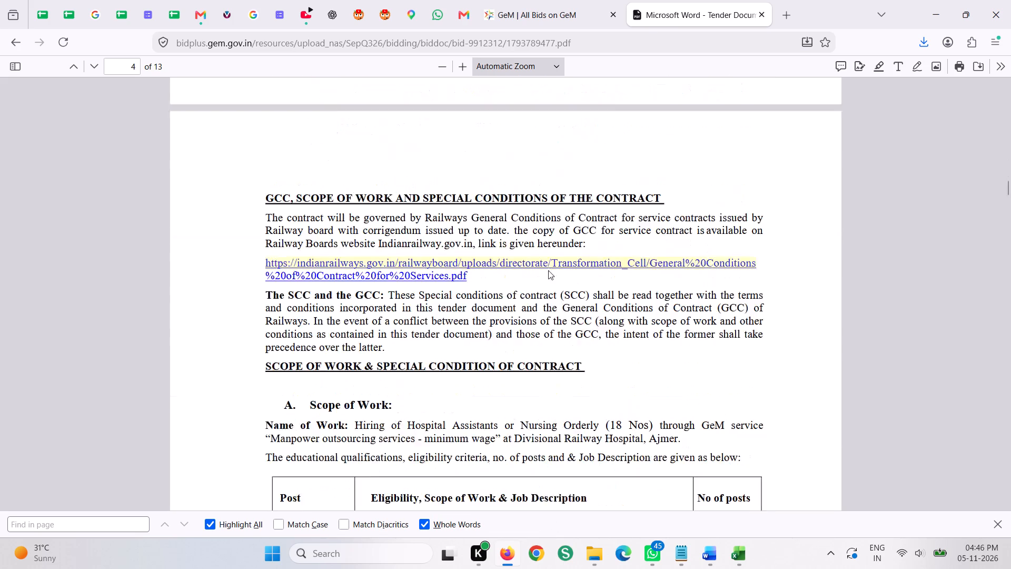
scroll(548, 270, "down", 13)
scroll(463, 234, "down", 4)
scroll(497, 270, "down", 4)
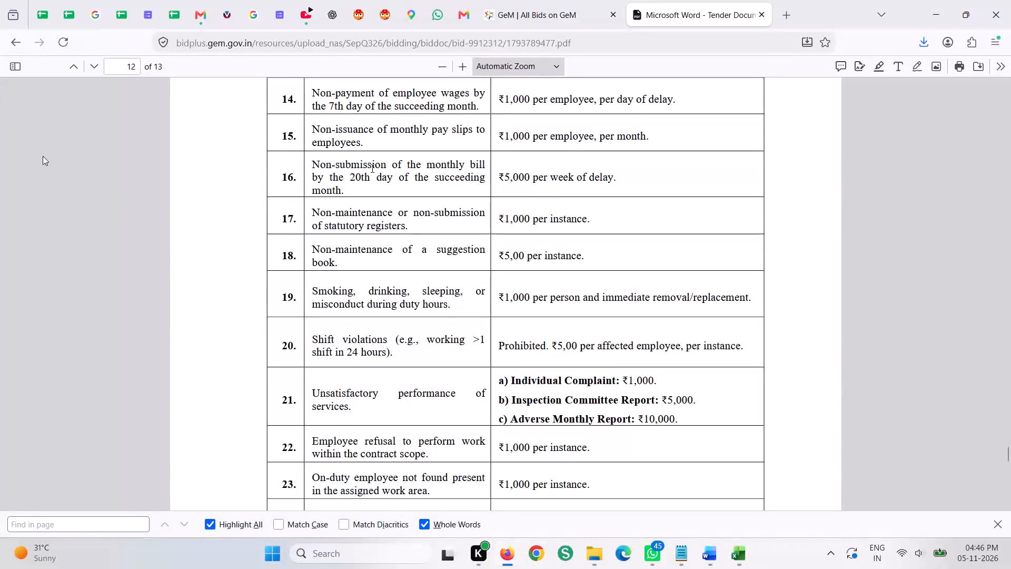
left_click(21, 35)
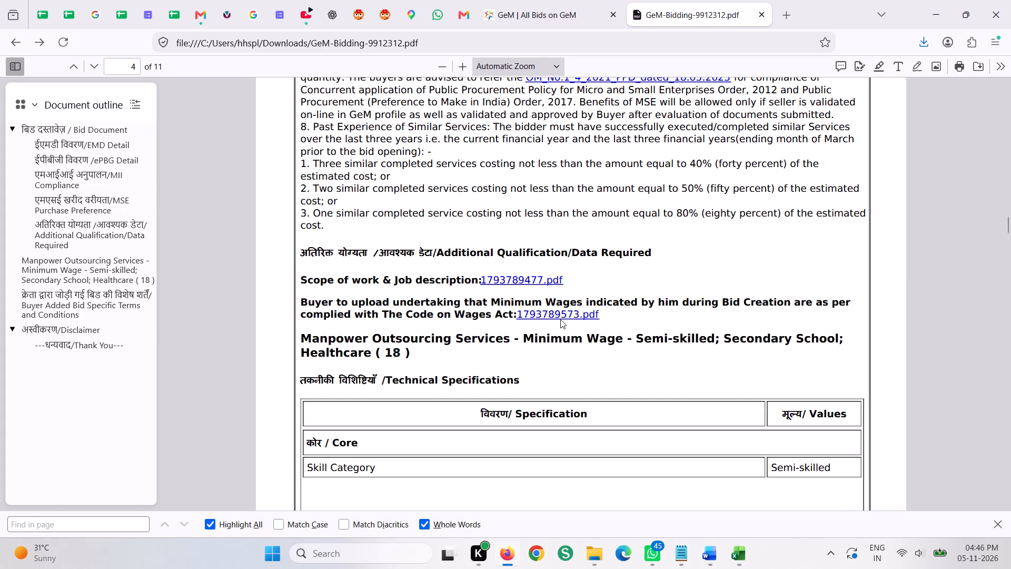
left_click(562, 314)
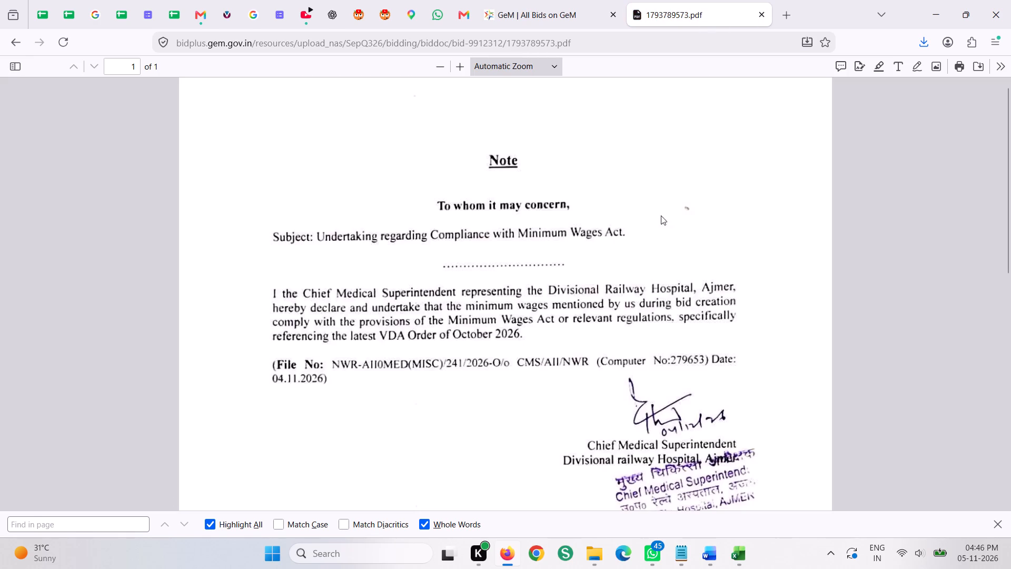
left_click(565, 0)
left_click(675, 0)
left_click(983, 63)
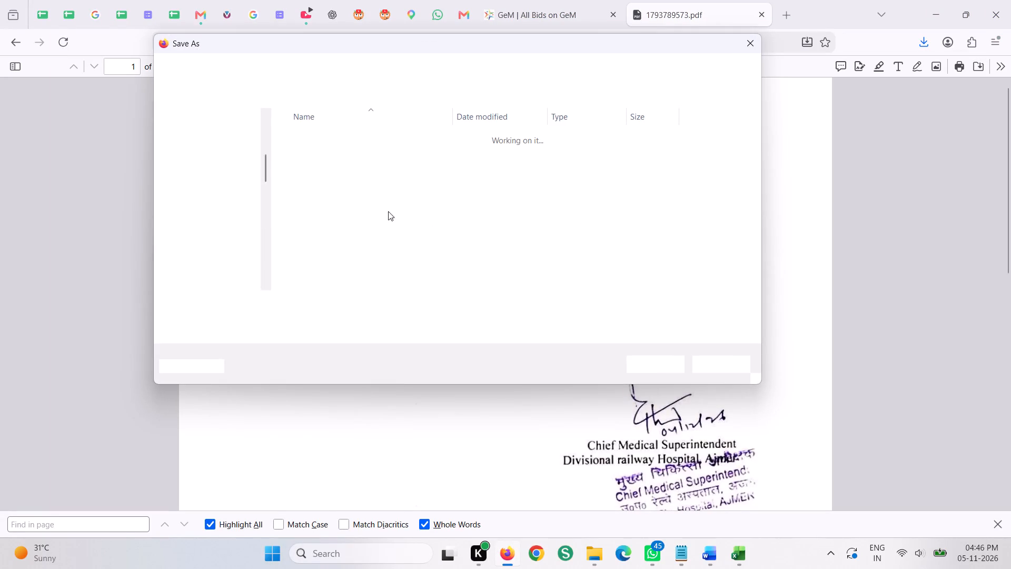
type("MINIMUM WAGES 02")
key("Return")
Return to the bid PDF and check the files saved in the GEM2026B8053535 folder.
scroll(438, 268, "down", 11)
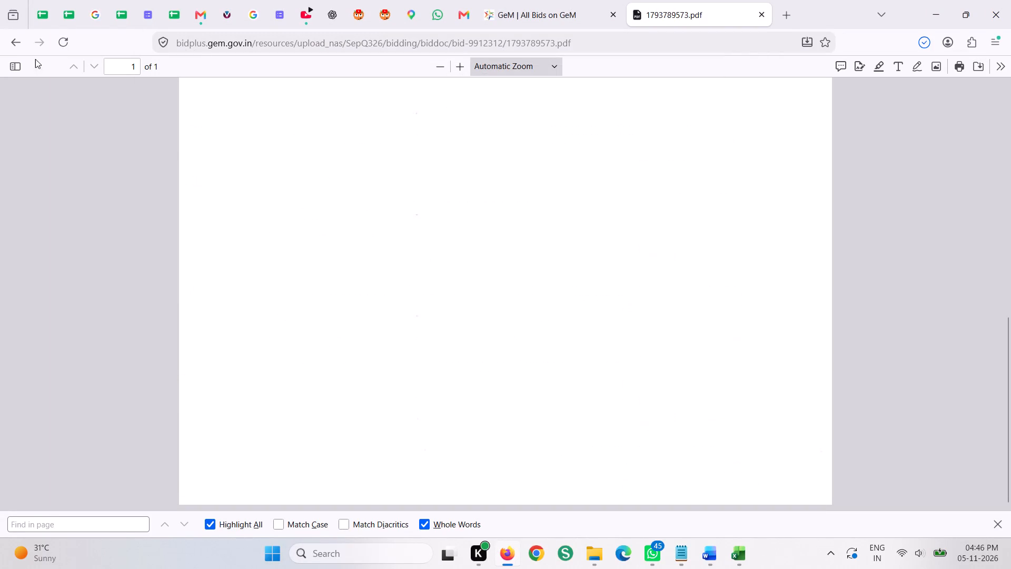
left_click(25, 48)
left_click(587, 542)
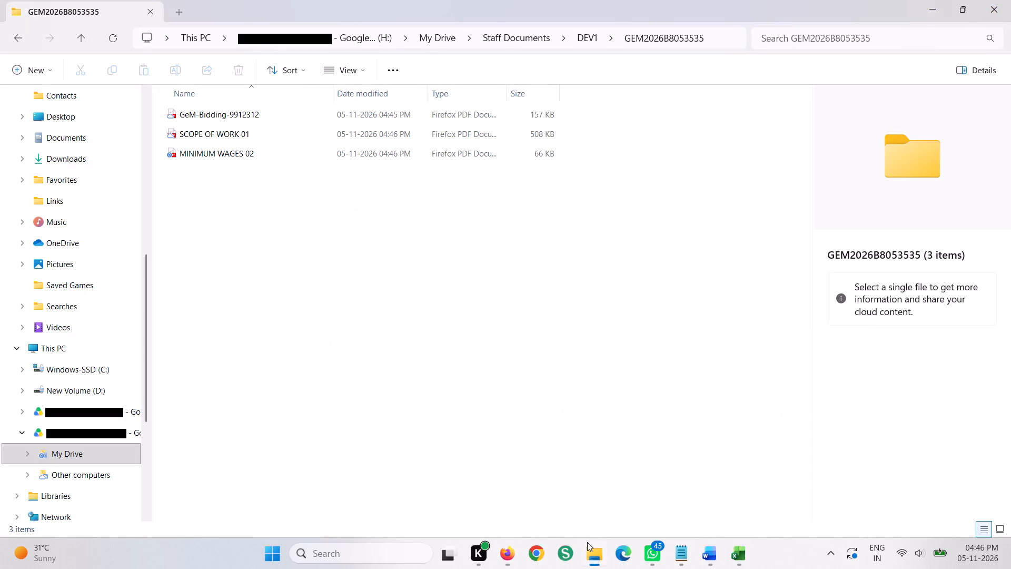
left_click(587, 542)
scroll(796, 418, "down", 3)
scroll(719, 350, "down", 2)
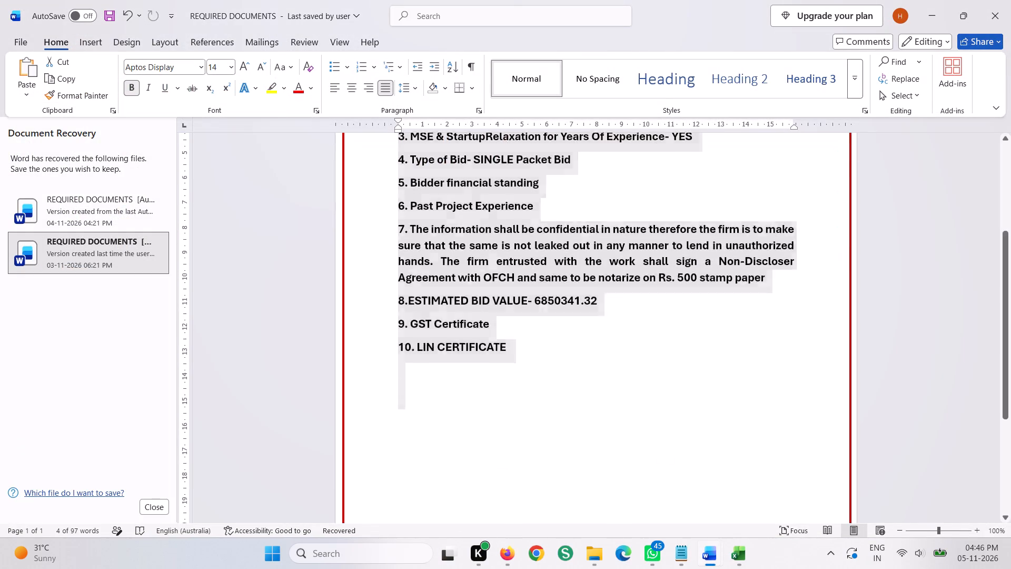
type(",RAJ")
key("space")
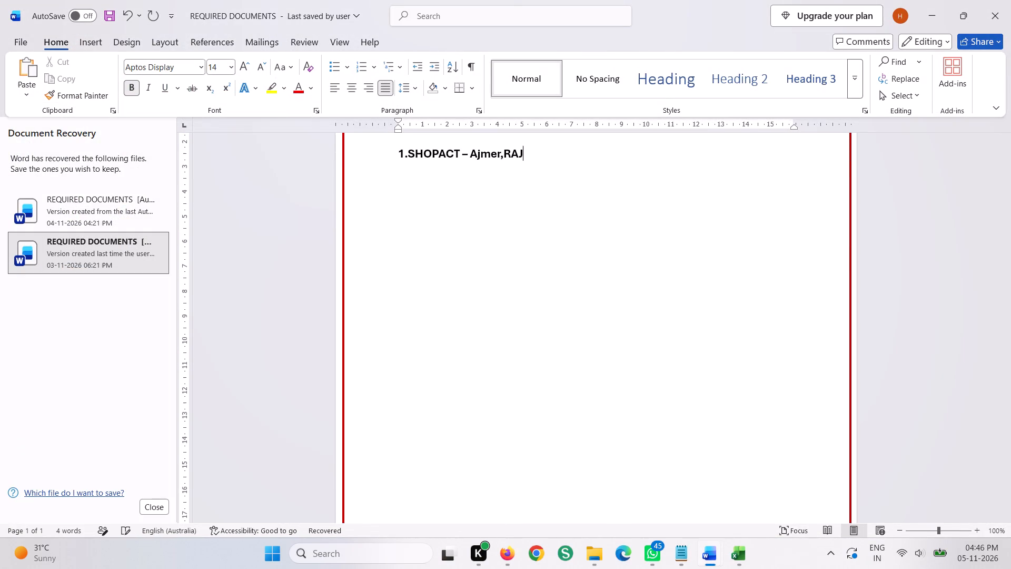
Add item 2 to the REQUIRED DOCUMENTS list as Turnover-32 LAKH FOR 3 YEARS, copying the word Turnover from the bid PDF.
key("Return")
type("2.")
key("alt+Tab")
scroll(622, 247, "up", 8)
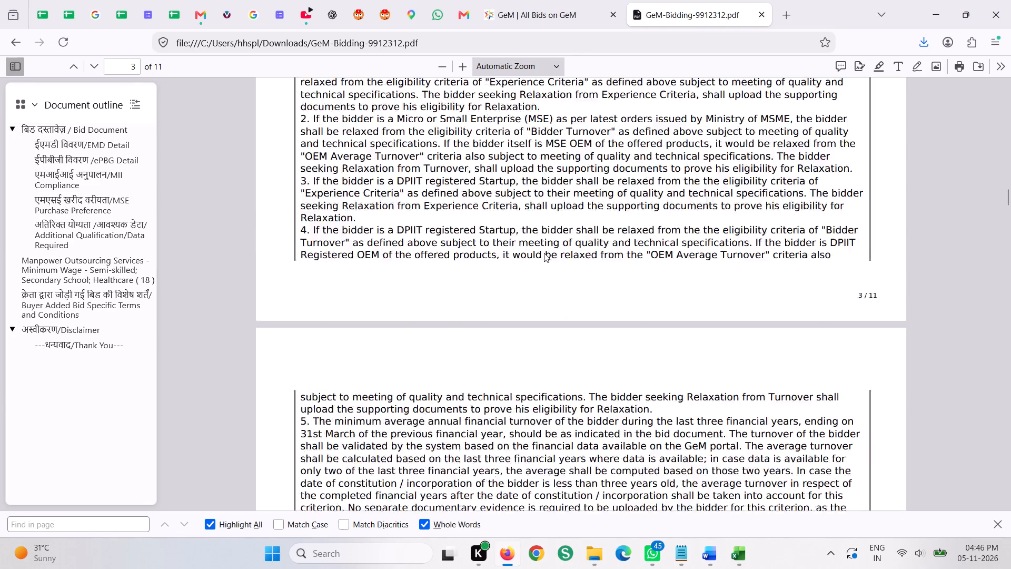
scroll(544, 253, "up", 5)
scroll(535, 259, "down", 1)
scroll(552, 256, "up", 2)
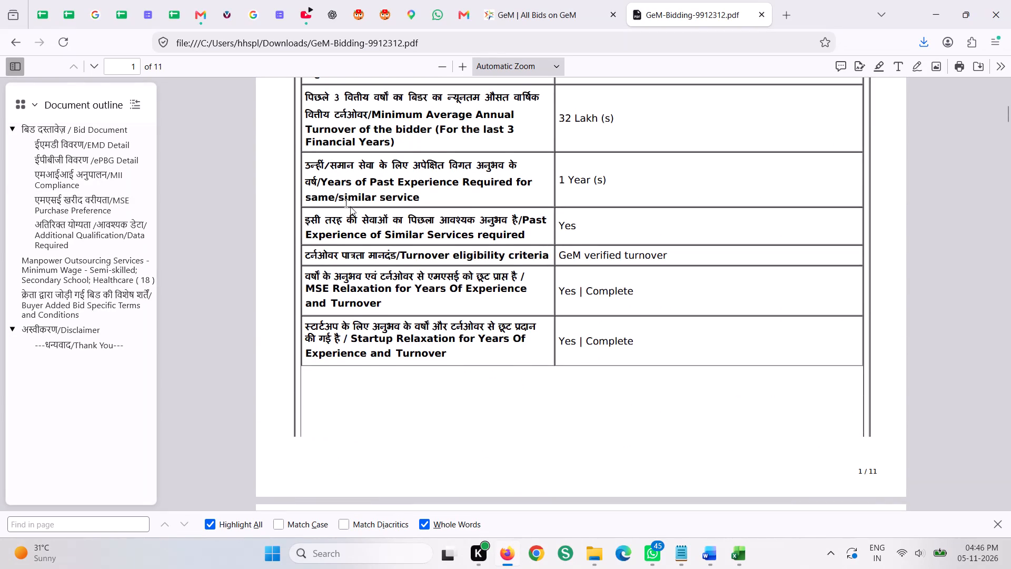
double_click(331, 129)
key("ctrl+c")
key("ctrl+c")
key("alt+Tab")
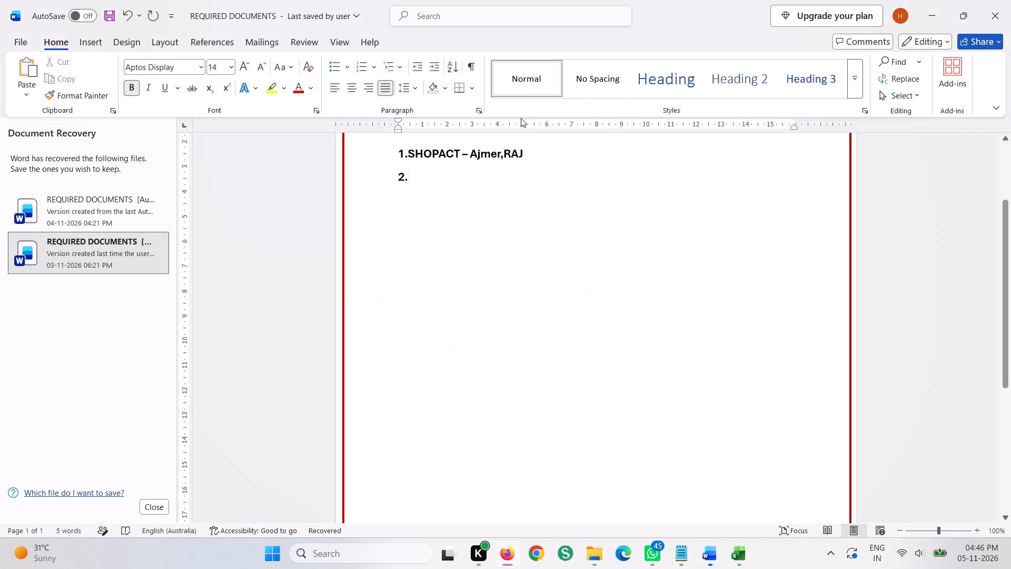
key("ctrl+v")
type("-32 LAKH FO")
key("space")
key("BackSpace")
type("R 3 YEARS")
key("space")
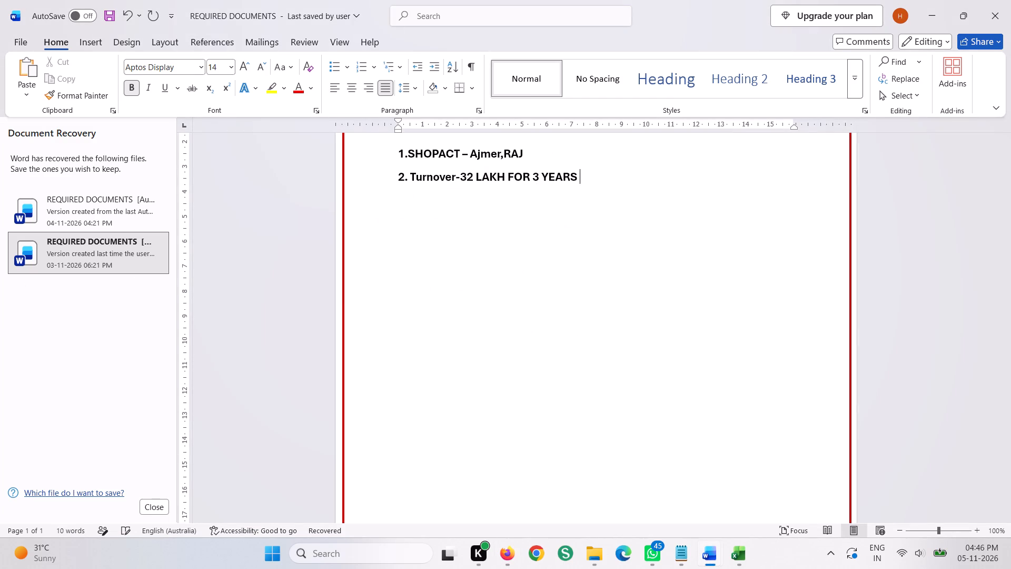
Add item 3 with MSE Relaxation for Years Of Experience and Turnover, copied from the bid PDF and joined into one line.
key("Return")
type("3.")
key("alt+Tab")
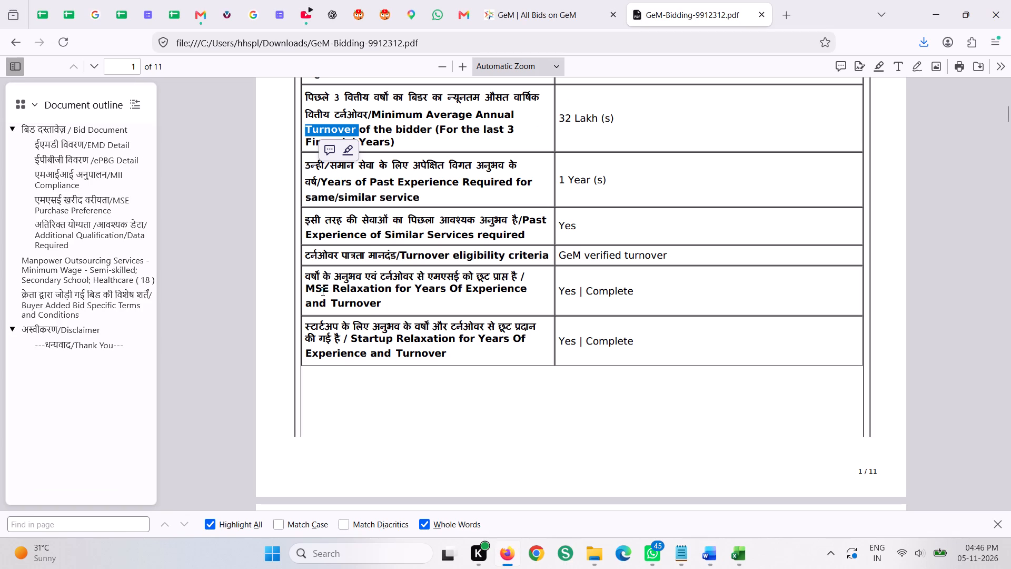
left_click(321, 291)
left_click_drag(321, 291, 391, 300)
key("ctrl+c")
key("ctrl+c")
key("alt+Tab")
key("ctrl+v")
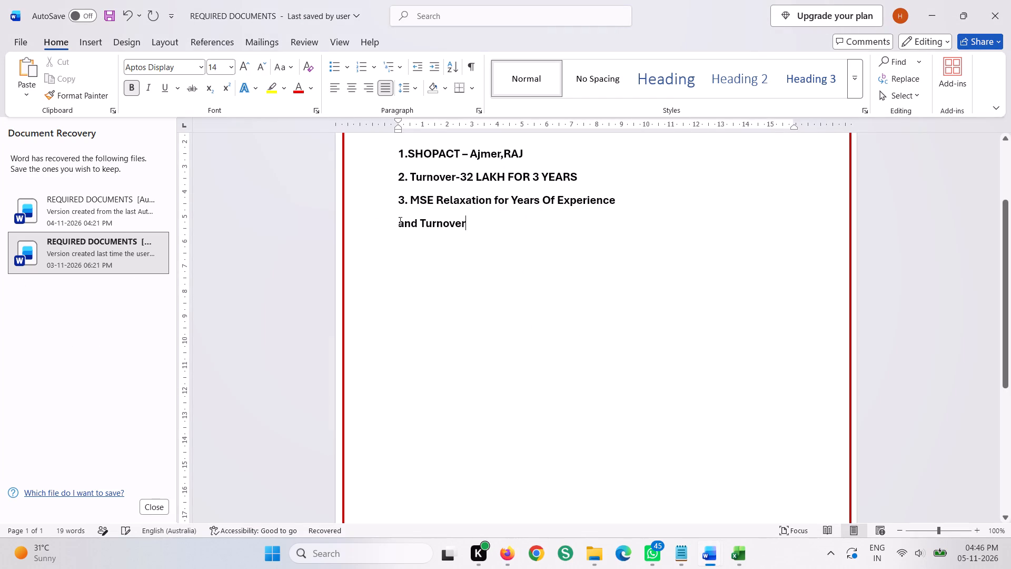
left_click(398, 220)
key("BackSpace")
key("space")
Insert "& Startup" after MSE in item 3, copying Startup from the bid PDF's startup relaxation row.
key("alt+Tab")
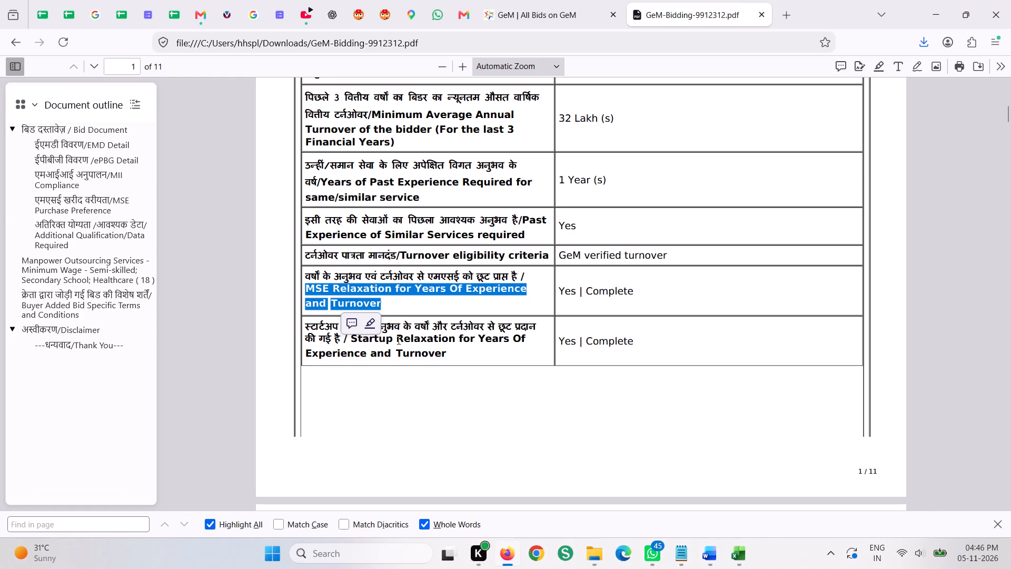
double_click(374, 340)
key("ctrl+c")
key("ctrl+c")
key("alt+Tab")
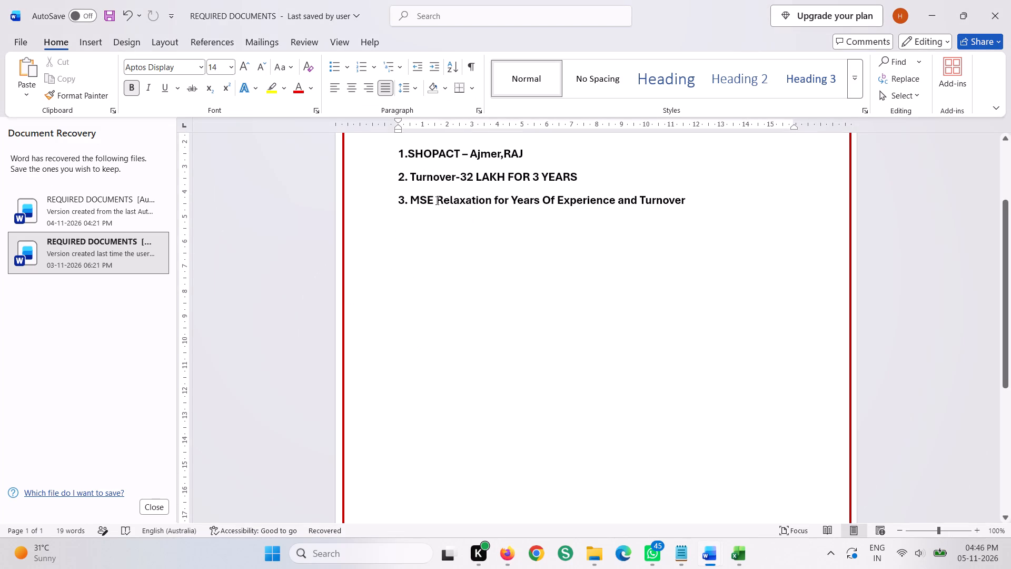
left_click(435, 200)
type("&")
key("space")
key("ctrl+v")
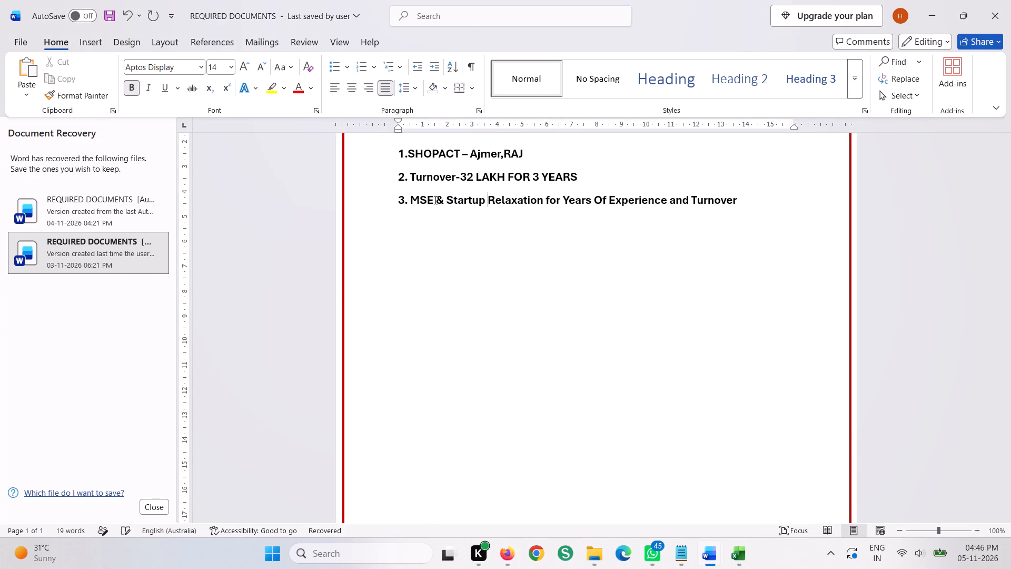
Check the relaxation rows in the bid PDF and end item 3 with "- YES".
key("alt+Tab")
key("alt+Tab")
left_click(755, 205)
key("minus")
key("space")
key("y")
key("e")
key("s")
key("space")
Add item 4 as Type of Bid- Two Packet Bid, copying the label and value from page 2 of the bid PDF.
key("alt+Tab")
scroll(650, 262, "down", 1)
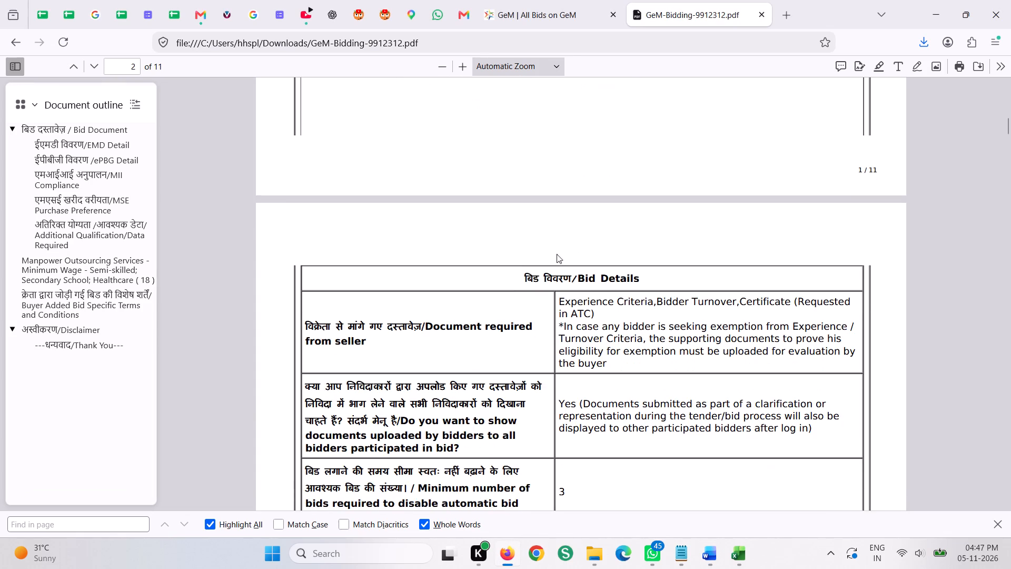
scroll(510, 285, "down", 1)
left_click(371, 367)
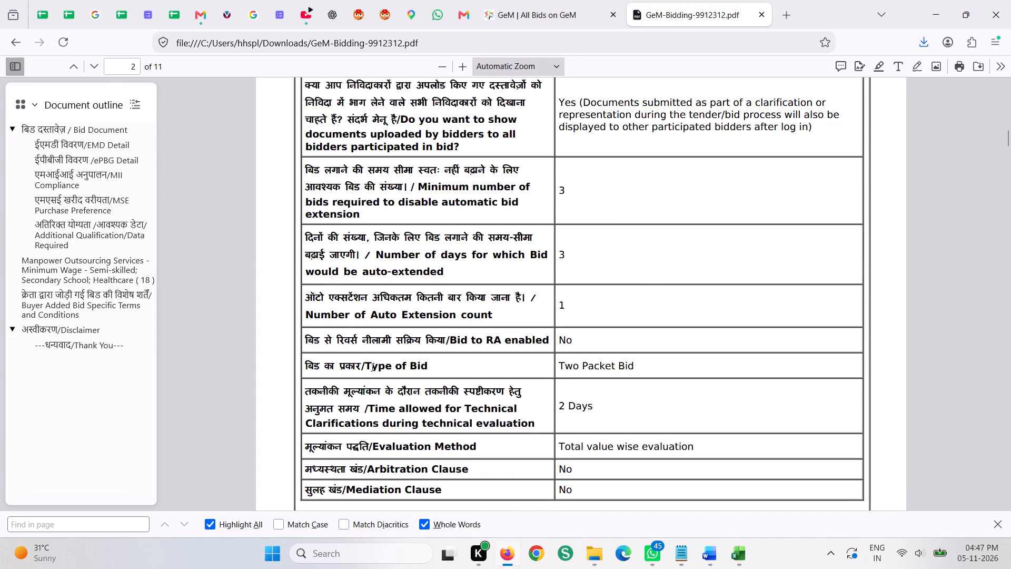
left_click_drag(371, 367, 424, 361)
key("ctrl+c")
key("ctrl+c")
key("alt+Tab")
key("Return")
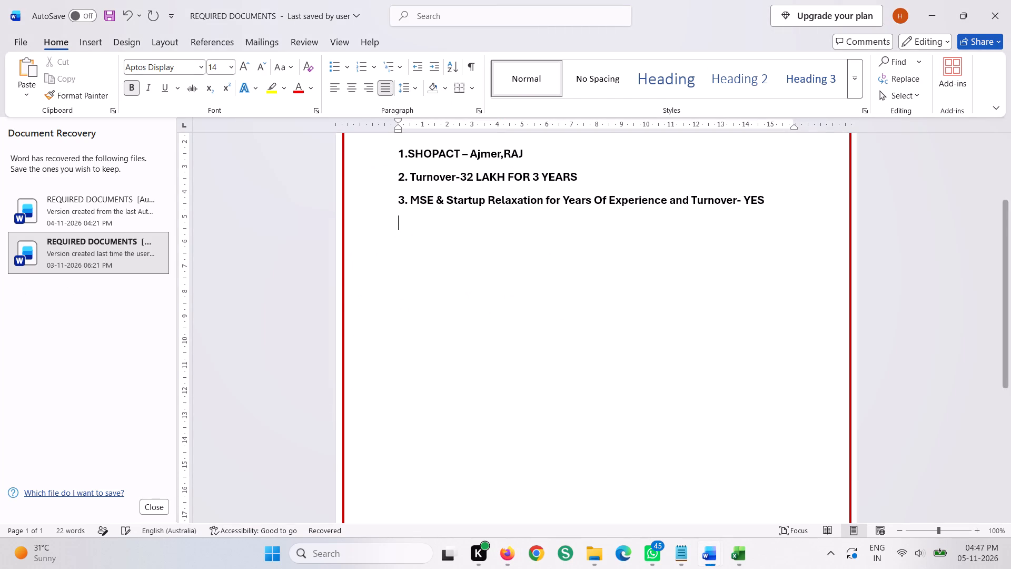
type("4.")
key("ctrl+v")
key("minus")
key("alt+Tab")
triple_click(604, 360)
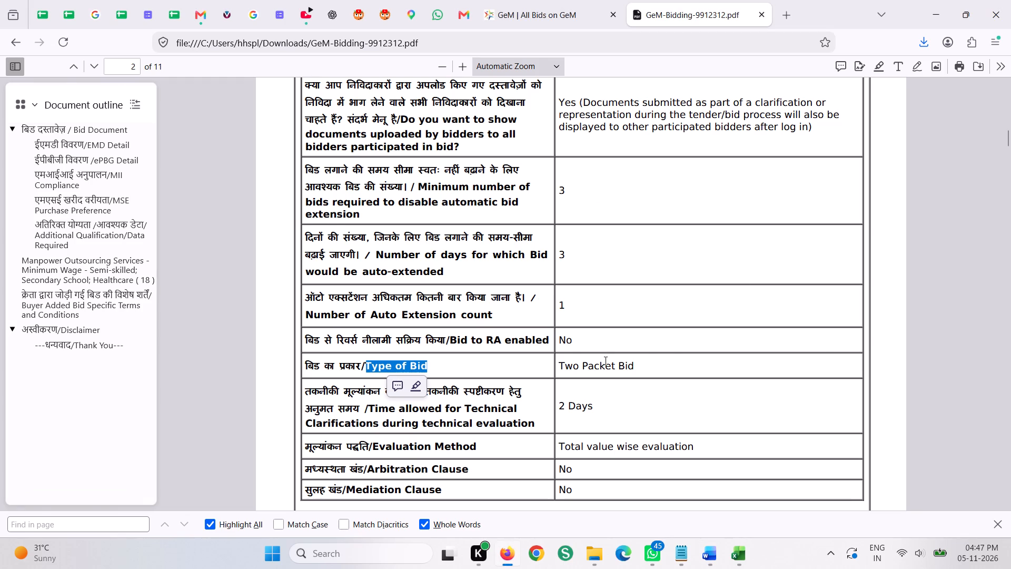
key("ctrl+c")
key("ctrl+c")
key("alt+Tab")
key("ctrl+v")
Start item 5 in the list and check the minimum wages undertaking 1793789573.pdf from the bid PDF, returning to the bid.
key("Return")
type("5.")
key("alt+Tab")
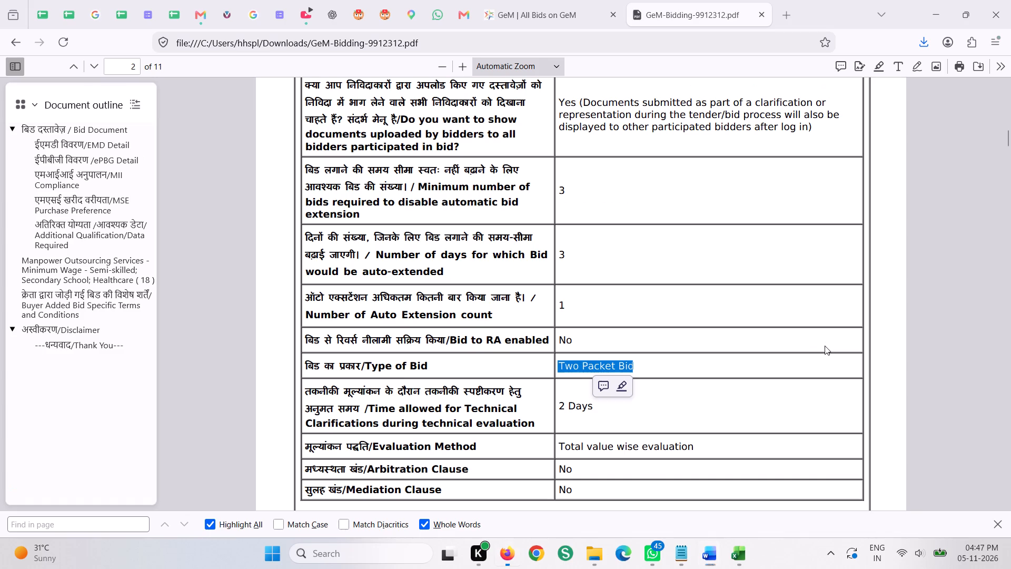
scroll(741, 378, "down", 1)
scroll(562, 293, "down", 2)
scroll(514, 303, "down", 4)
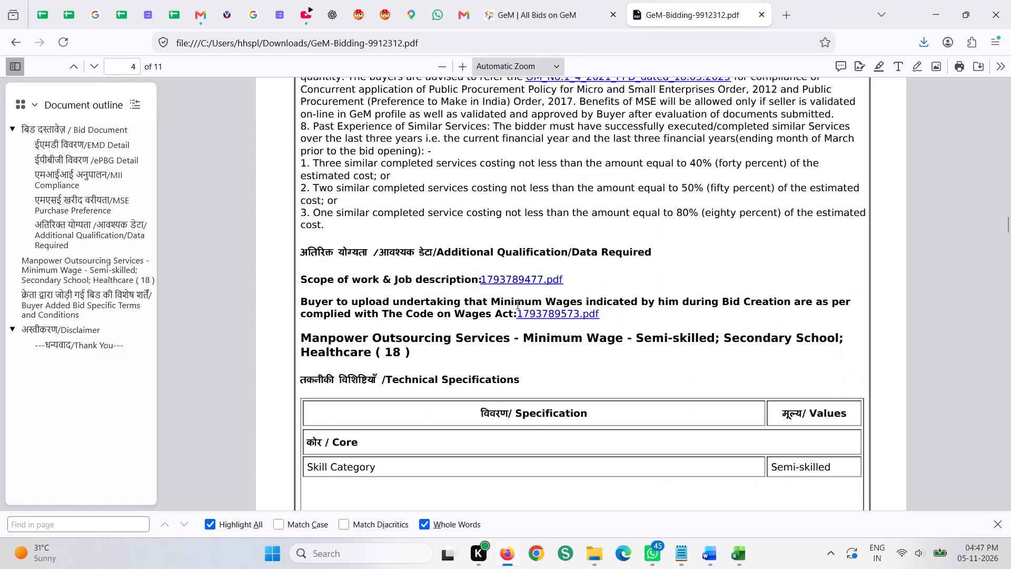
left_click(541, 309)
scroll(554, 300, "up", 6)
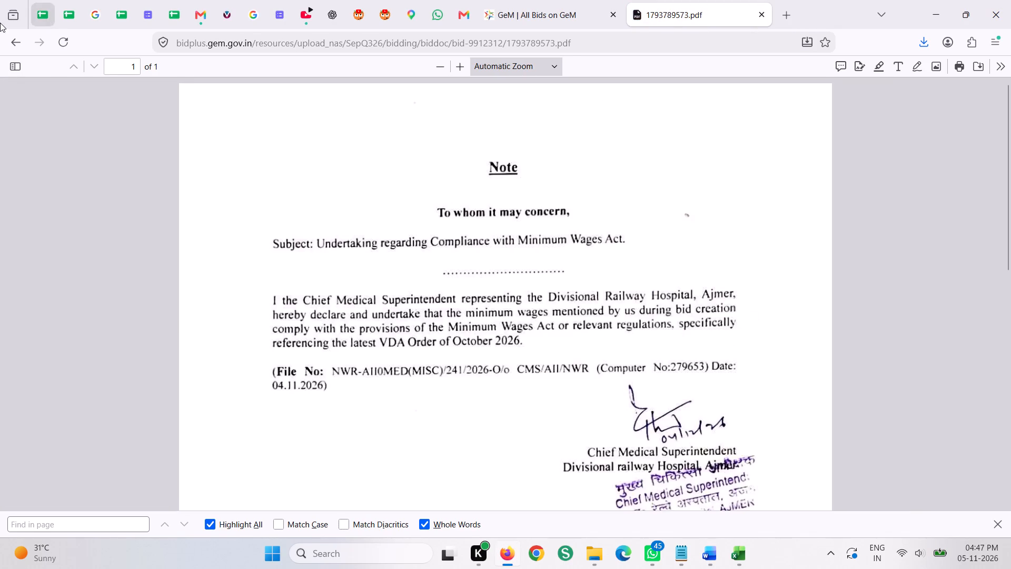
left_click(6, 42)
Open the Scope of work & Job description file 1793789477.pdf and look through it back to the GeM bid notice.
scroll(523, 256, "down", 5)
scroll(564, 242, "down", 1)
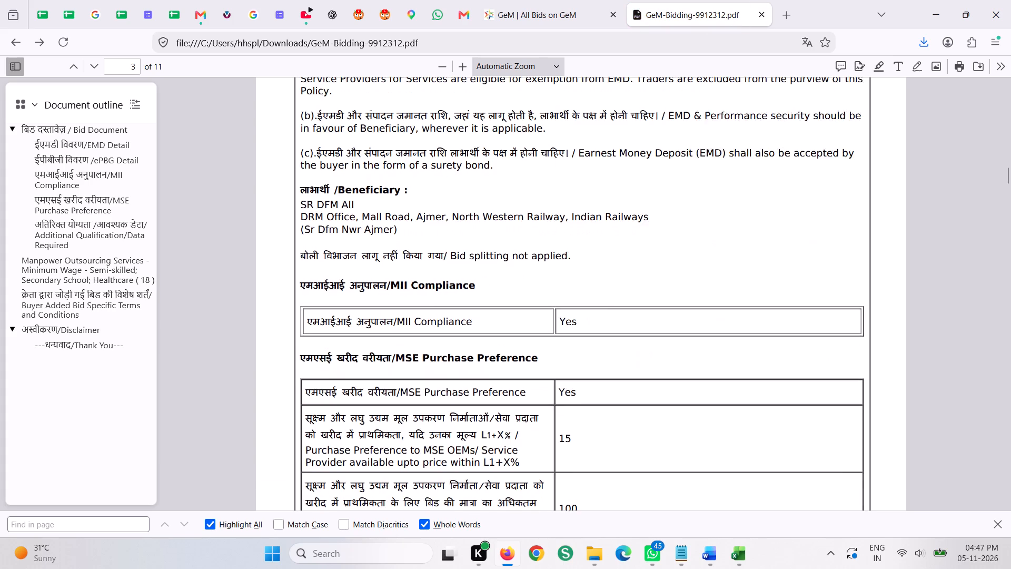
scroll(564, 243, "down", 3)
left_click(526, 276)
scroll(539, 268, "up", 3)
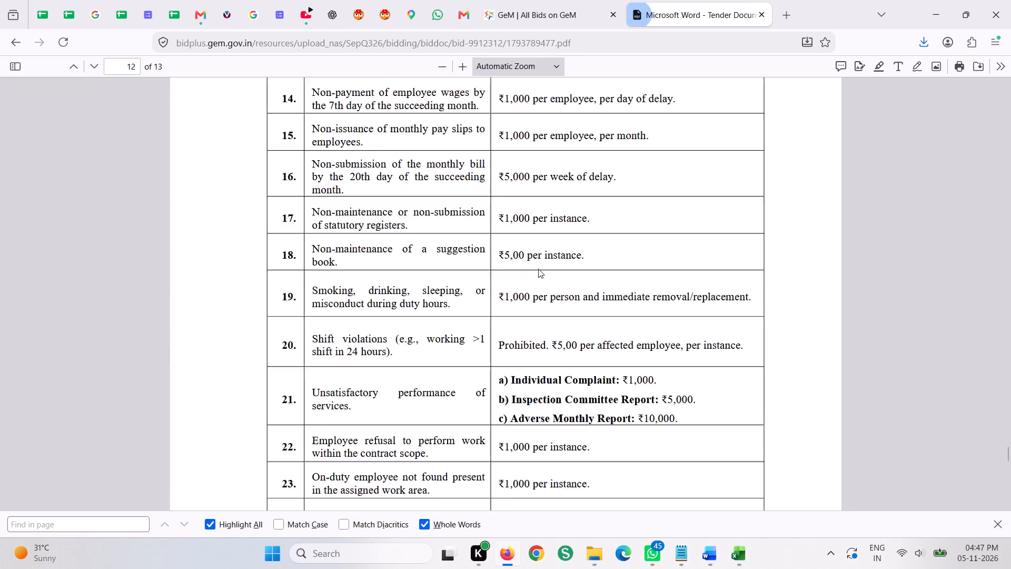
scroll(538, 269, "up", 7)
scroll(584, 276, "up", 16)
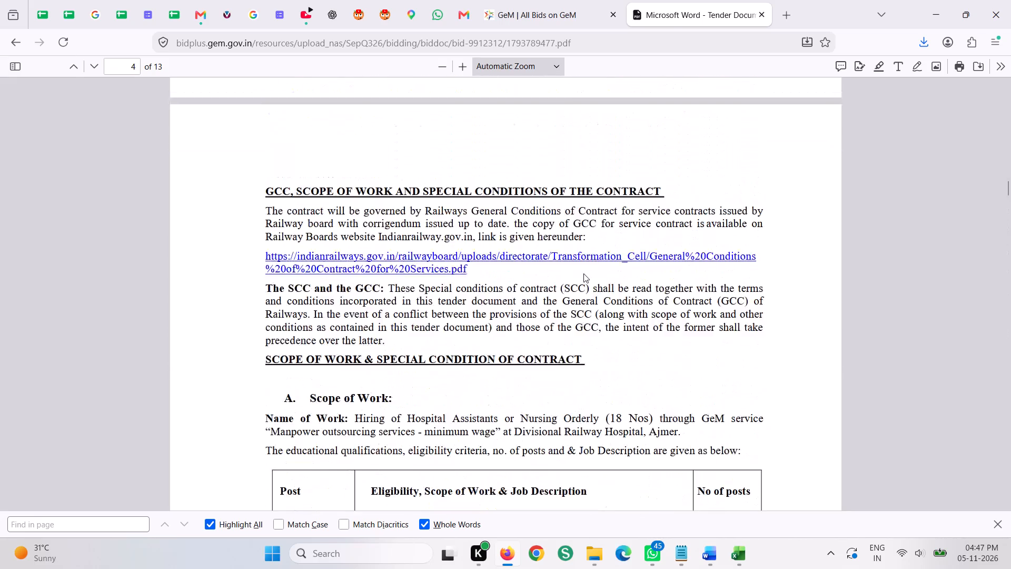
scroll(583, 273, "up", 15)
scroll(527, 271, "down", 1)
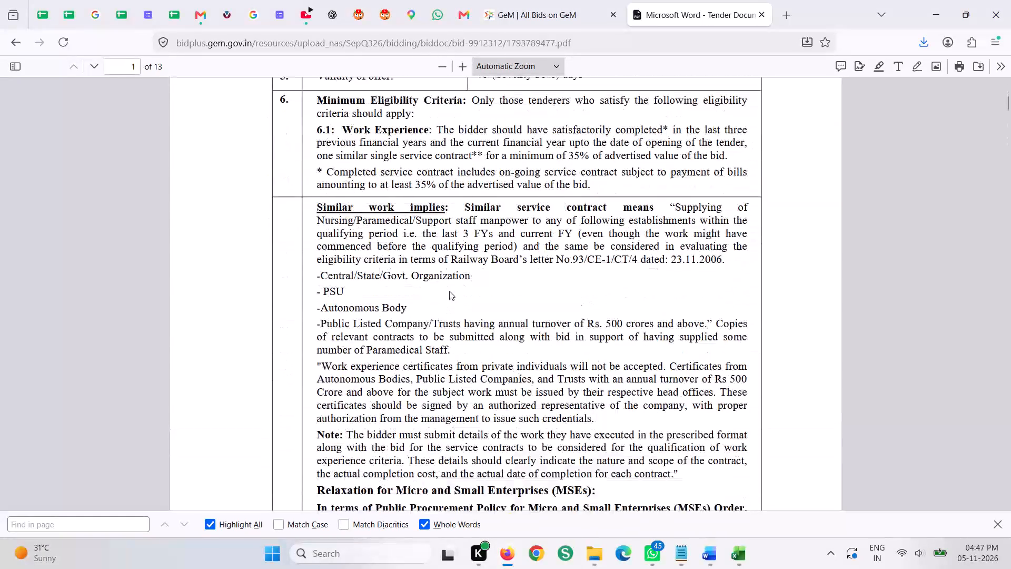
scroll(495, 277, "up", 2)
key("alt+Tab")
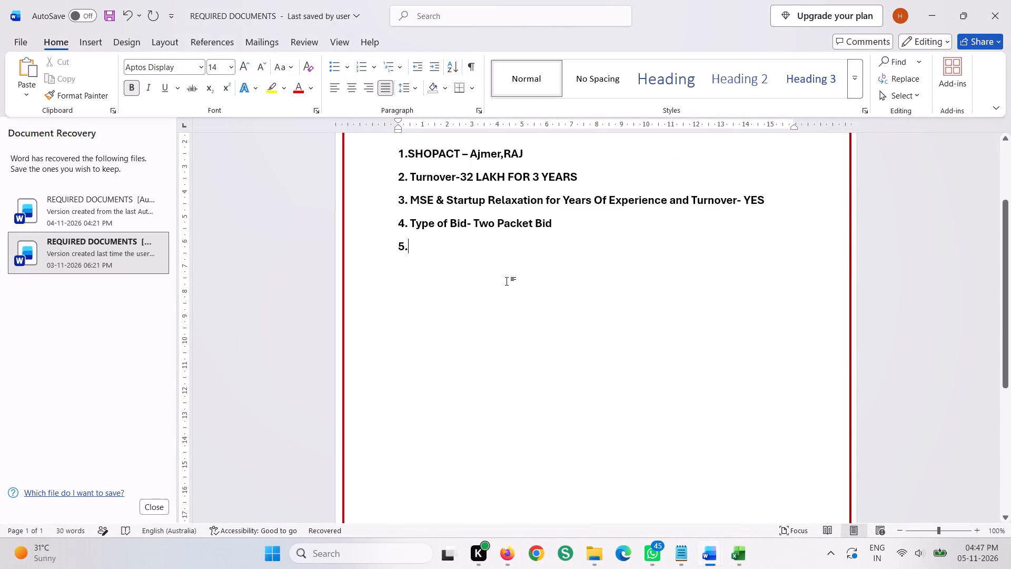
key("alt+Tab")
Fill item 5 with Approximate cost- ₹ 63,16,314.47, copying the label and amount from the GeM bid notice.
left_click(327, 277)
left_click_drag(327, 277, 412, 278)
key("ctrl+c")
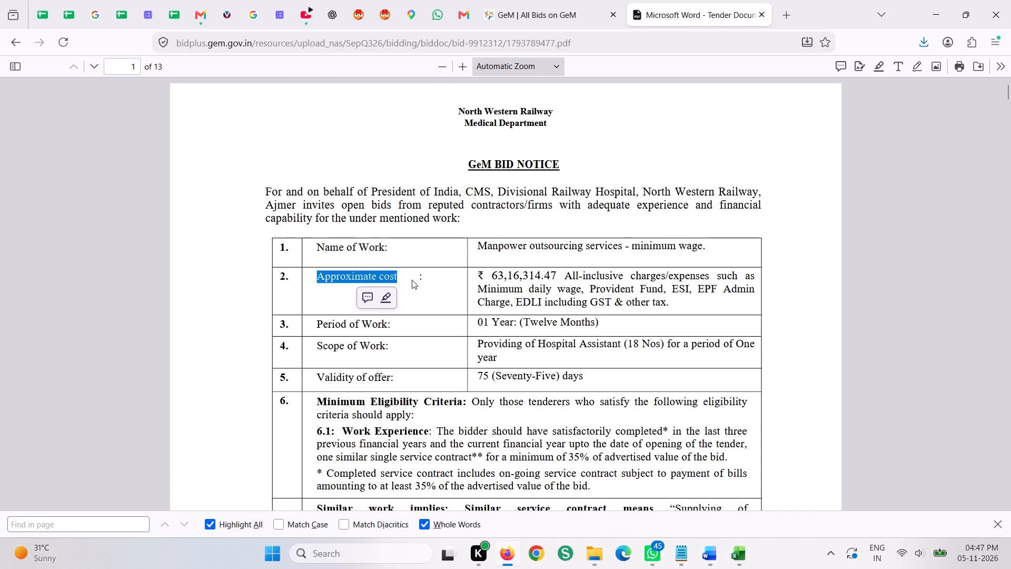
key("alt+Tab")
key("ctrl+v")
key("minus")
key("alt+Tab")
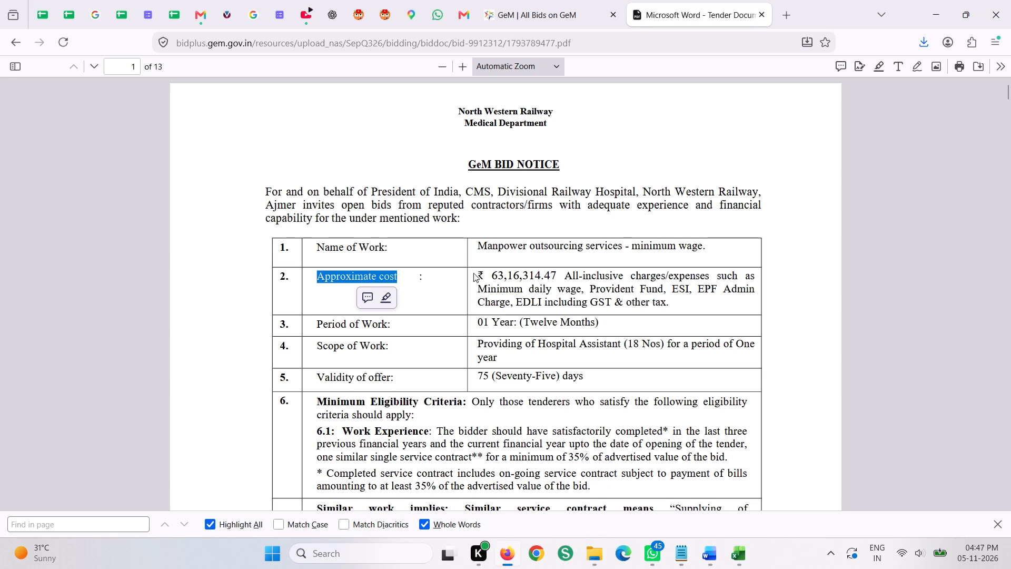
left_click(479, 273)
left_click_drag(479, 273, 557, 272)
key("ctrl+c")
key("ctrl+c")
key("alt+Tab")
key("ctrl+v")
Add item 6 with the bid notice's Similar work implies paragraph, copied through the line -Central/State/Govt. Organization.
key("Return")
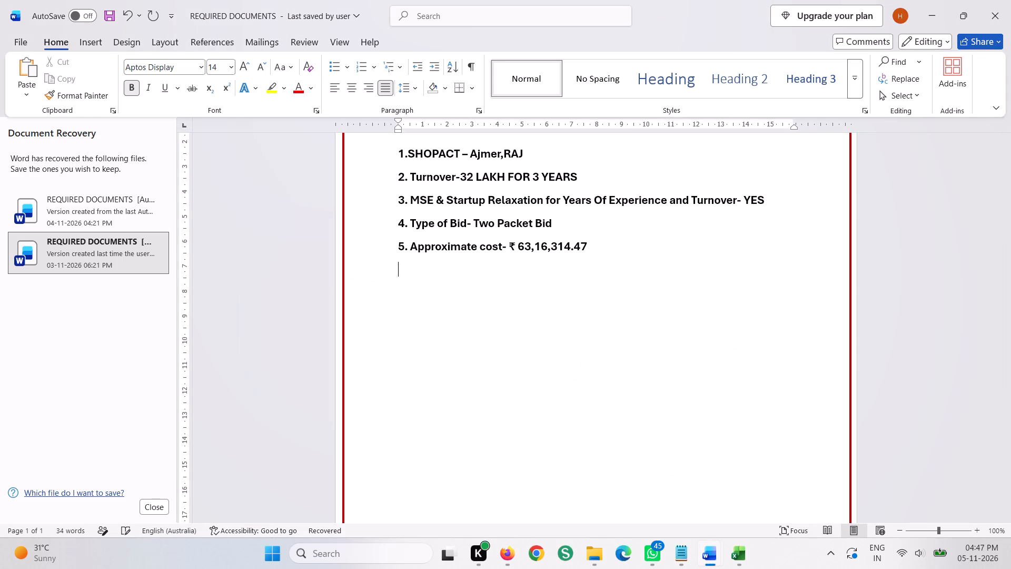
type("6.")
key("alt+Tab")
scroll(390, 389, "down", 1)
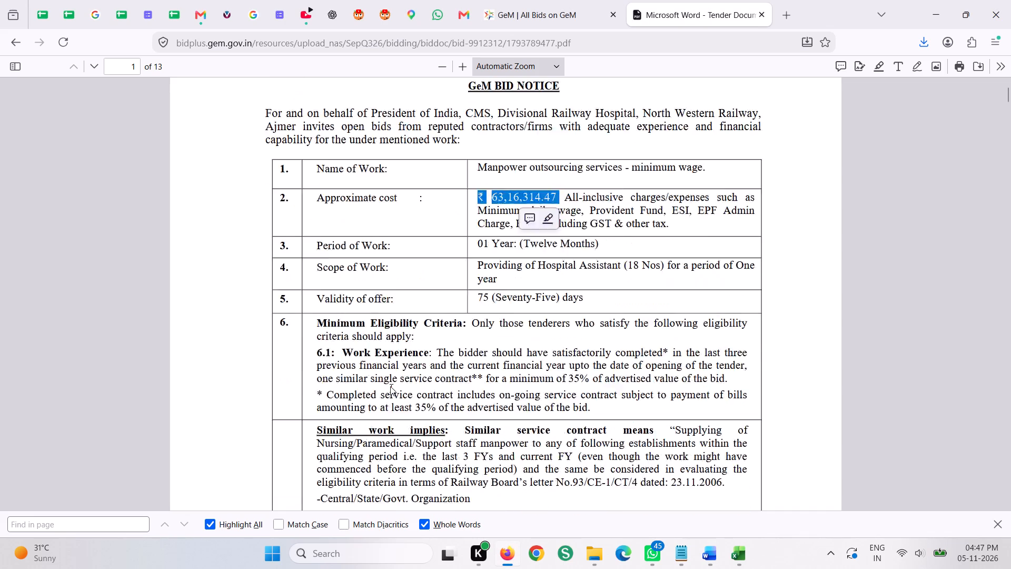
scroll(382, 264, "up", 1)
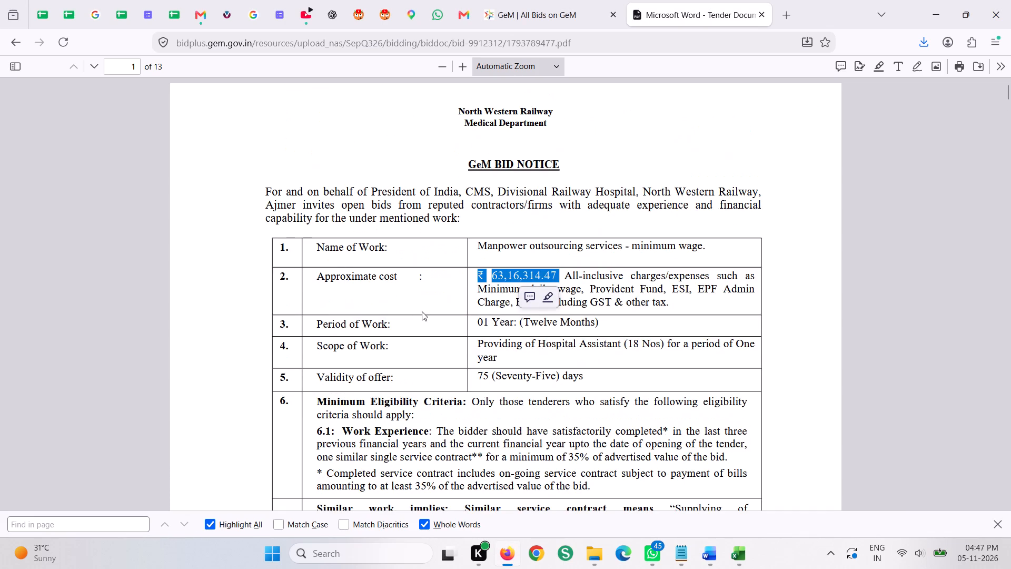
scroll(455, 350, "down", 1)
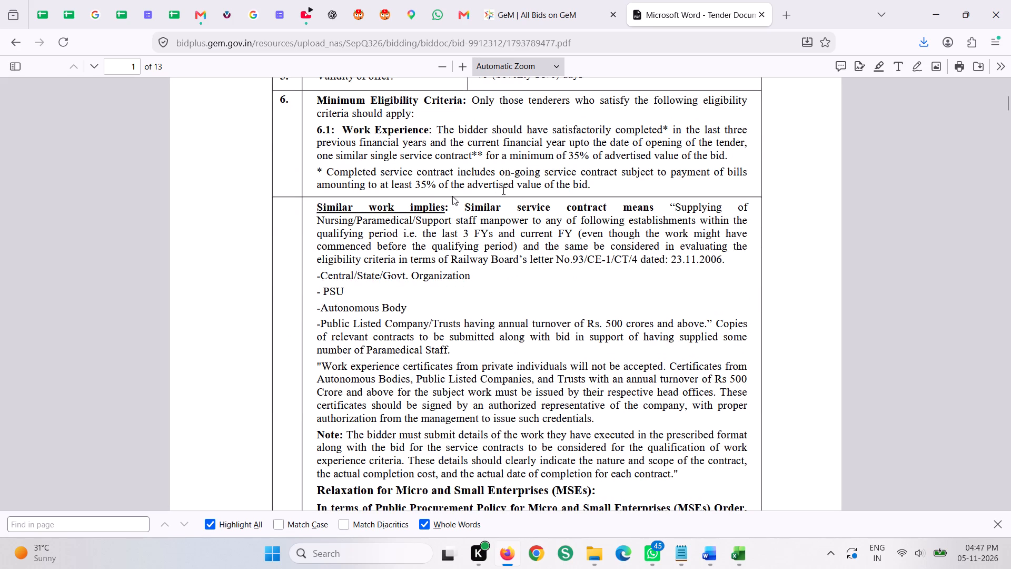
left_click(319, 208)
left_click_drag(319, 208, 477, 274)
key("ctrl+c")
key("ctrl+c")
key("alt+Tab")
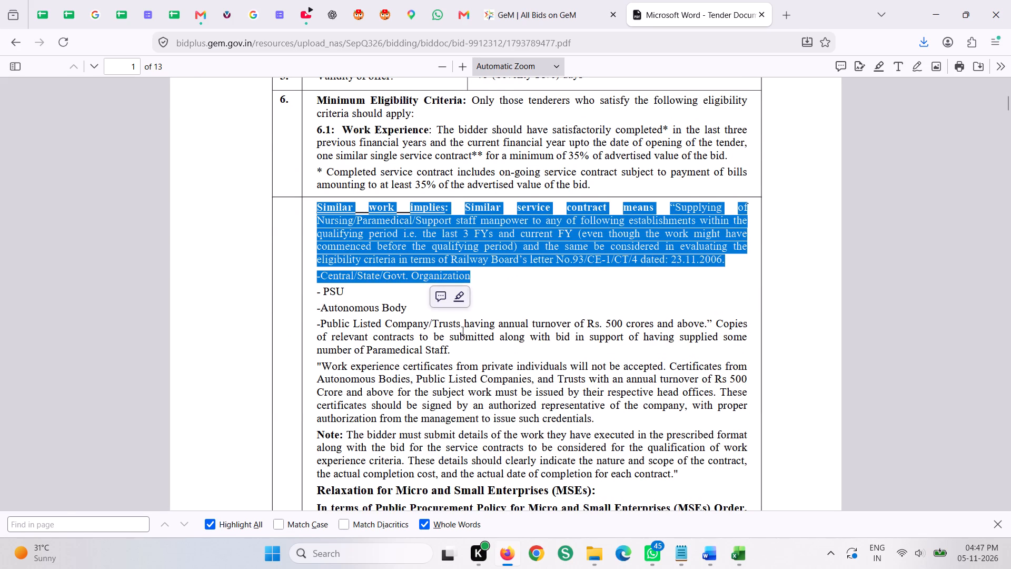
key("ctrl+v")
Remove the line breaks in item 6 so the similar work text forms one continuous paragraph.
left_click(395, 291)
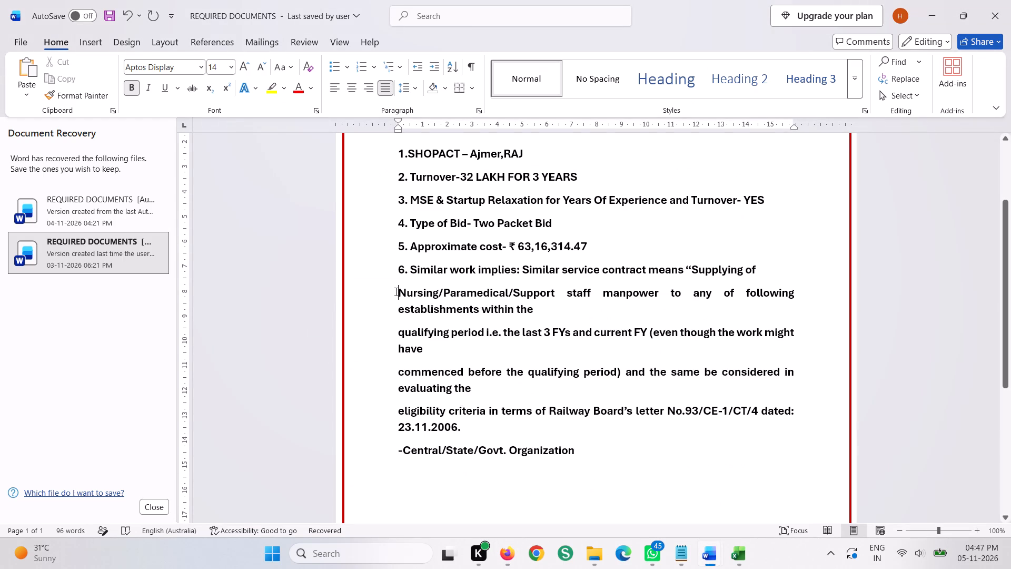
key("BackSpace")
left_click(397, 326)
key("BackSpace")
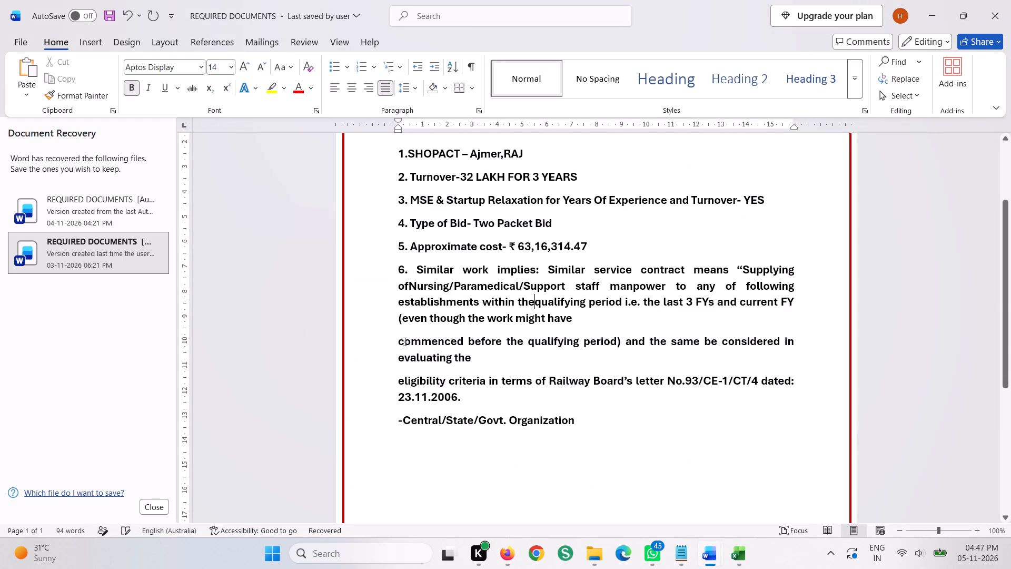
left_click(398, 340)
key("BackSpace")
left_click(398, 355)
key("BackSpace")
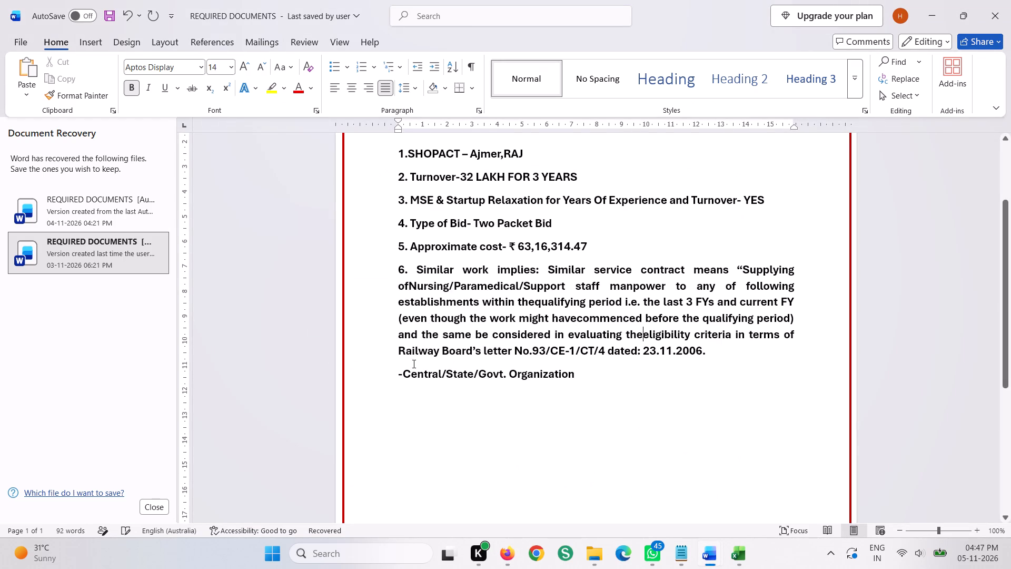
left_click(396, 377)
key("BackSpace")
Add item 7, Power of Attorney, to the required documents list, copied from clause 8.1 of the tender document, and start item 8.
left_click(601, 365)
key("Return")
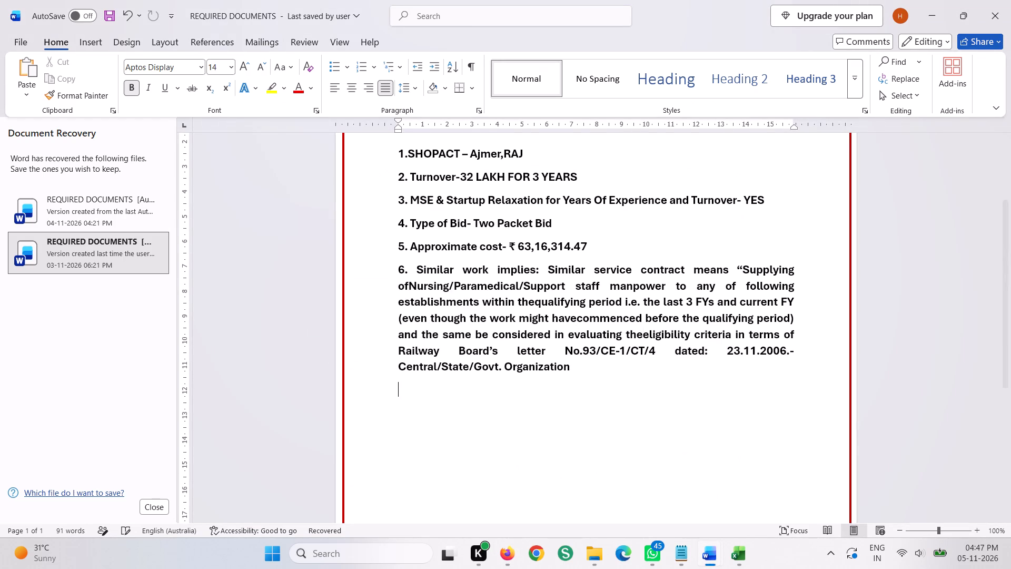
type("7.")
key("alt+Tab")
scroll(491, 328, "down", 1)
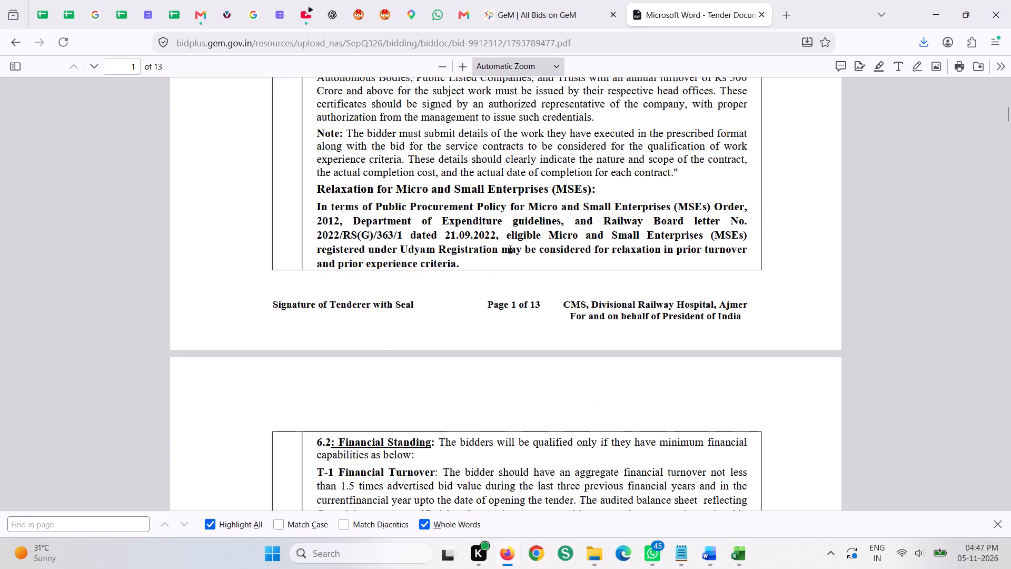
scroll(424, 325, "down", 1)
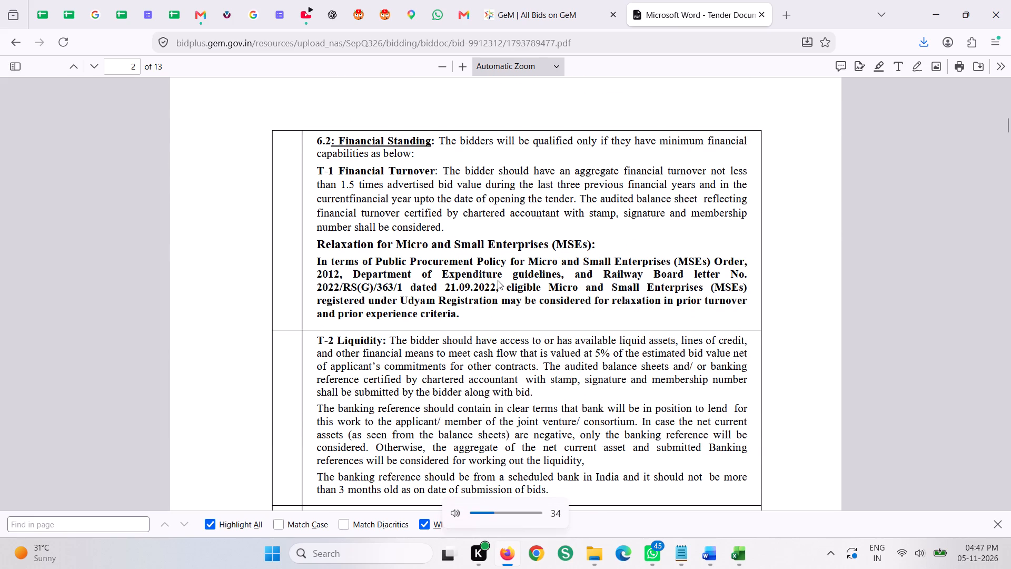
scroll(499, 280, "down", 1)
scroll(501, 246, "up", 1)
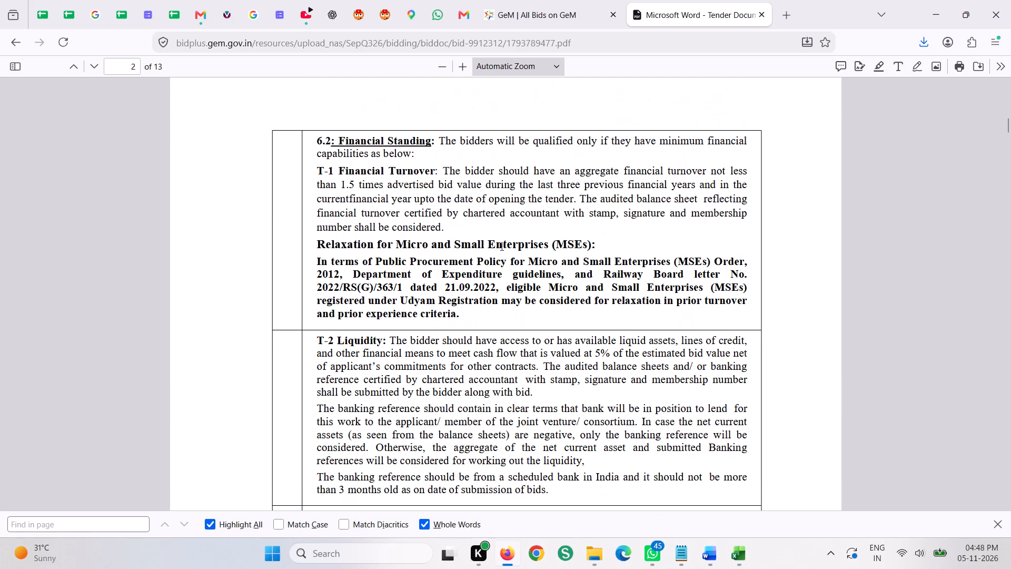
scroll(502, 251, "down", 1)
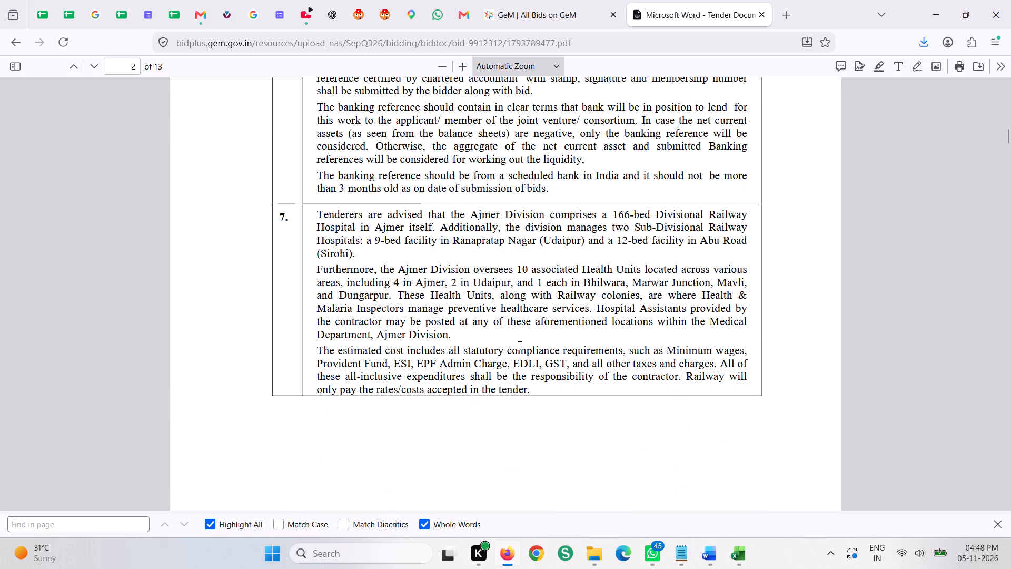
scroll(519, 345, "down", 2)
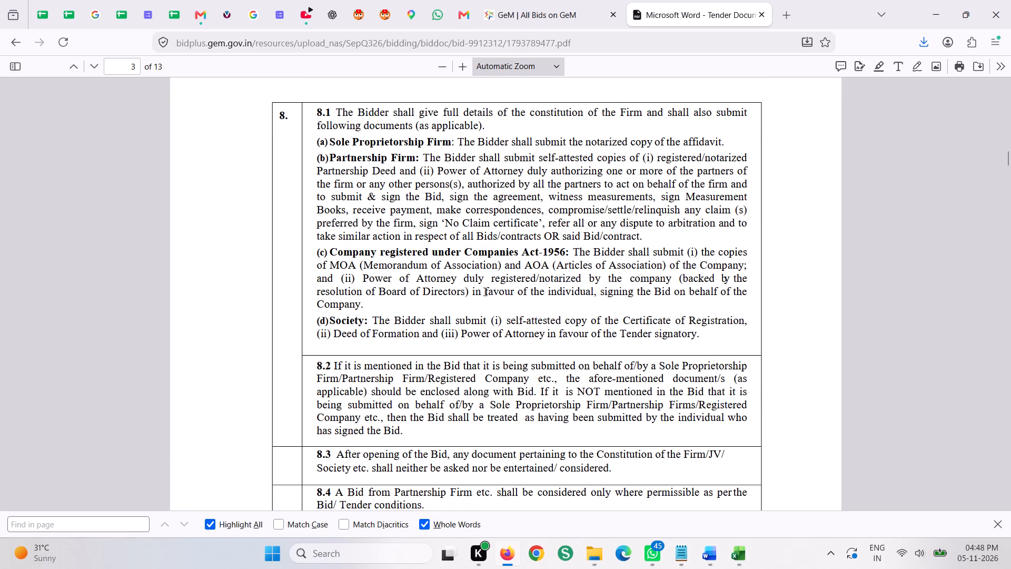
left_click(365, 279)
left_click_drag(365, 279, 438, 280)
key("ctrl+c")
key("ctrl+c")
key("alt+Tab")
key("ctrl+v")
key("Return")
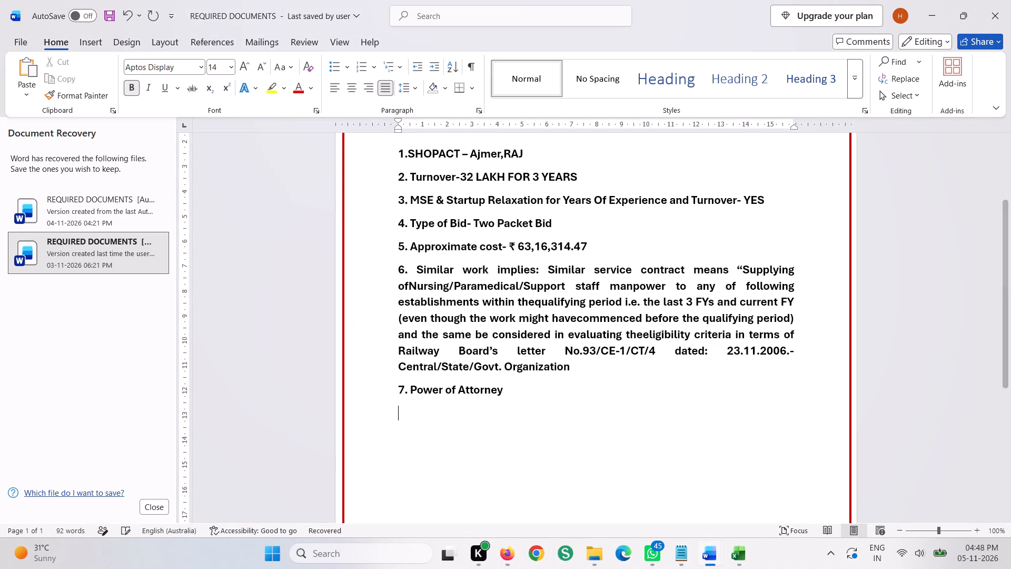
type("8.")
Look through the remaining clauses of 1793789477.pdf, from page 3 to the last page, for further required documents.
key("alt+Tab")
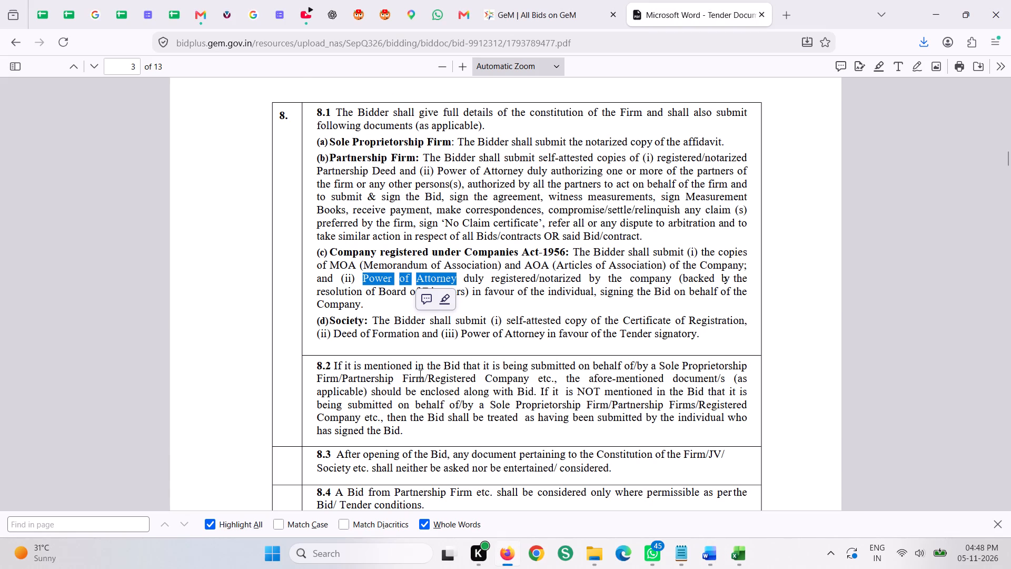
scroll(607, 418, "down", 1)
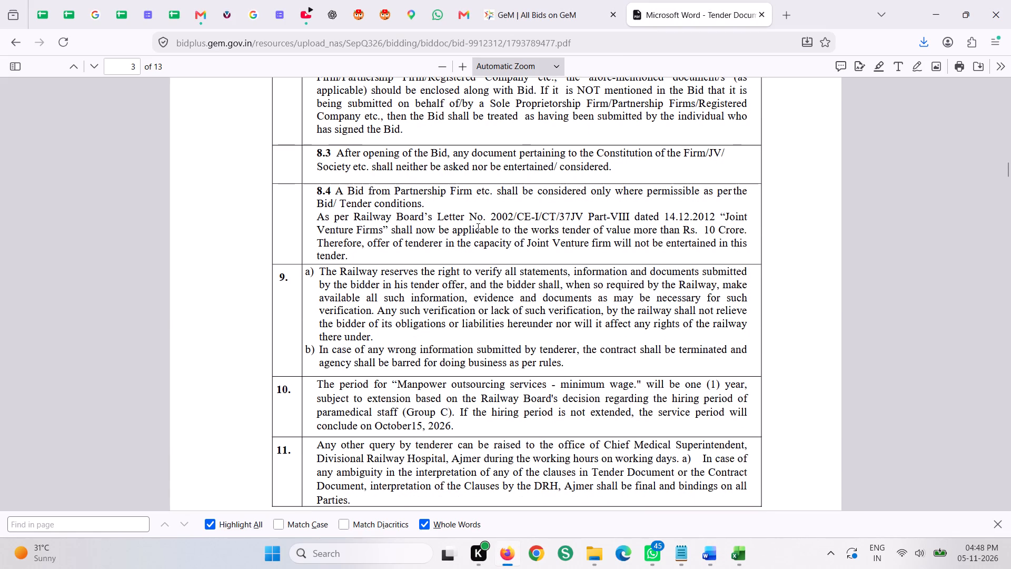
scroll(481, 365, "down", 1)
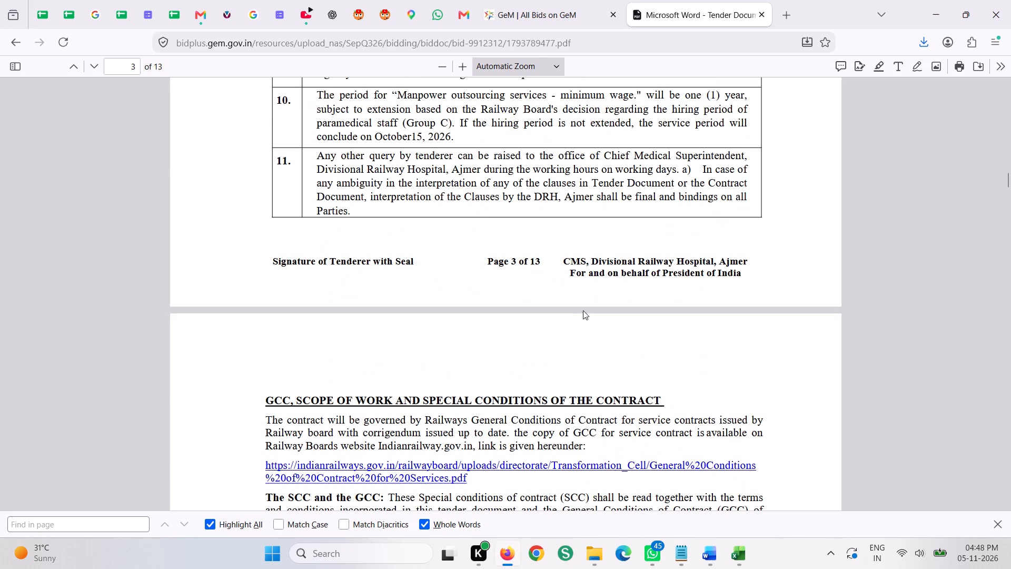
scroll(445, 382, "down", 1)
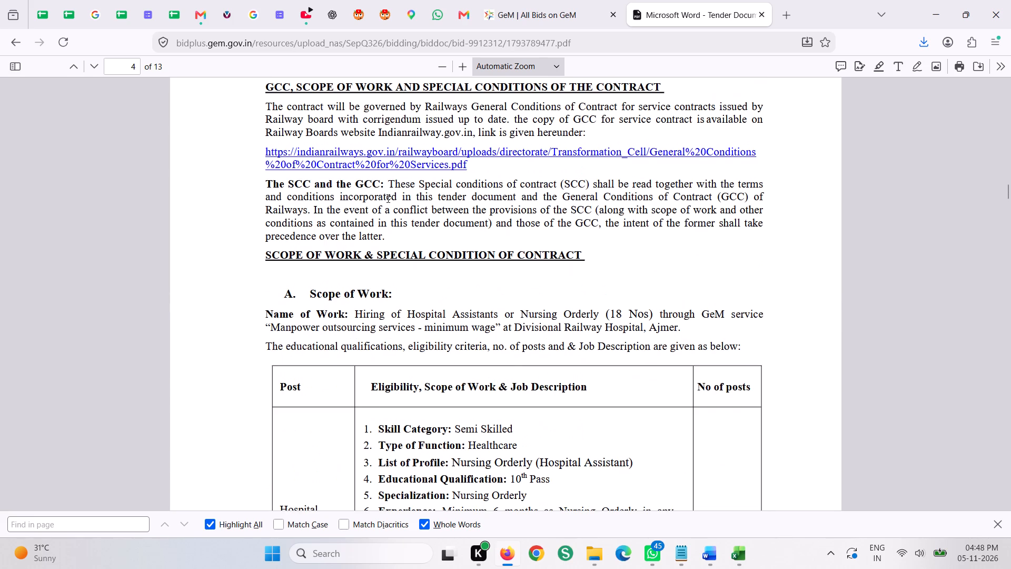
scroll(399, 339, "down", 1)
scroll(444, 306, "down", 1)
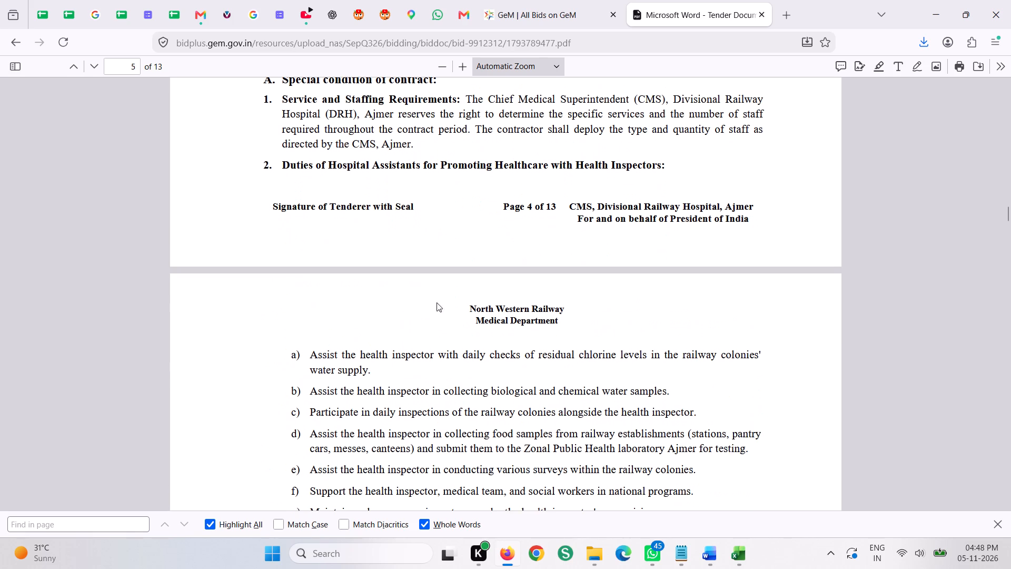
scroll(427, 304, "down", 2)
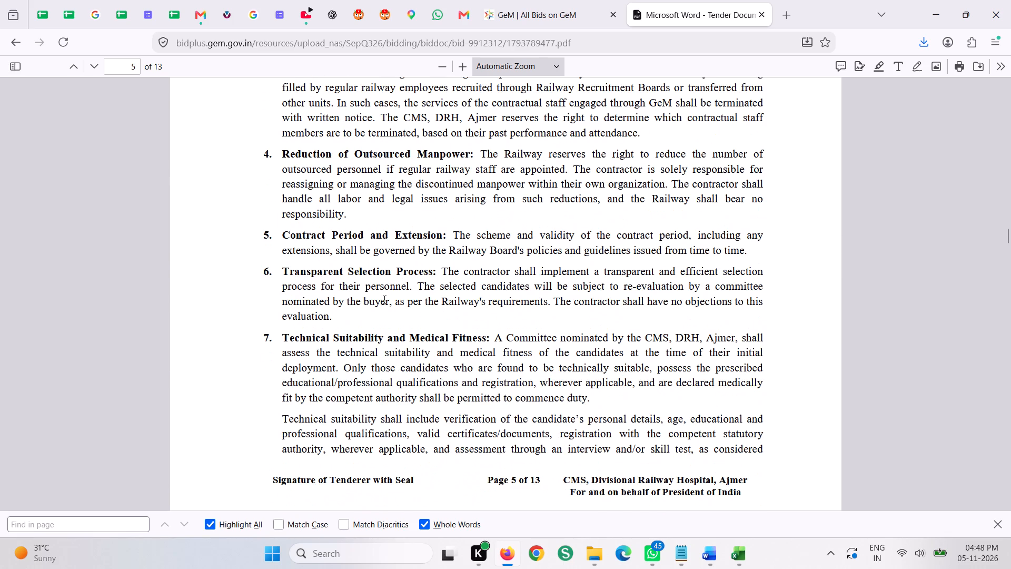
scroll(383, 299, "down", 3)
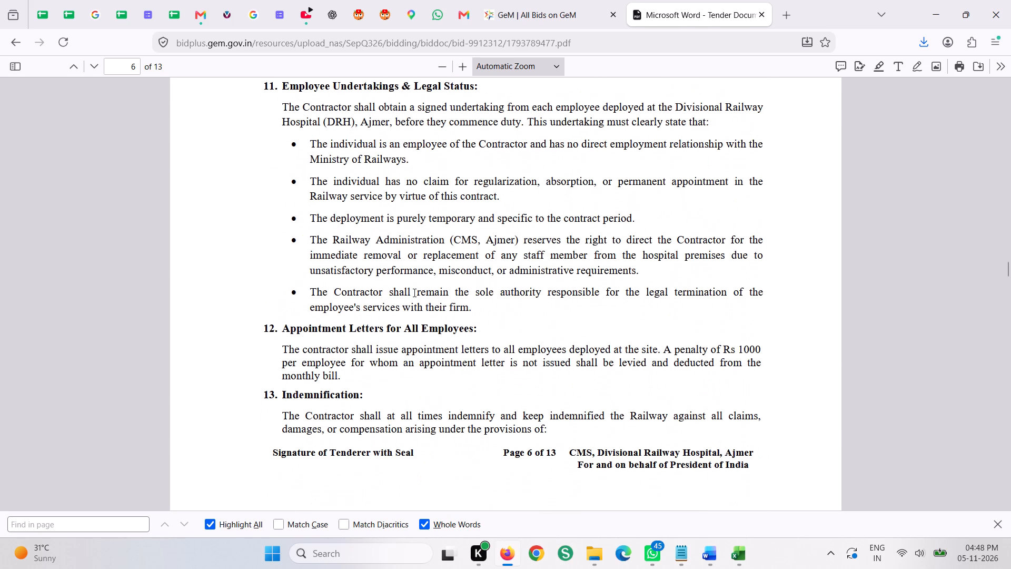
scroll(413, 292, "down", 2)
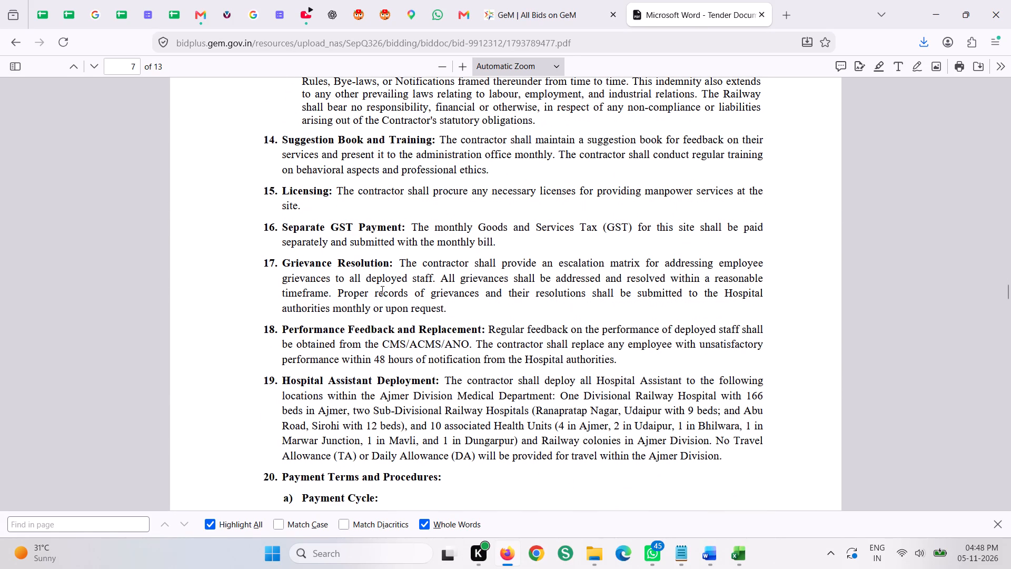
scroll(369, 298, "down", 2)
scroll(475, 284, "down", 1)
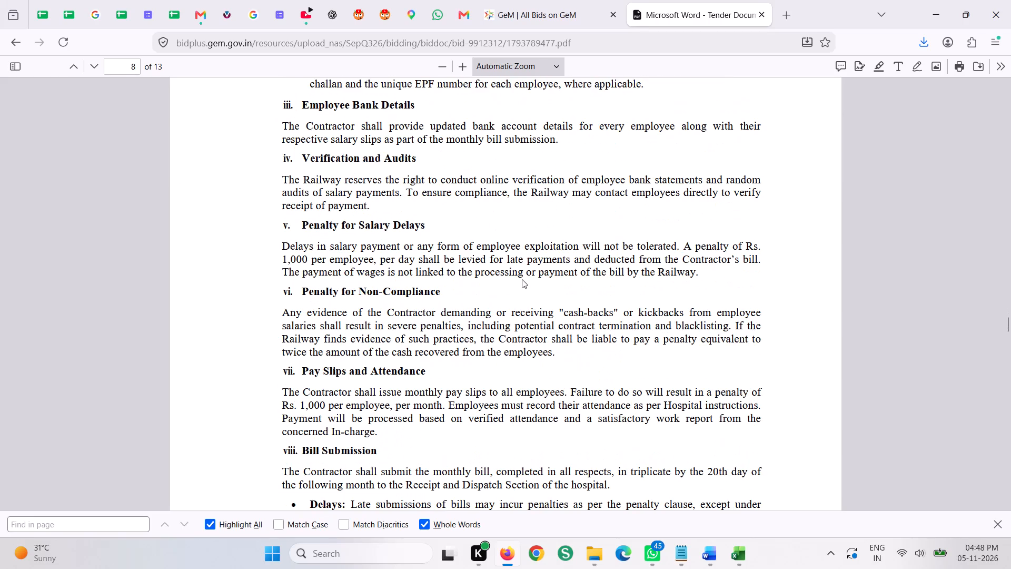
scroll(417, 278, "down", 2)
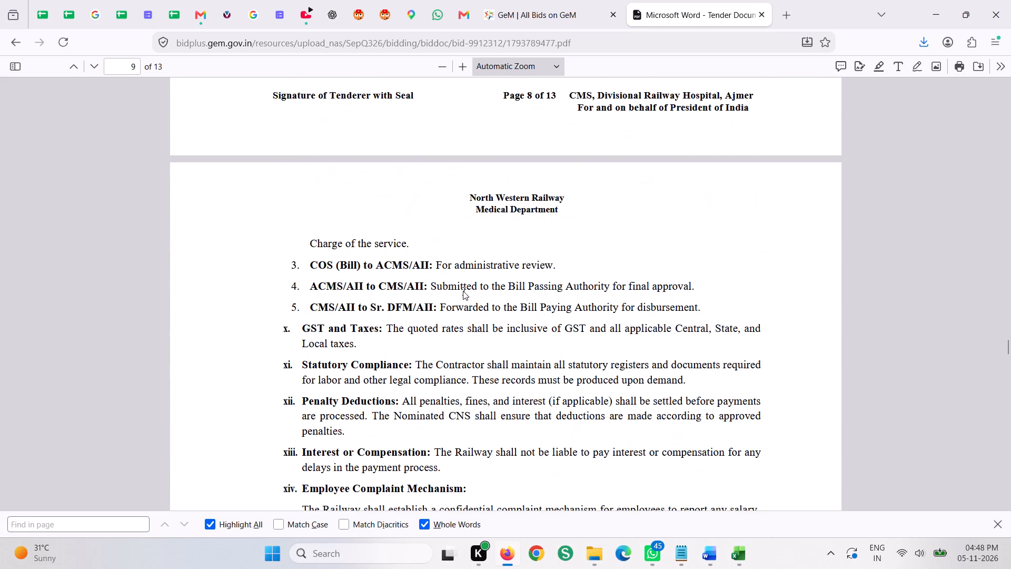
scroll(451, 376, "down", 1)
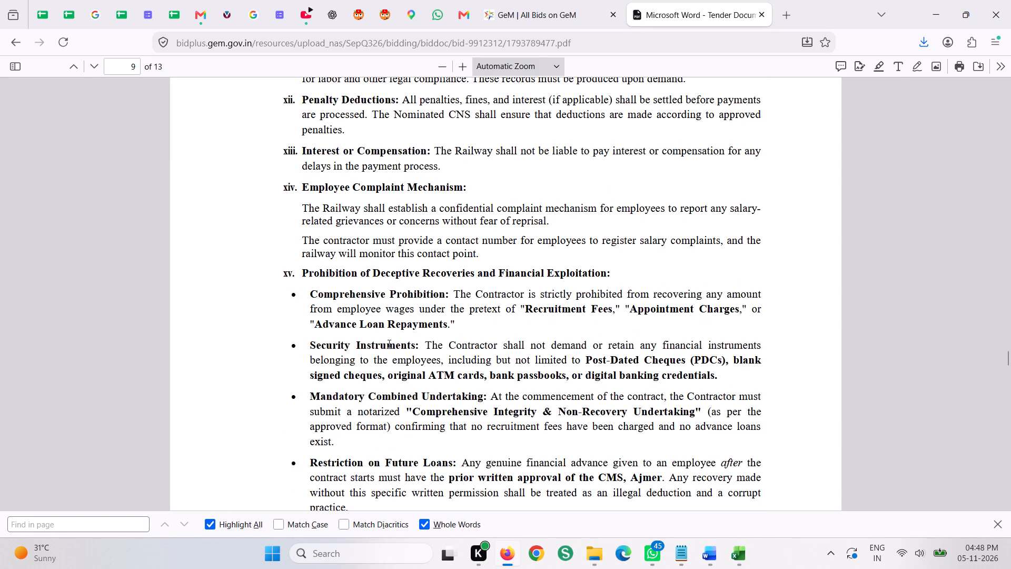
scroll(401, 344, "down", 2)
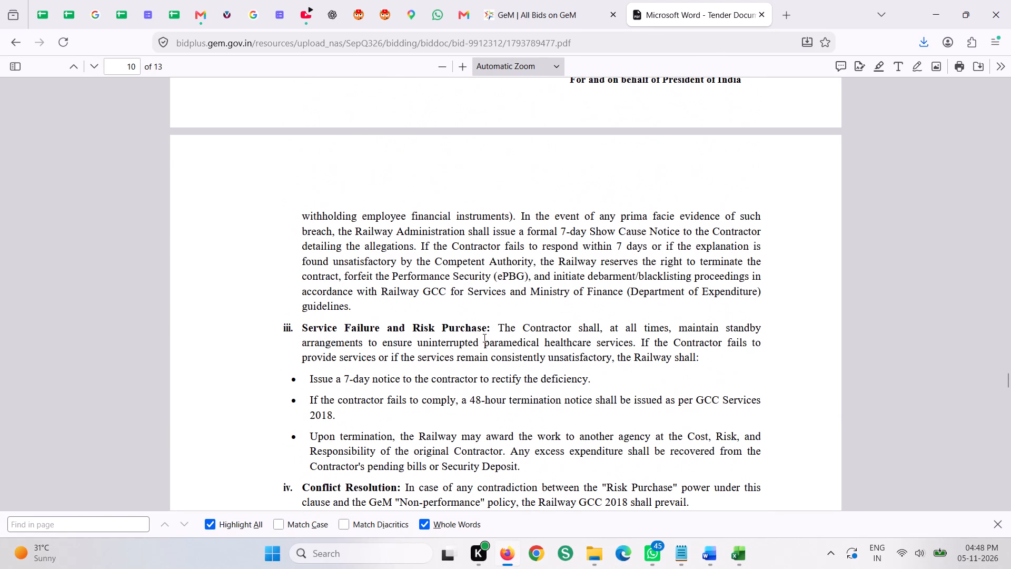
scroll(361, 340, "down", 2)
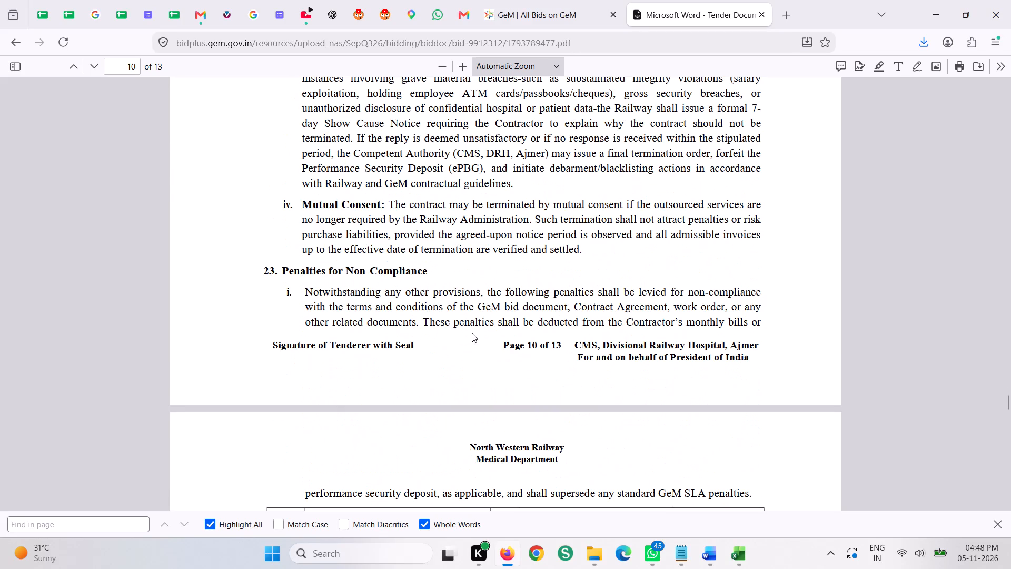
scroll(469, 332, "down", 1)
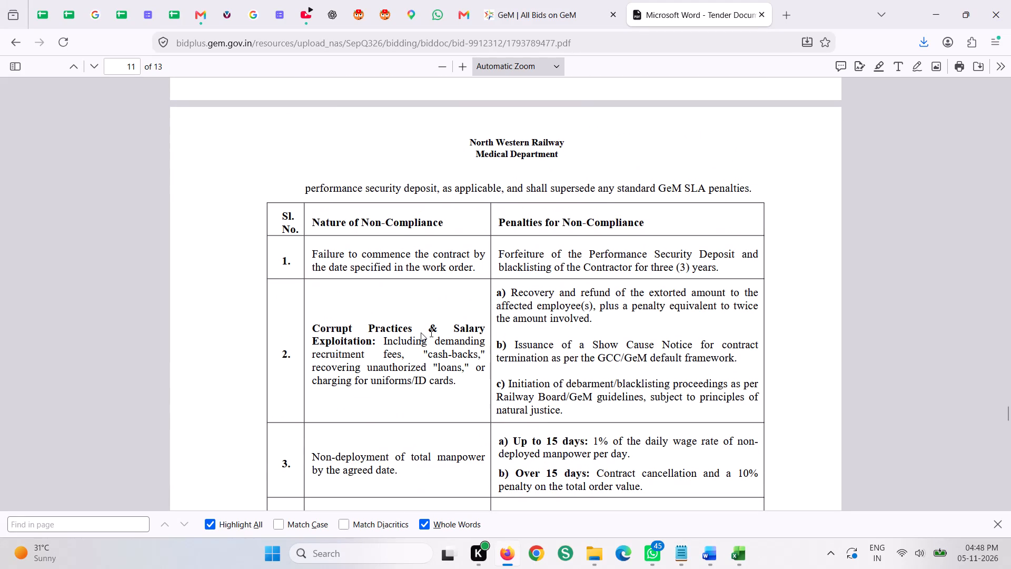
scroll(421, 332, "down", 1)
scroll(482, 337, "down", 1)
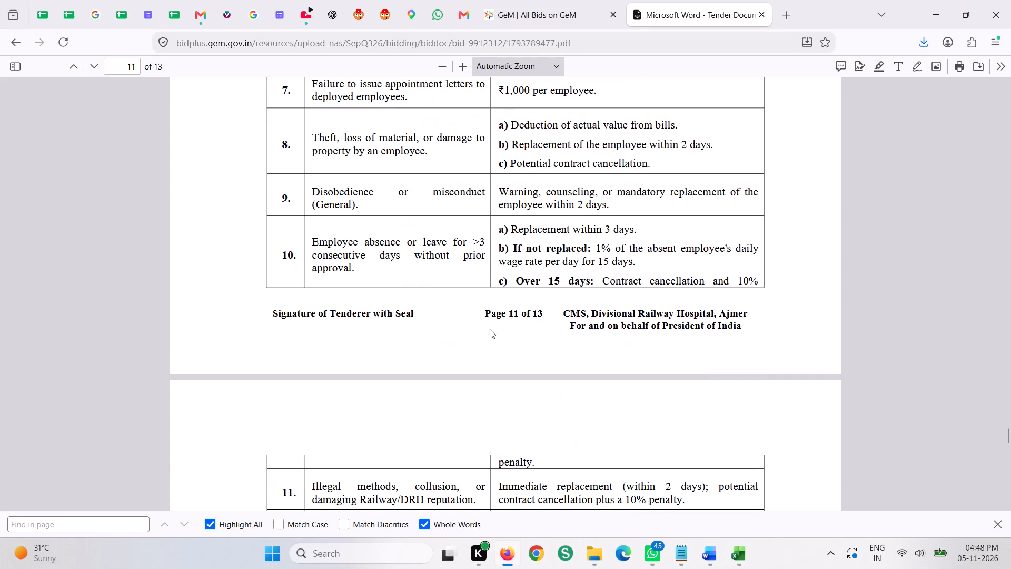
scroll(464, 328, "down", 2)
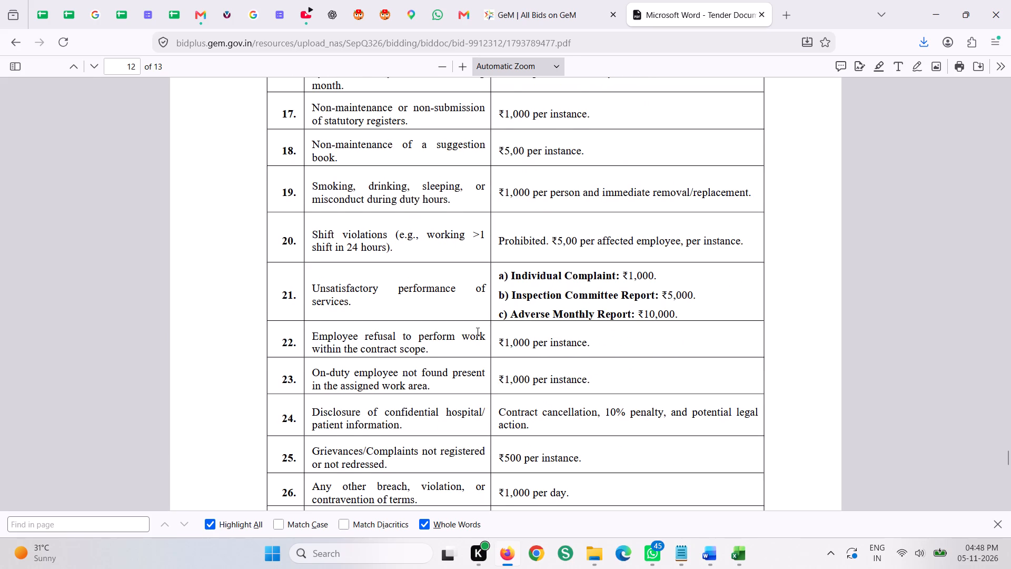
scroll(476, 331, "down", 3)
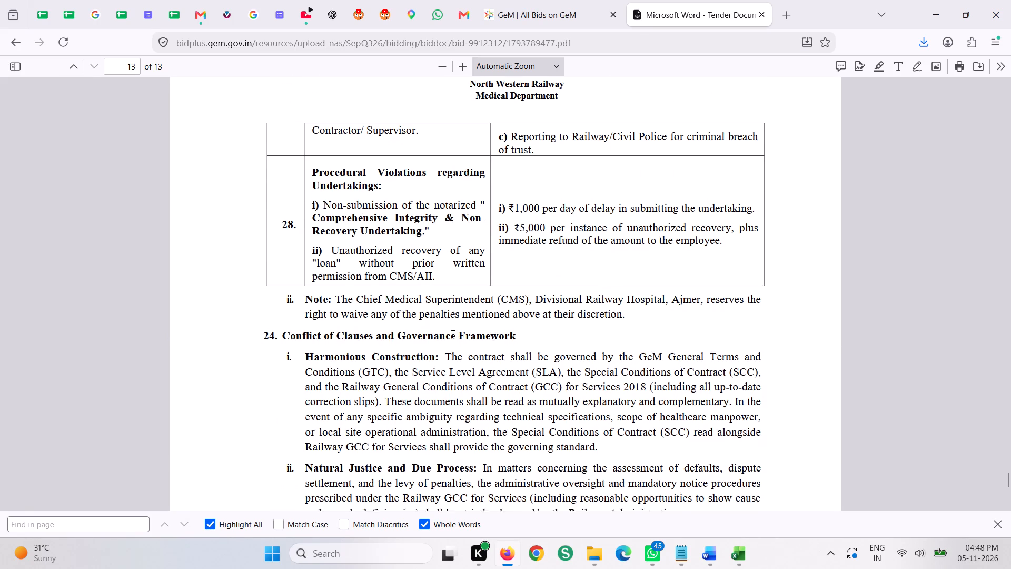
scroll(484, 331, "up", 1)
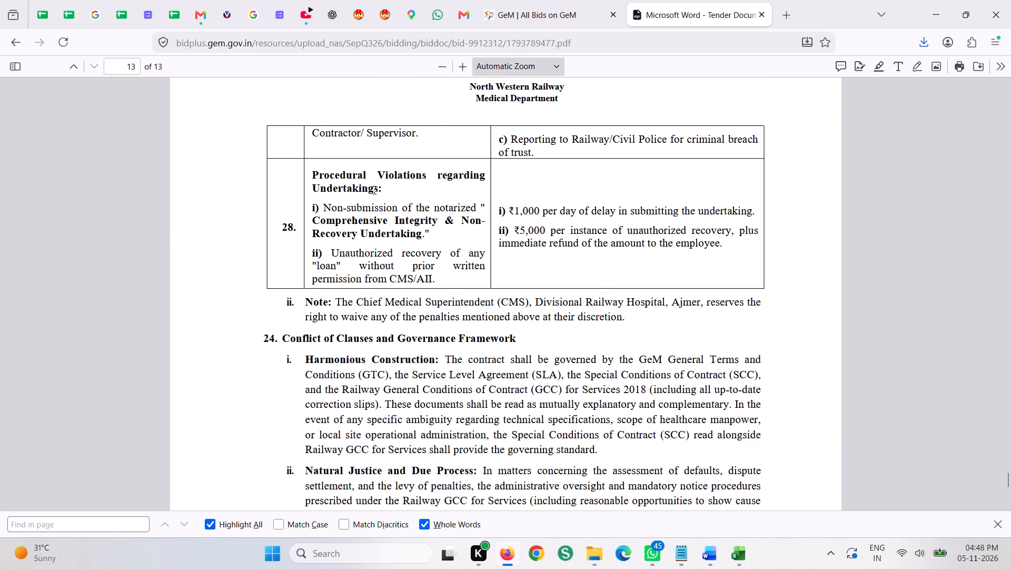
scroll(374, 181, "up", 3)
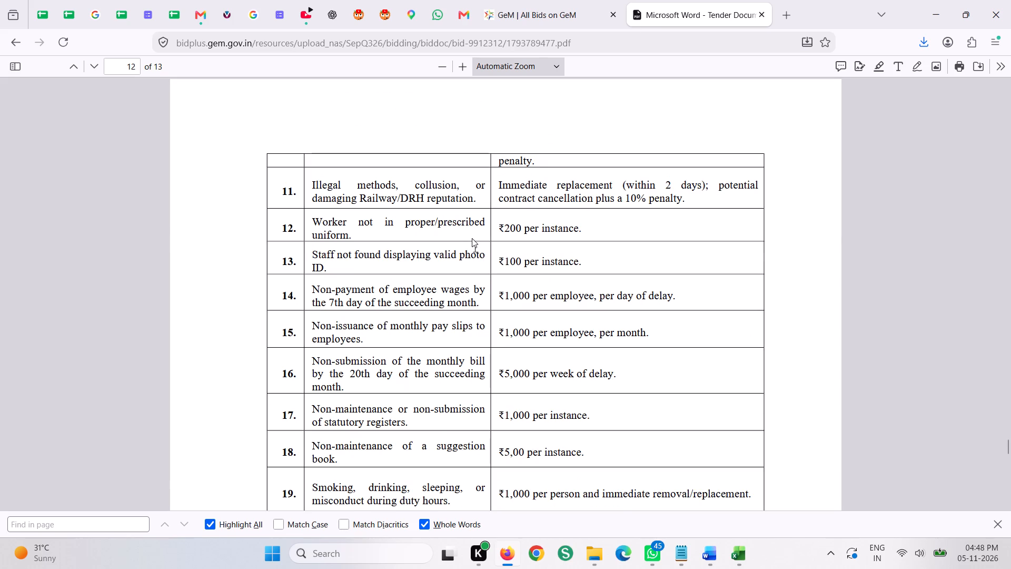
scroll(470, 237, "down", 2)
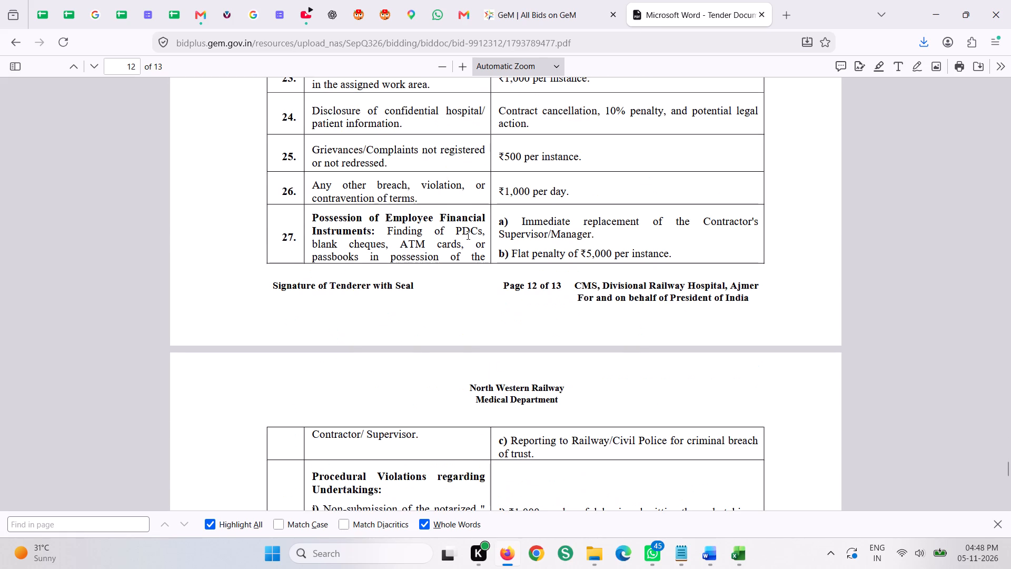
scroll(467, 235, "down", 2)
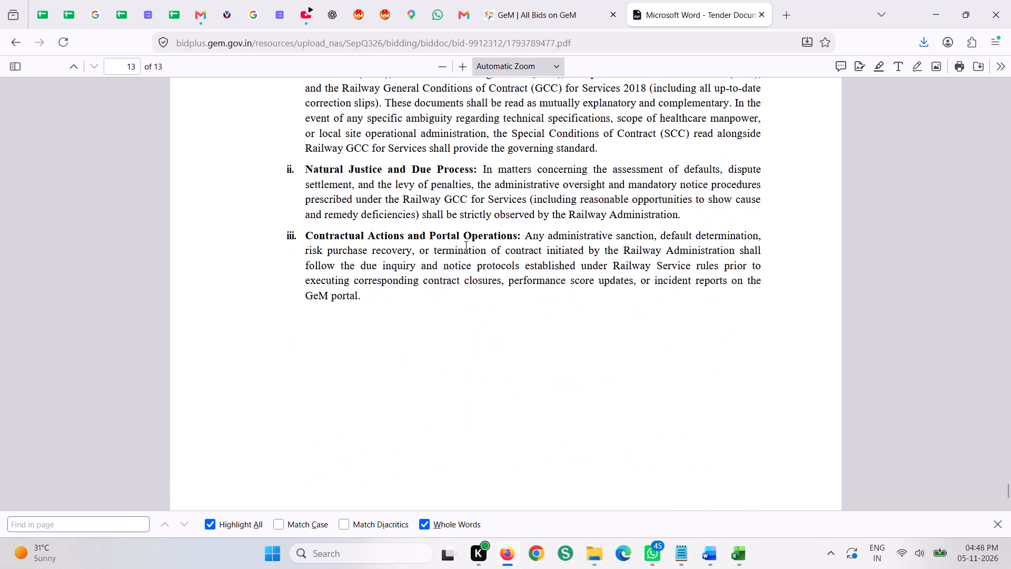
scroll(463, 241, "down", 2)
scroll(463, 241, "up", 9)
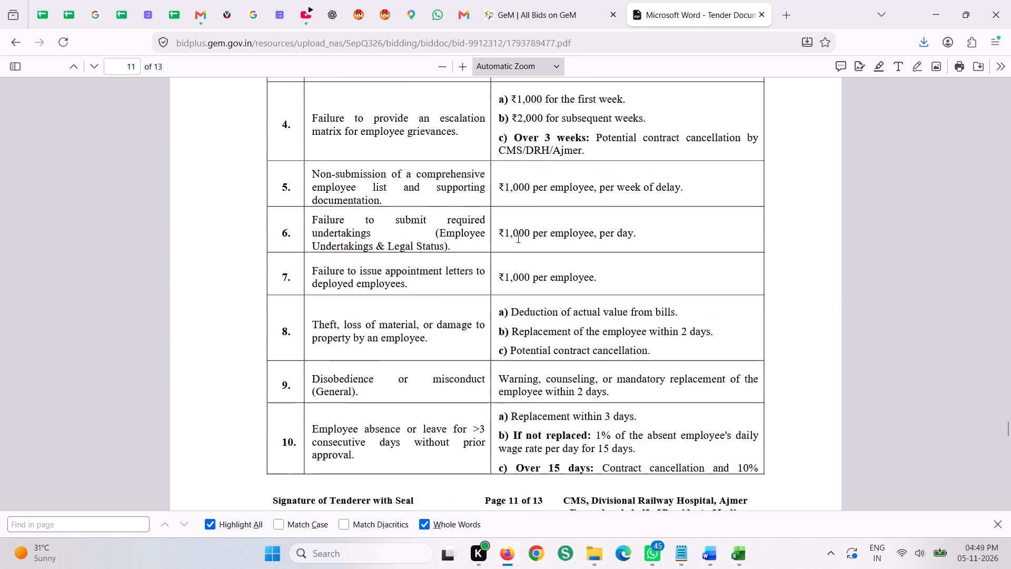
scroll(517, 238, "up", 20)
scroll(517, 238, "up", 5)
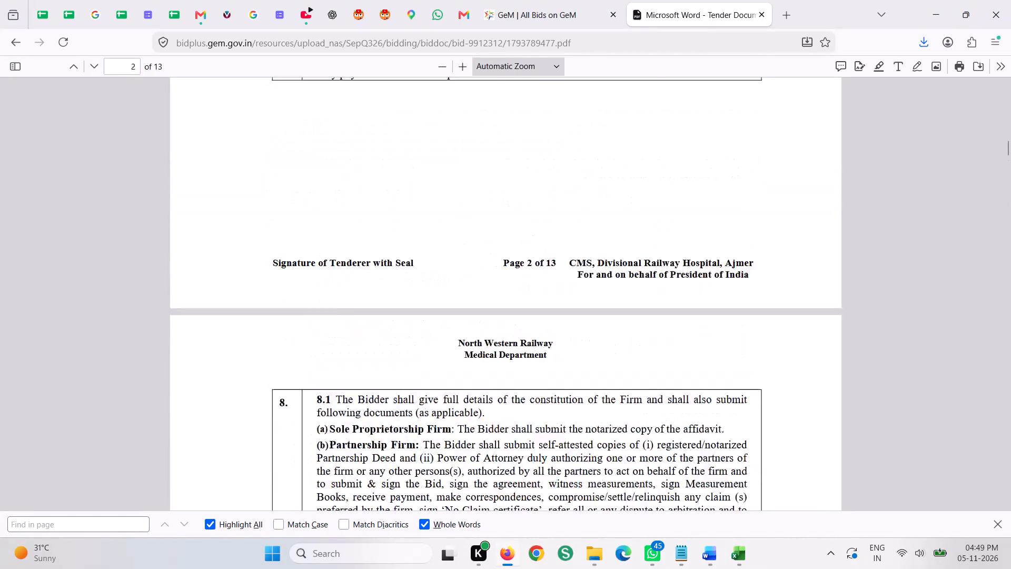
scroll(532, 233, "up", 13)
Go back to the bid document GeM-Bidding-9912312.pdf and read its Buyer Added Bid Specific Terms for further required documents.
left_click(19, 45)
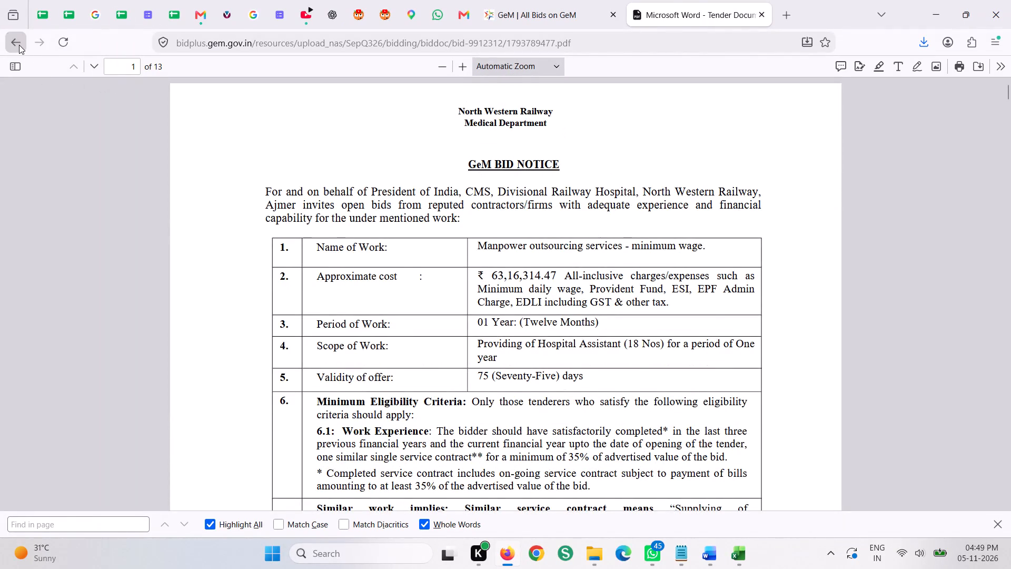
scroll(579, 328, "down", 7)
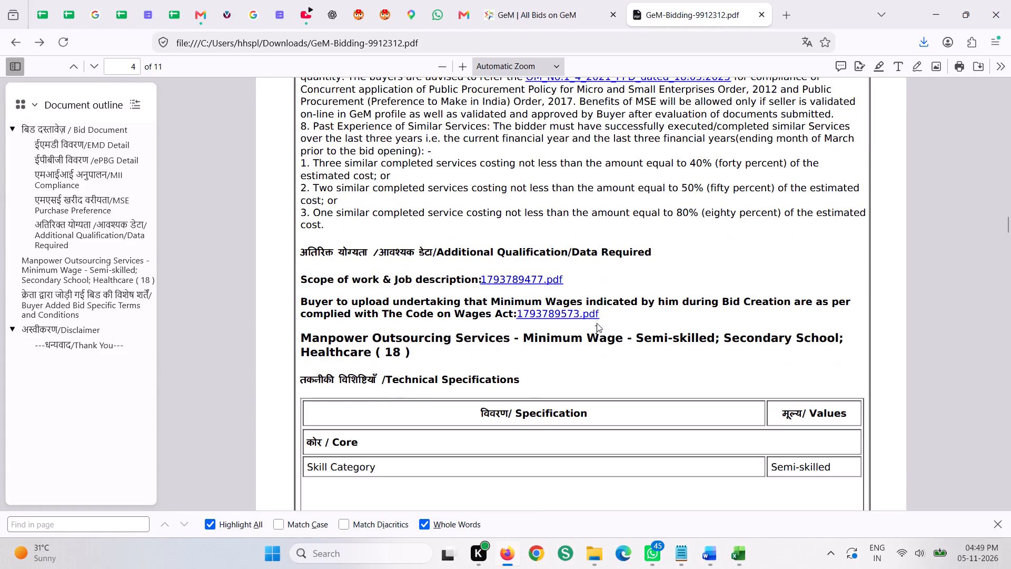
left_click(591, 555)
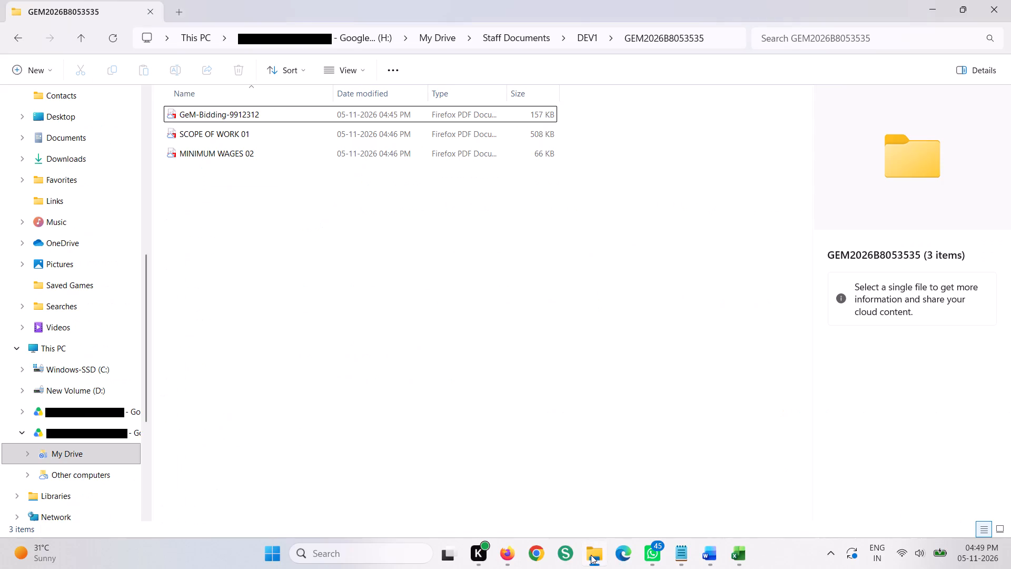
left_click(591, 555)
scroll(583, 361, "down", 7)
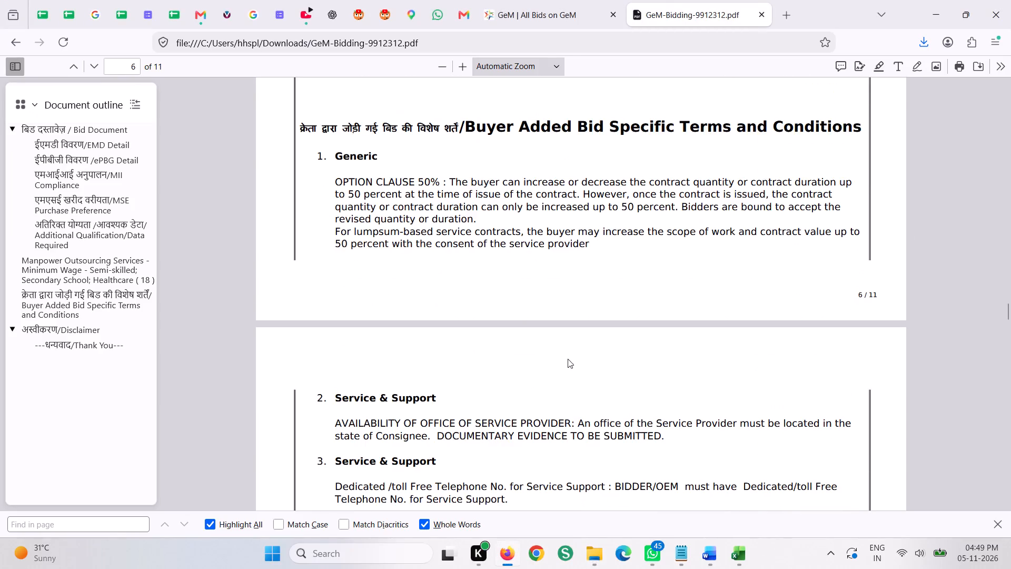
scroll(535, 366, "down", 1)
scroll(421, 288, "down", 1)
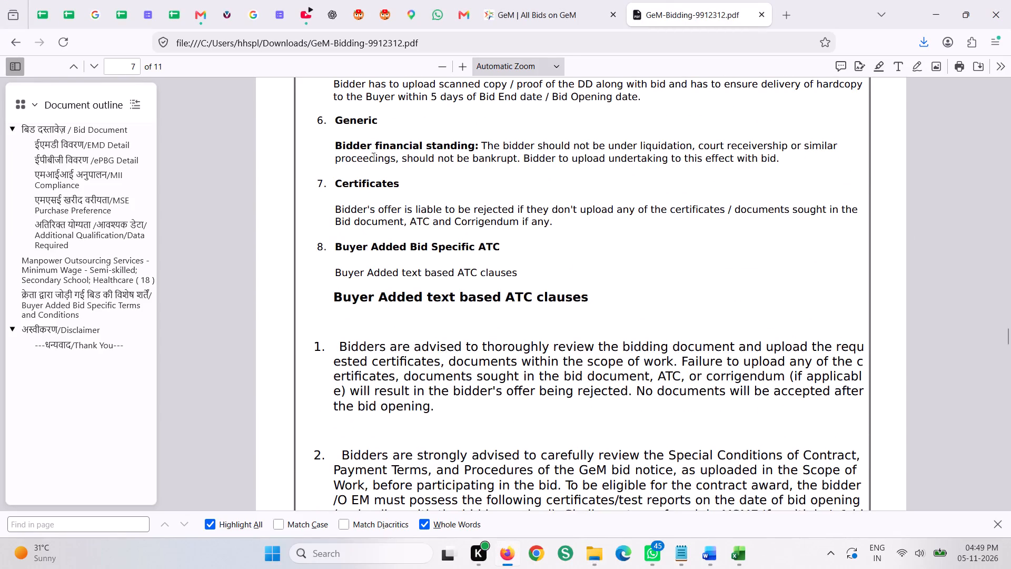
Add item 8, Bidder financial standing, to the required documents list, copied from the bid document's Generic clause, and start item 9.
key("alt+Tab")
key("alt+Tab")
left_click(714, 552)
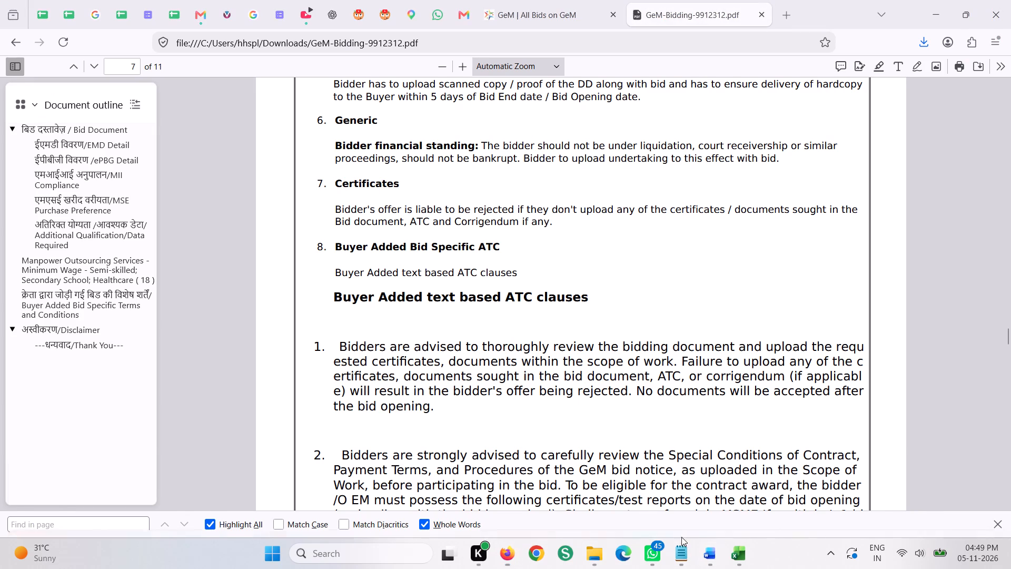
left_click(61, 495)
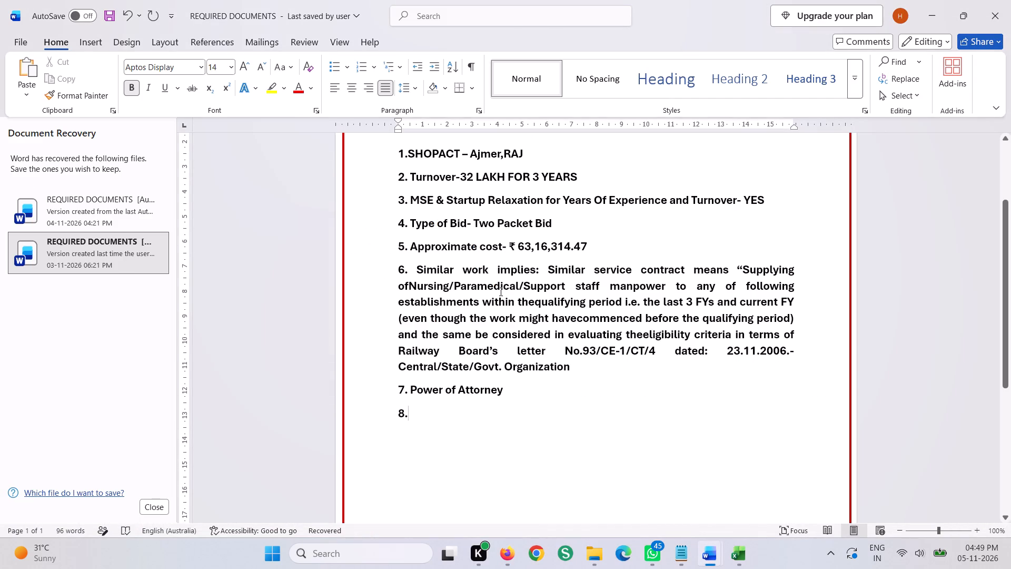
key("alt+Tab")
left_click(343, 143)
left_click_drag(343, 143, 428, 145)
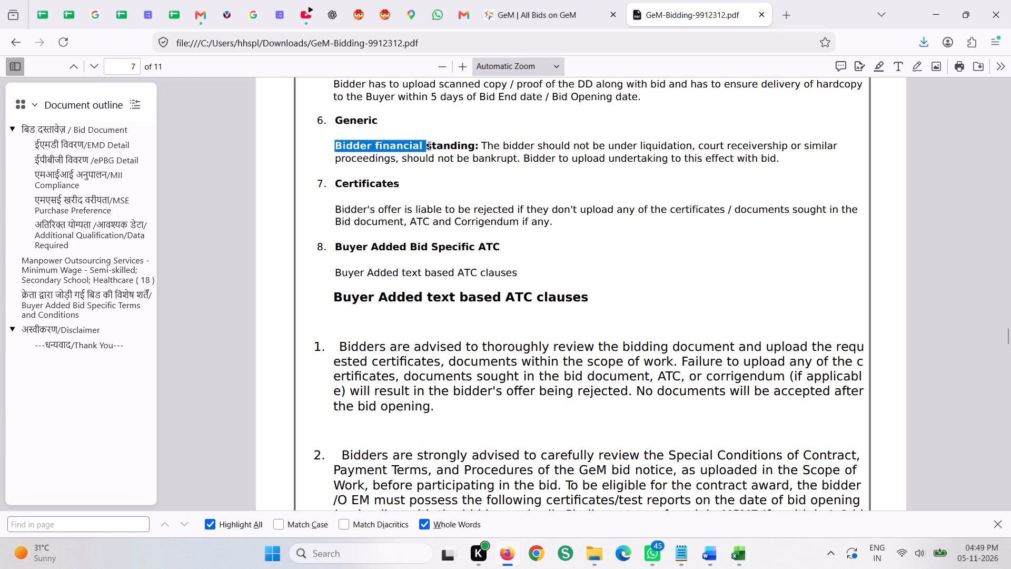
left_click_drag(428, 145, 439, 145)
key("ctrl+c")
key("ctrl+c")
key("alt+Tab")
key("ctrl+v")
key("Return")
type("9.")
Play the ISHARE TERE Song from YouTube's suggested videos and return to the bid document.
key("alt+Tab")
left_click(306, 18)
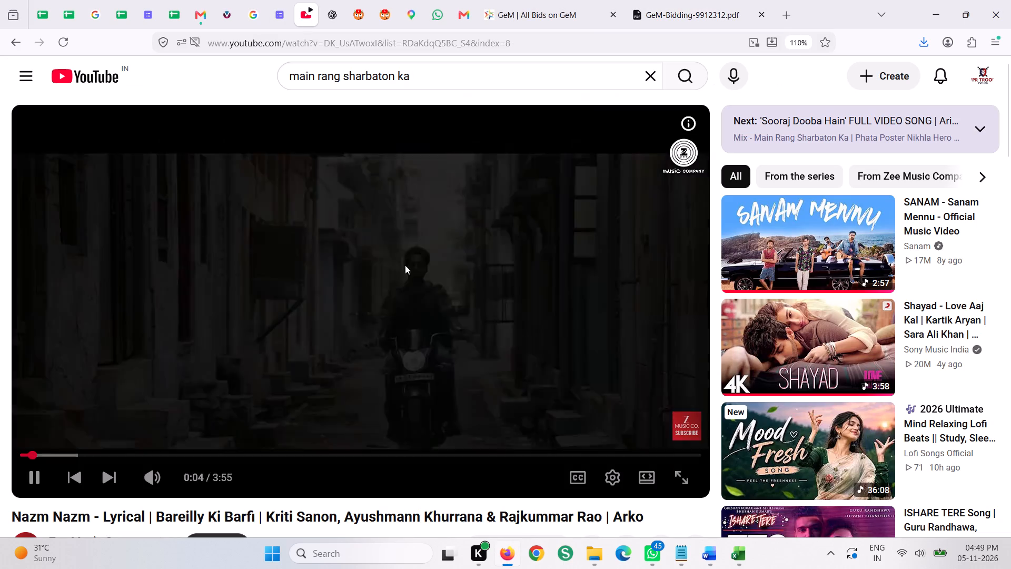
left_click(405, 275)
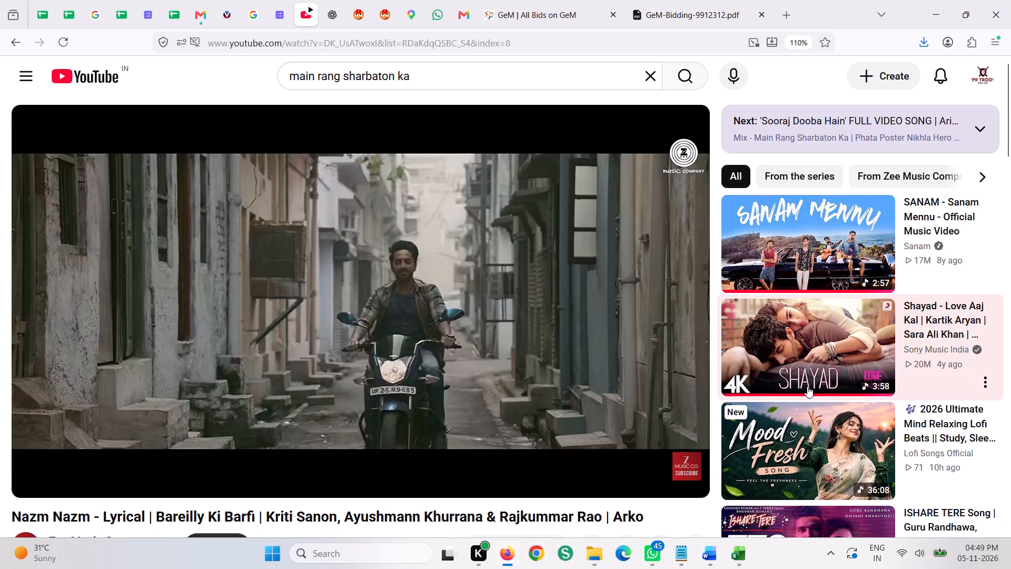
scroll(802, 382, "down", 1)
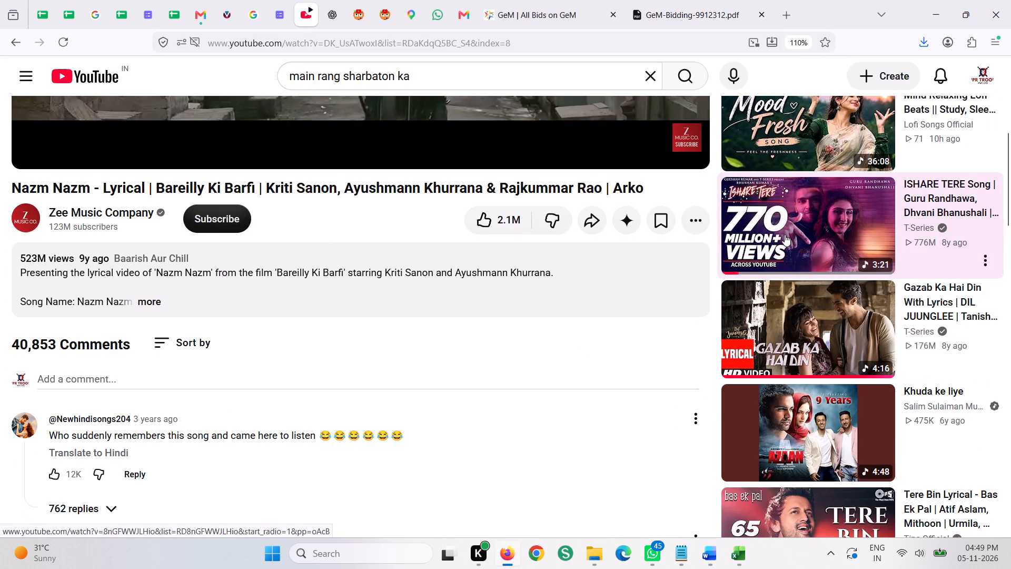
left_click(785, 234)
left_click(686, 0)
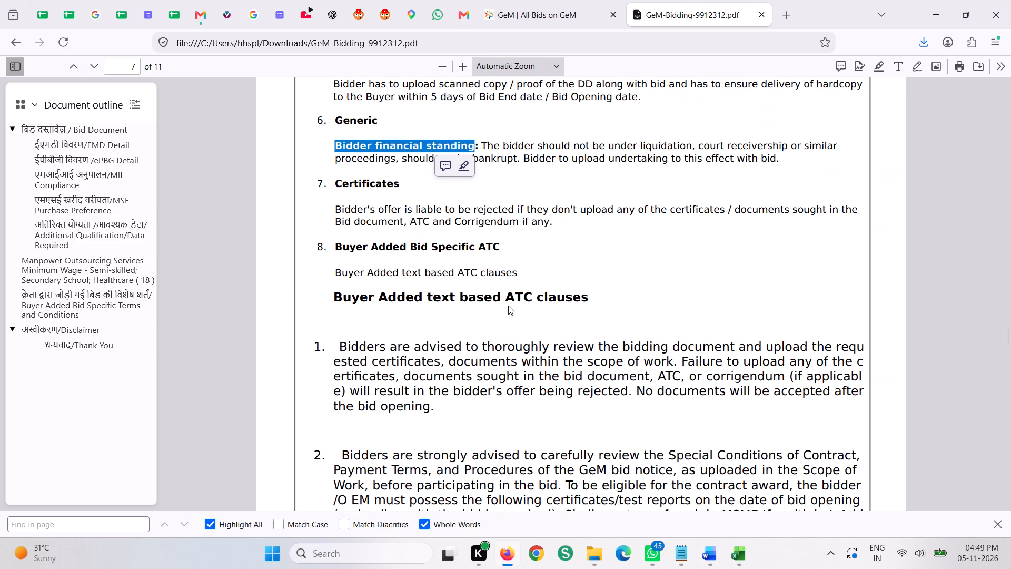
Append (Rent Agreement), copied from the documentary proof clause of the buyer added ATC, to item 1, SHOPACT, in the required documents list.
scroll(507, 321, "down", 1)
scroll(506, 300, "up", 1)
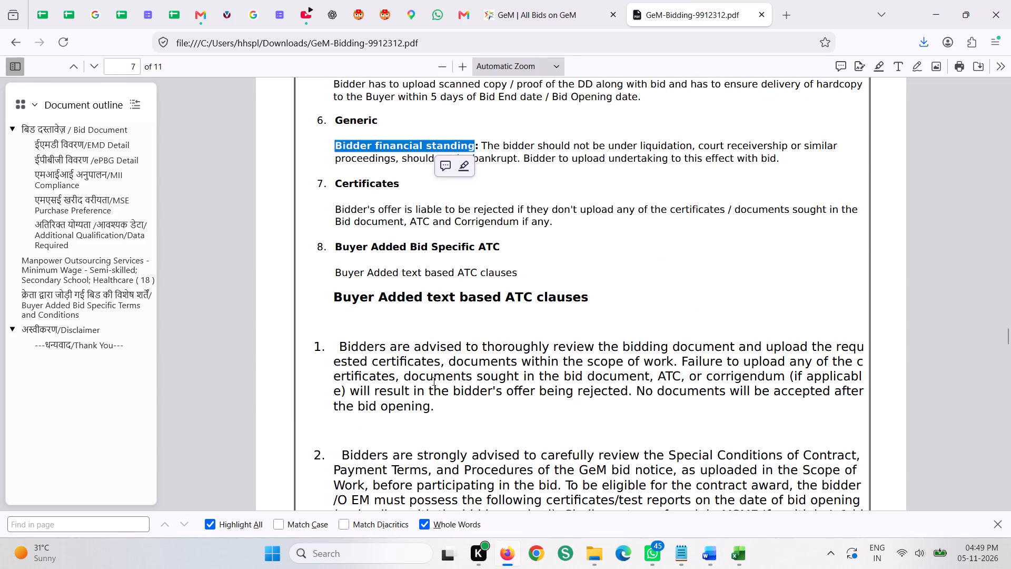
scroll(428, 381, "down", 1)
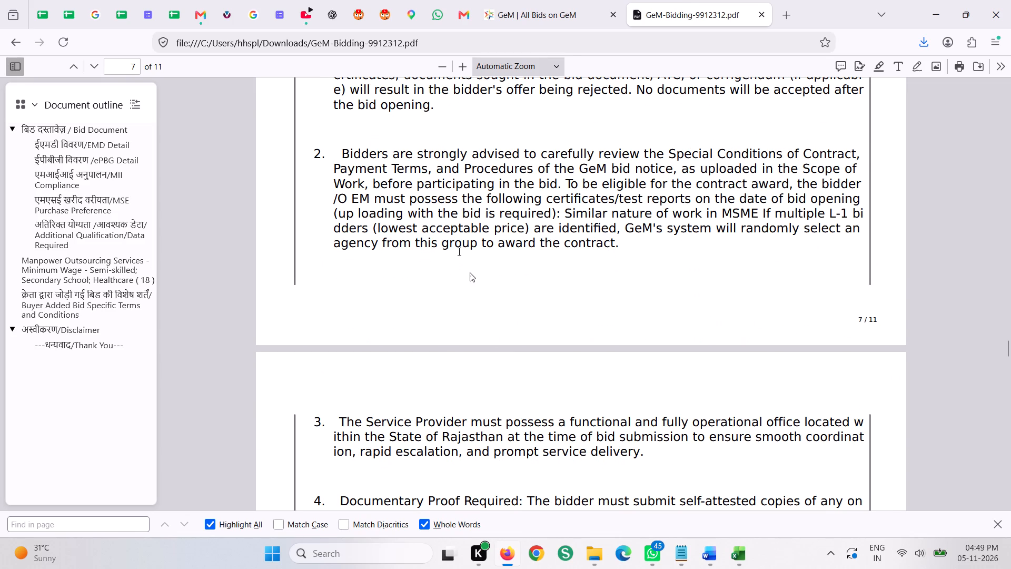
scroll(549, 303, "down", 1)
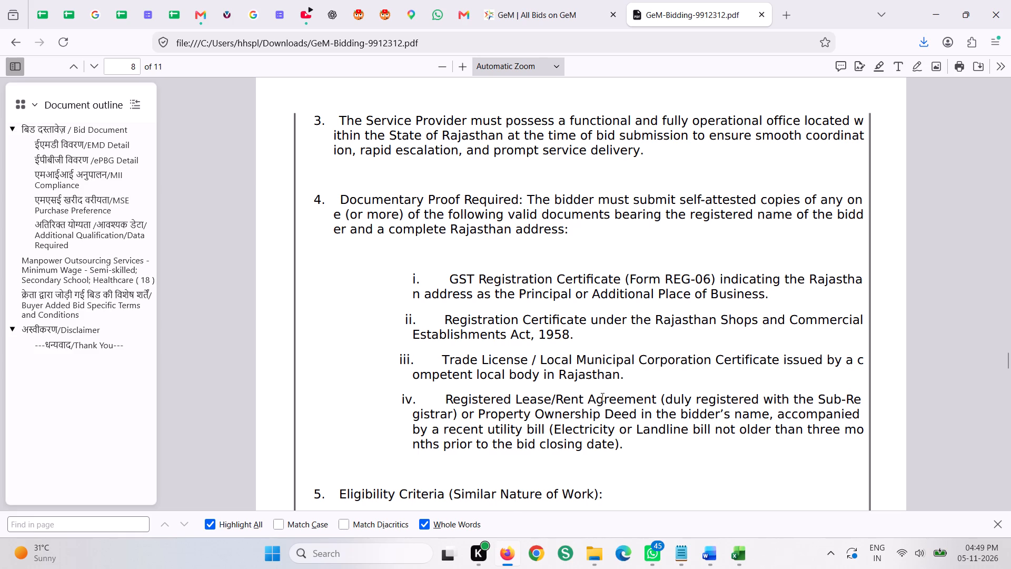
left_click(563, 399)
left_click_drag(563, 399, 621, 401)
key("ctrl+c")
key("ctrl+c")
key("alt+Tab")
left_click(528, 147)
key("space")
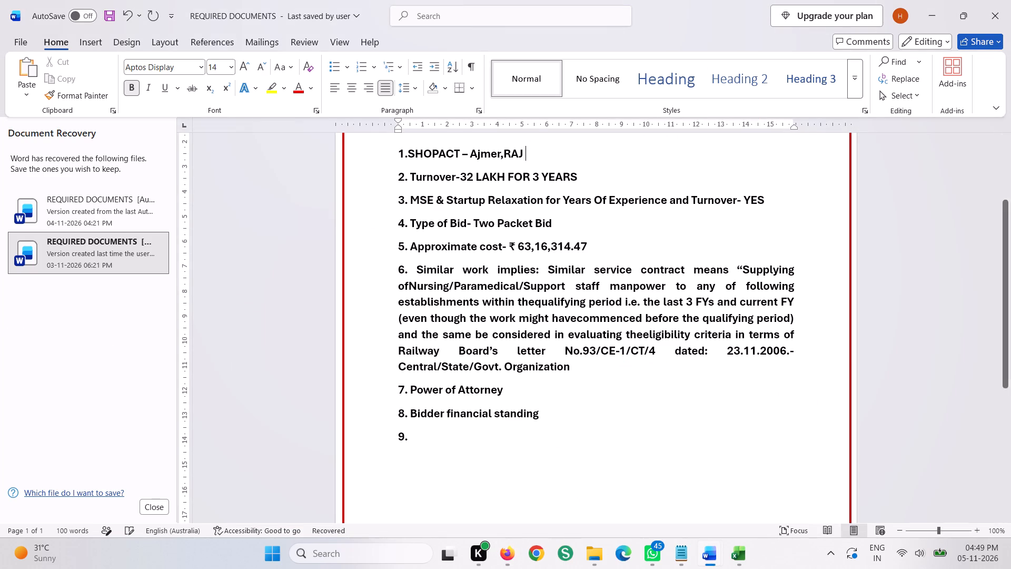
key("shift+parenleft")
key("ctrl+shift+v")
key("shift+parenright")
Complete item 9 of the required documents list with Past Project Experience, copied from clause 10 of the bid document.
key("alt+Tab")
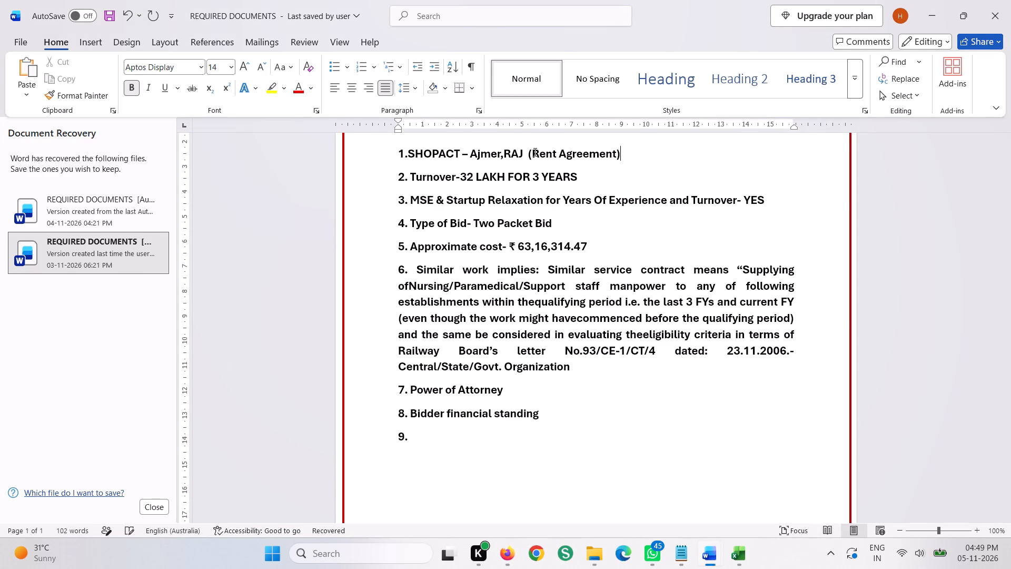
scroll(495, 341, "down", 1)
left_click(418, 231)
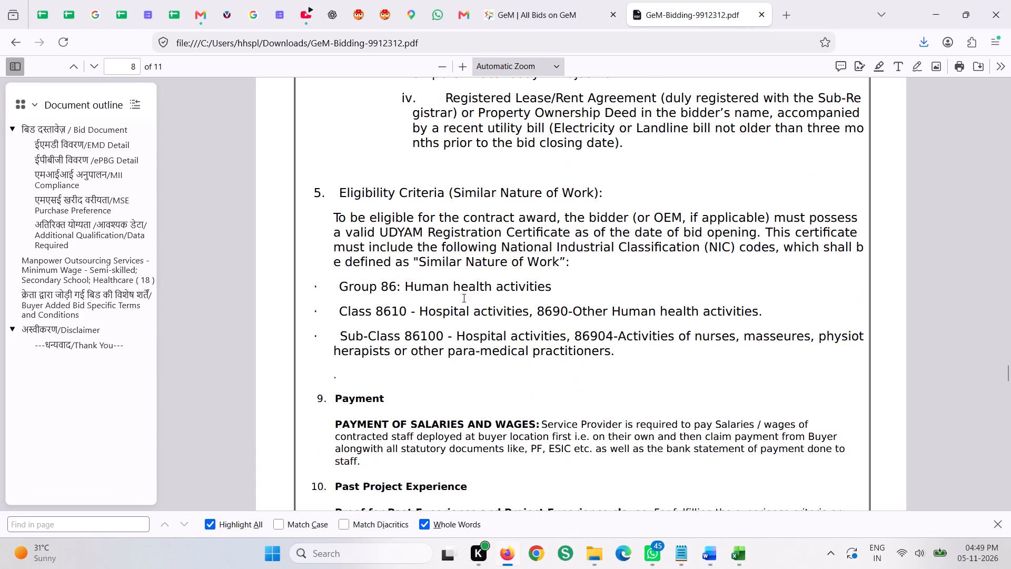
left_click(463, 315)
scroll(455, 361, "down", 1)
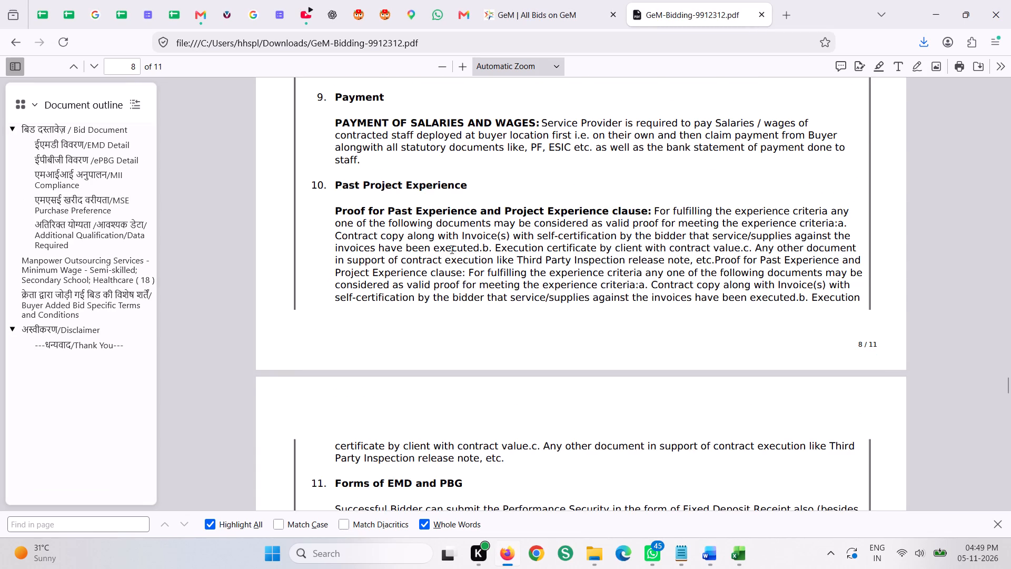
scroll(419, 260, "down", 2)
scroll(438, 264, "up", 2)
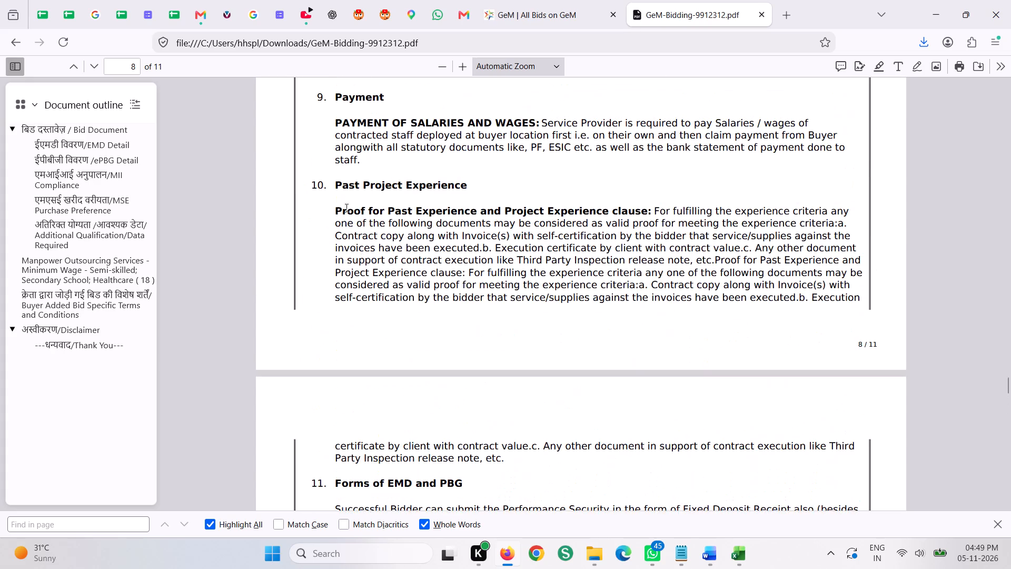
left_click(335, 185)
left_click(339, 184)
left_click_drag(339, 183, 451, 184)
key("ctrl+c")
key("ctrl+c")
key("alt+Tab")
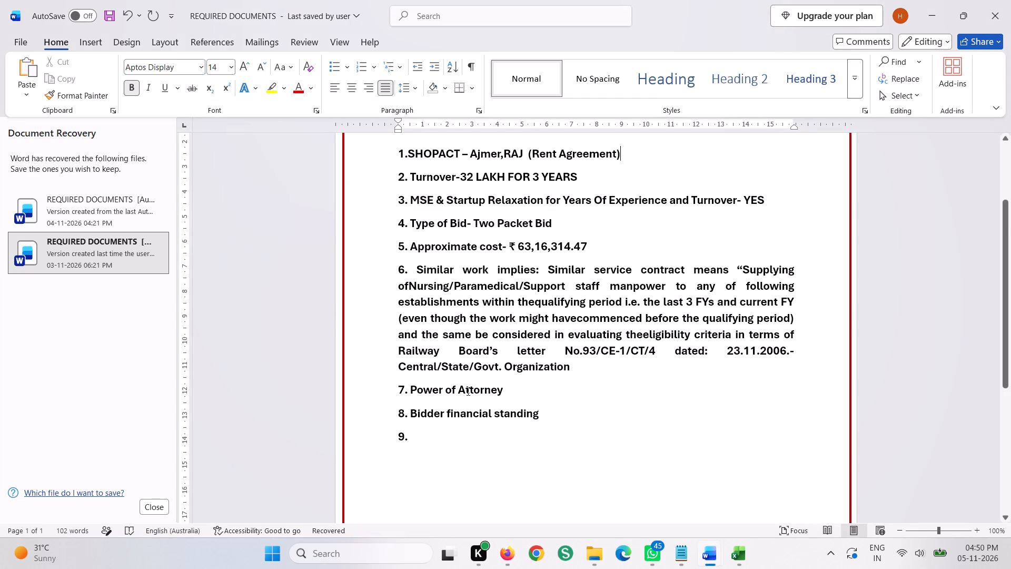
left_click(460, 446)
key("ctrl+v")
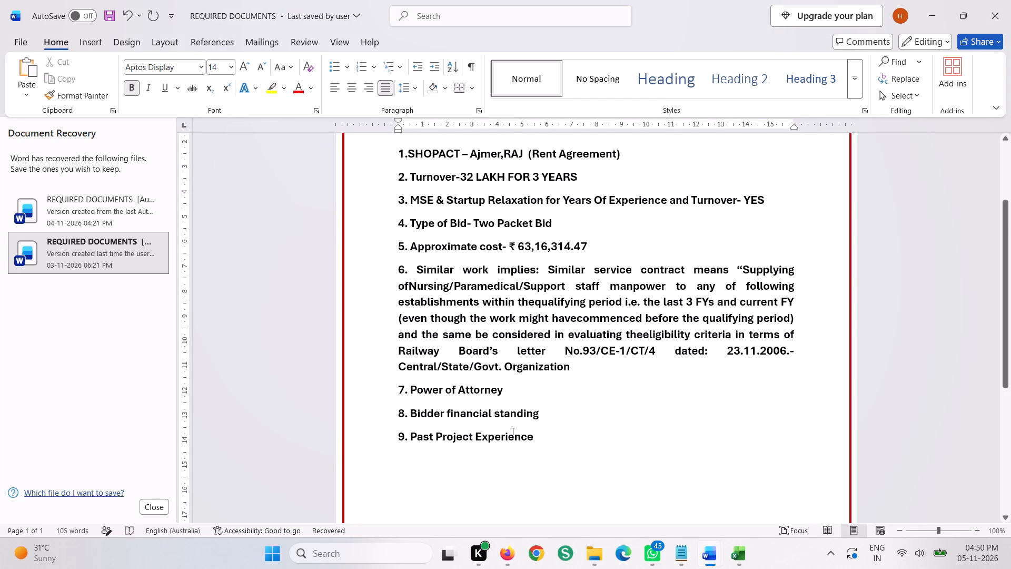
Look back through the bid document from the past experience clause towards its first page to recheck the listed requirements.
key("alt+Tab")
scroll(611, 339, "down", 2)
scroll(596, 337, "up", 2)
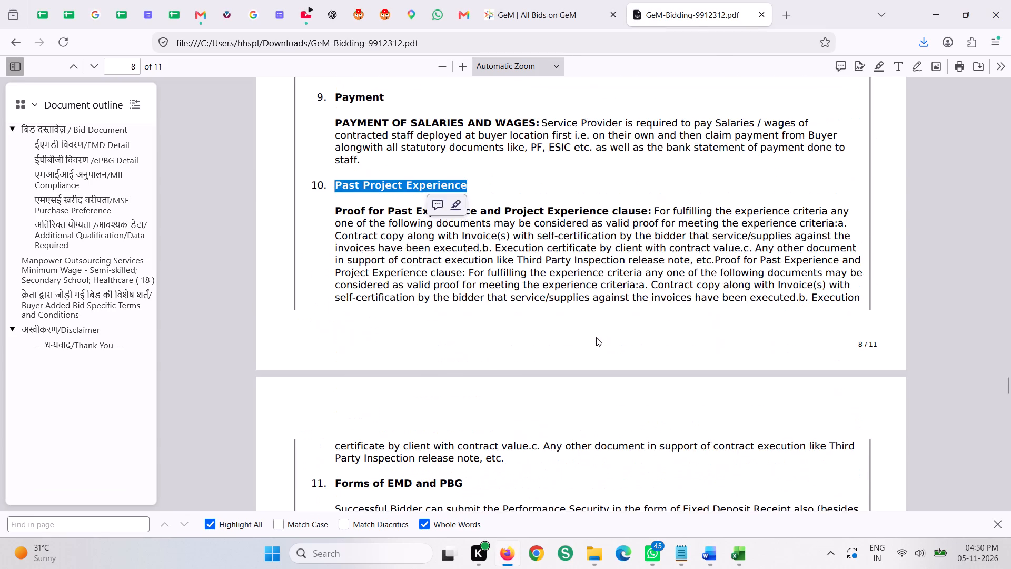
scroll(596, 337, "up", 12)
scroll(648, 353, "up", 2)
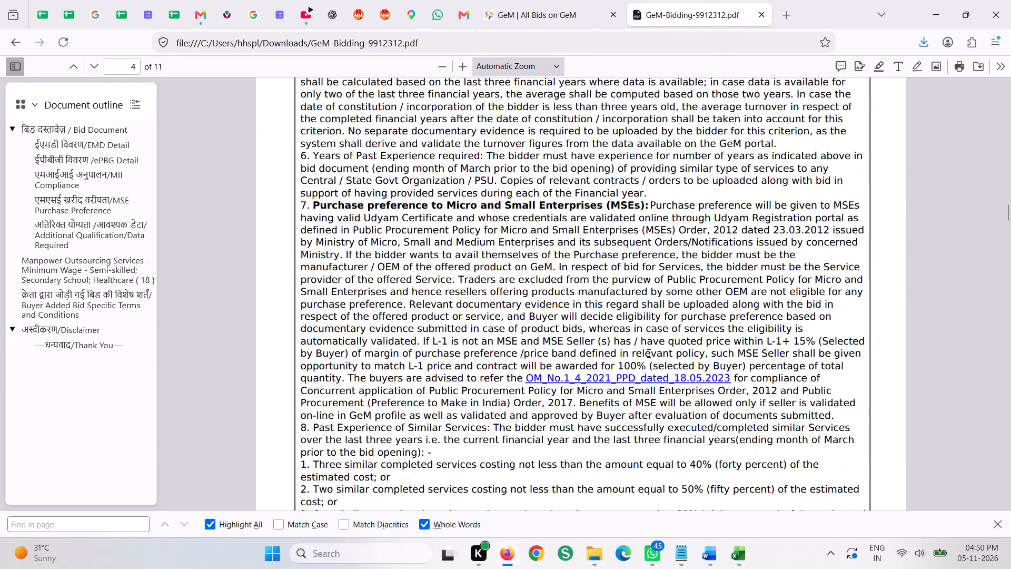
scroll(647, 362, "down", 1)
scroll(645, 364, "up", 10)
Publish the list as the PDF REQUIRED DOCUMENTS in DEV1's GEM2026B8053535 folder and close the PDF that opens.
key("alt+Tab")
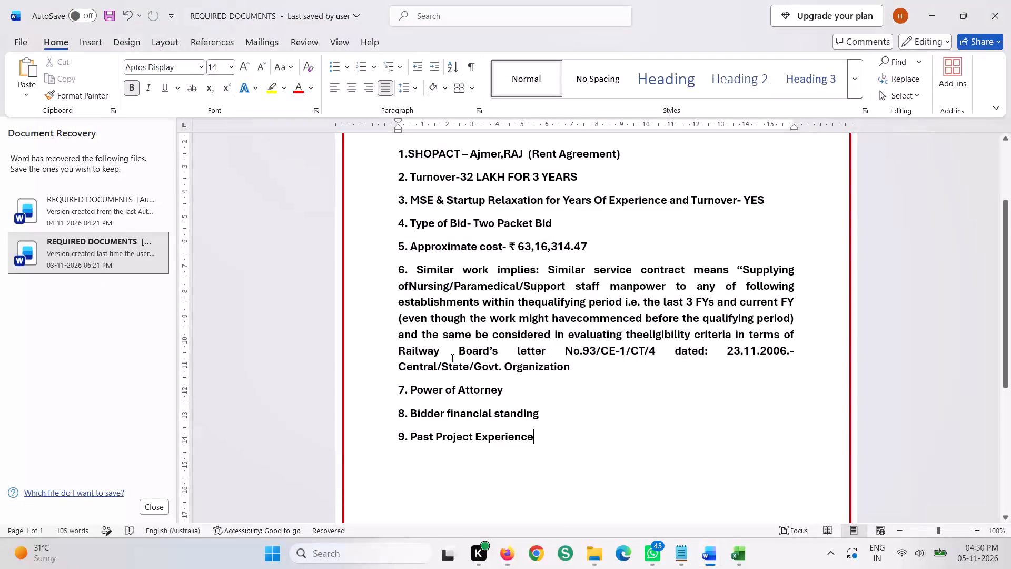
scroll(596, 441, "up", 1)
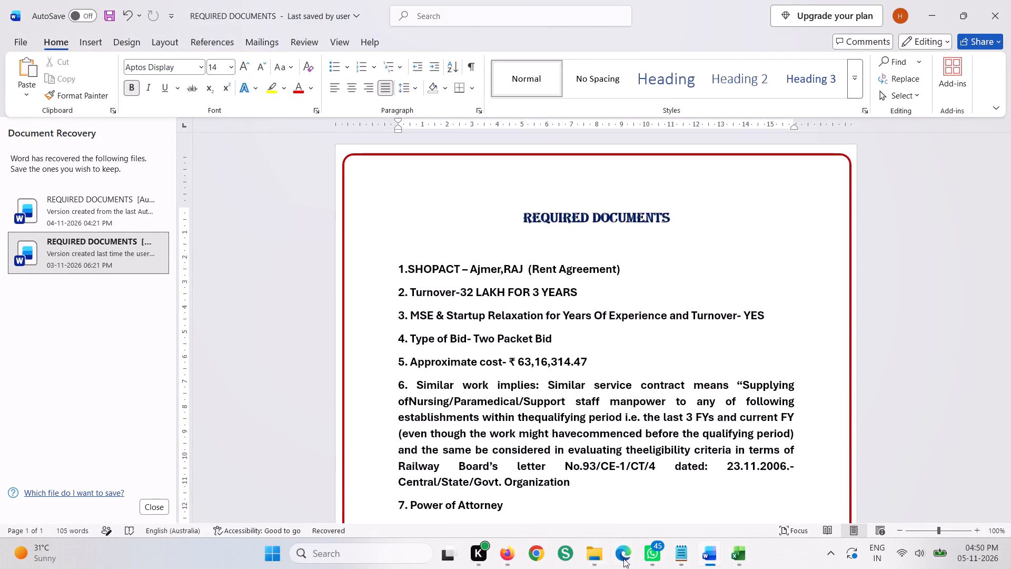
left_click(597, 554)
left_click(596, 553)
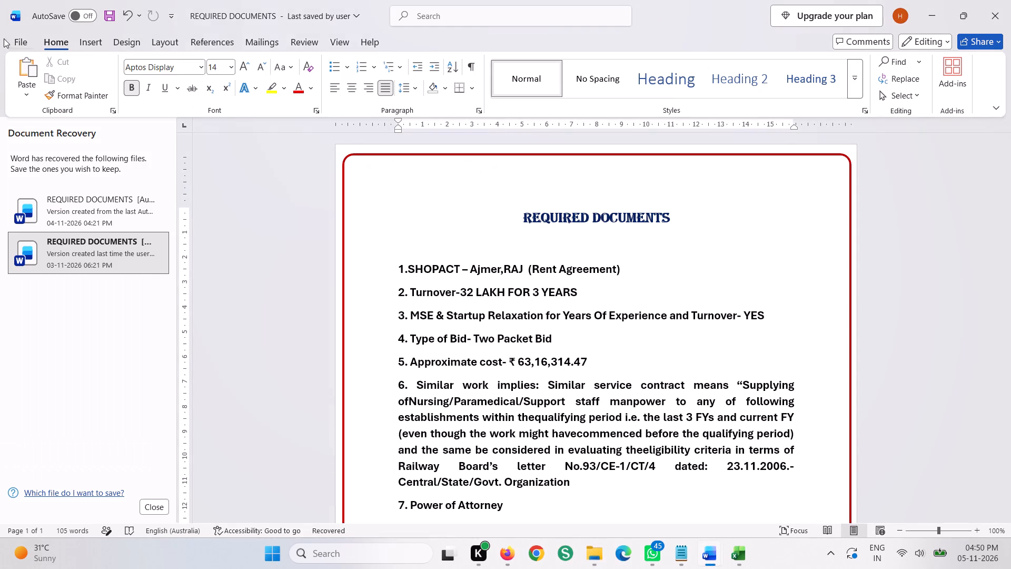
left_click(23, 45)
left_click(44, 291)
left_click(361, 183)
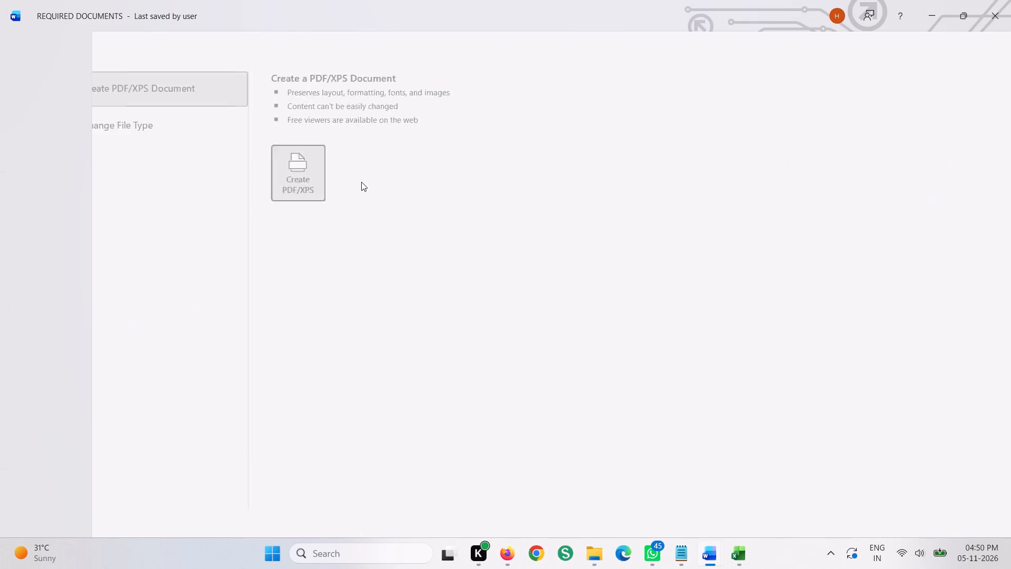
scroll(48, 148, "up", 12)
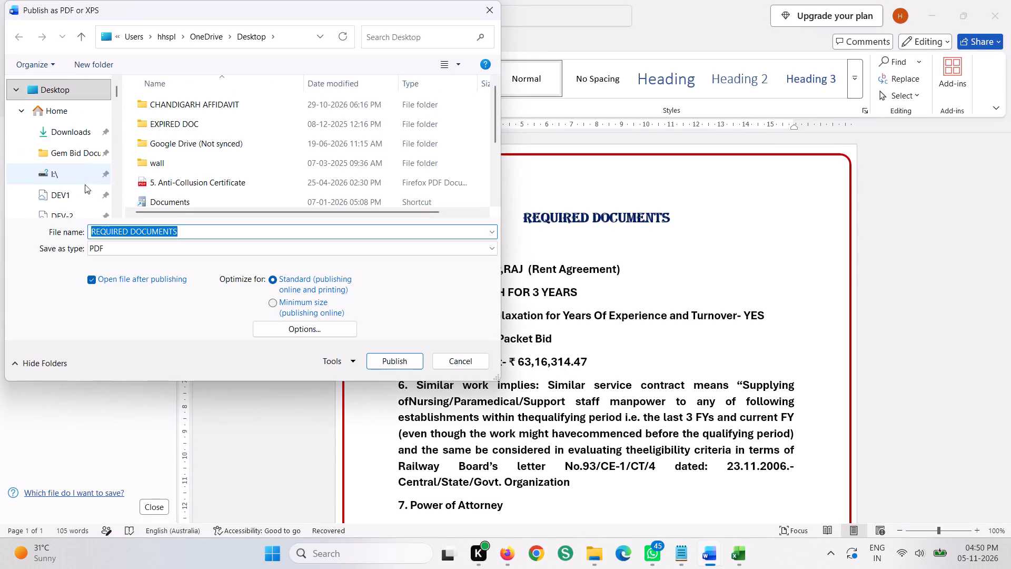
left_click(82, 188)
scroll(228, 130, "up", 10)
double_click(210, 102)
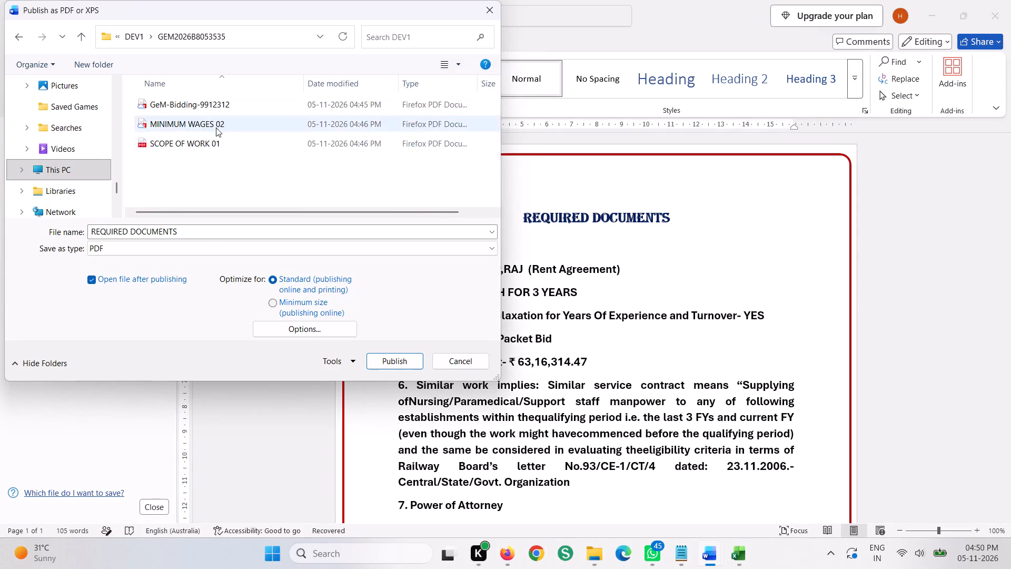
left_click(201, 237)
left_click(382, 359)
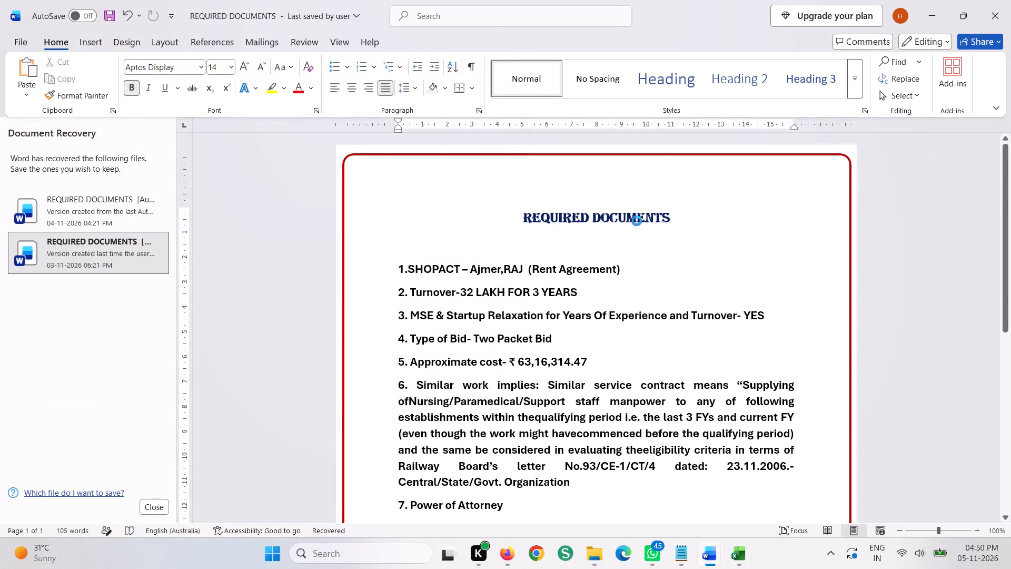
left_click(778, 0)
left_click(826, 12)
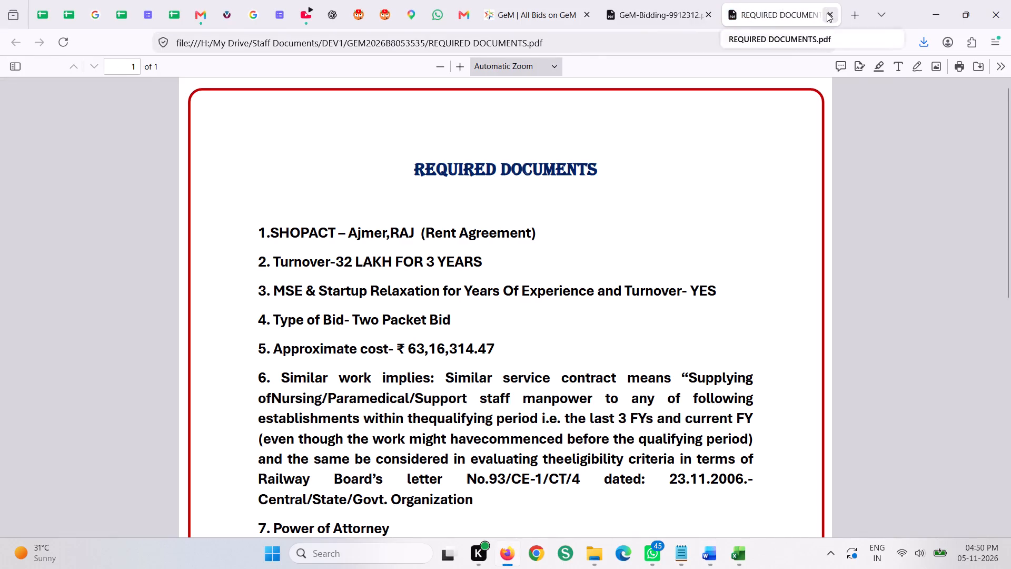
Check the saved PDFs in the GEM2026B8053535 folder, go back up to DEV1, and return to the bid document.
left_click(590, 551)
left_click(227, 138)
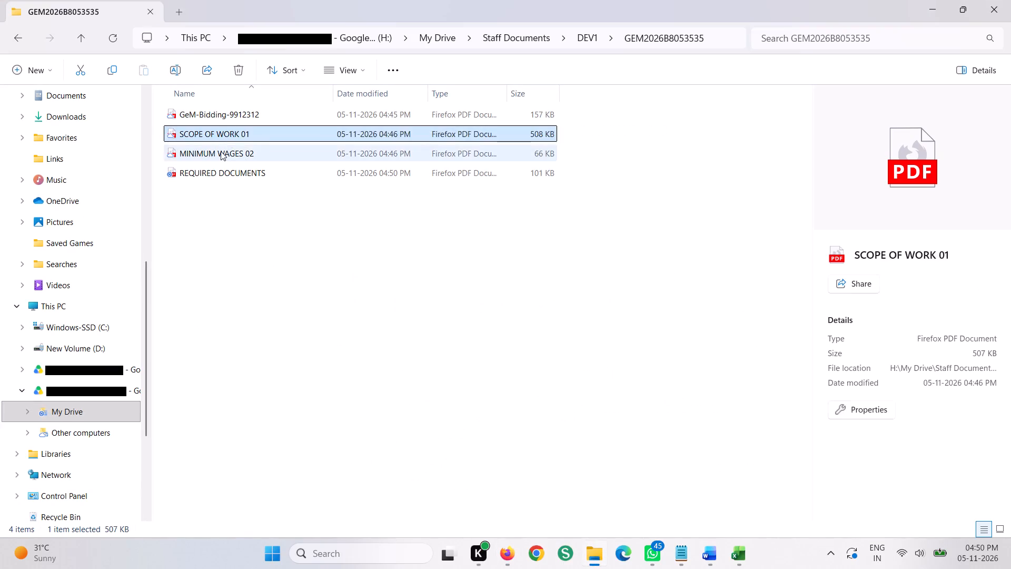
left_click(221, 151)
left_click(219, 166)
left_click(77, 36)
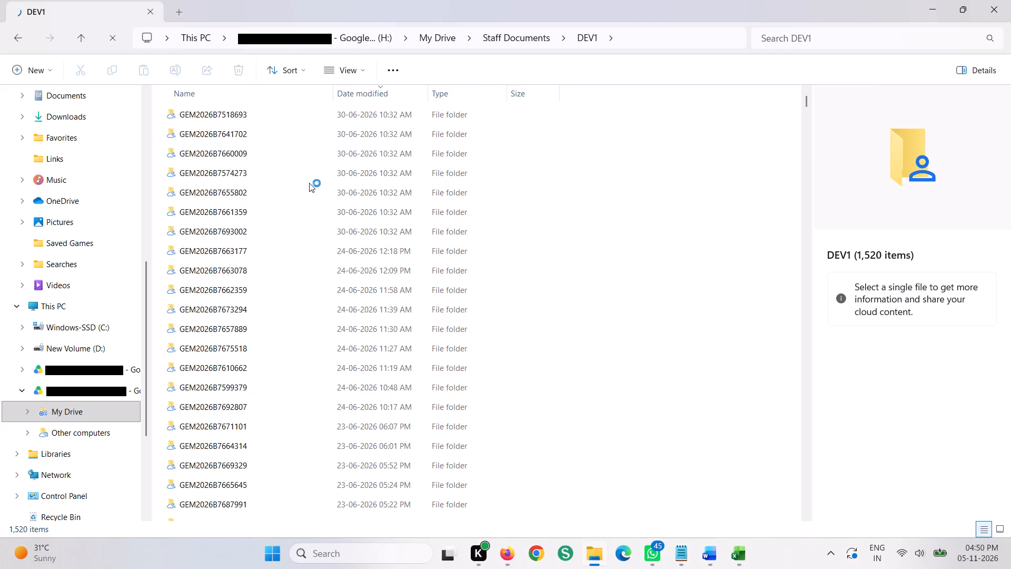
left_click(506, 548)
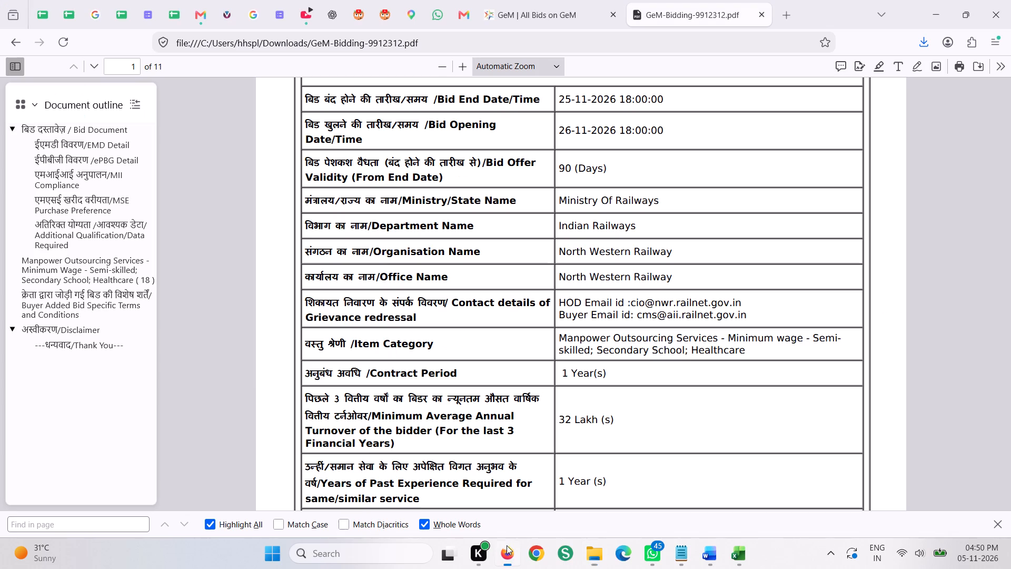
Close the finished tender's bid document GeM-Bidding-9912312.pdf.
scroll(554, 346, "down", 1)
left_click(706, 0)
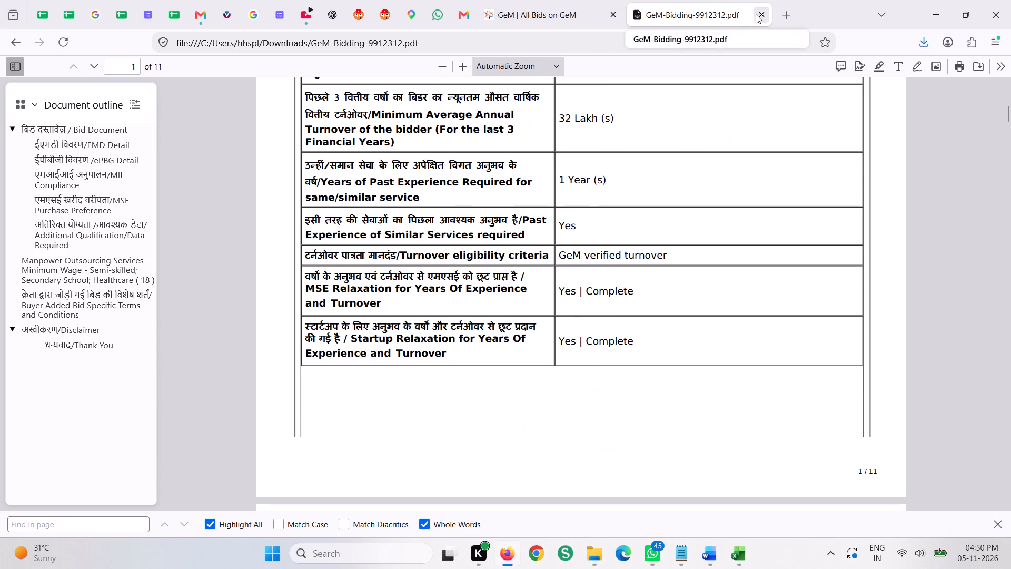
scroll(590, 106, "up", 5)
left_click(741, 0)
left_click(757, 14)
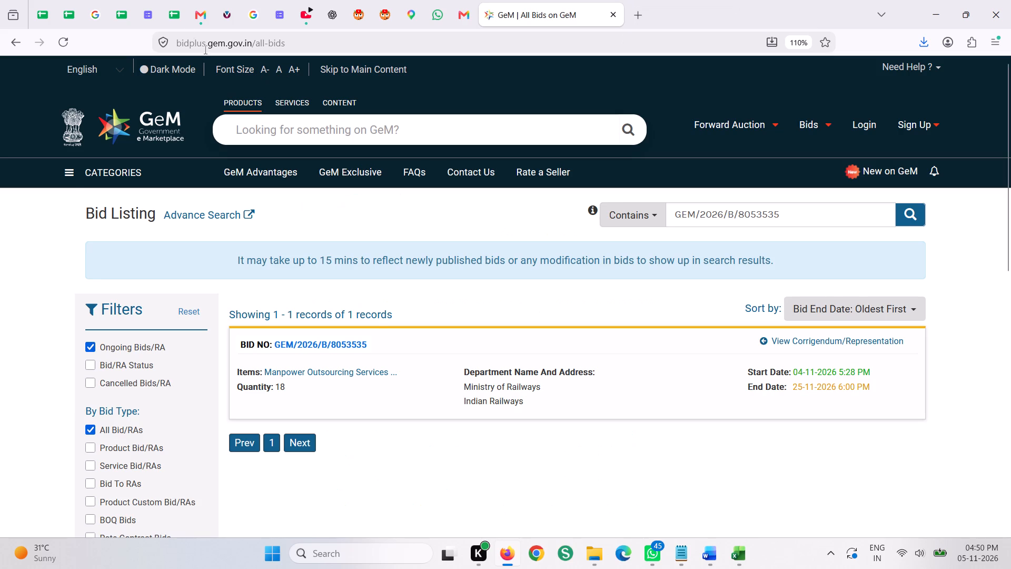
Copy the GeM ID GEM/2026/B/8238560 from row 325 of the Daily Tender Sheet and search the GeM bid listing for it.
left_click(180, 17)
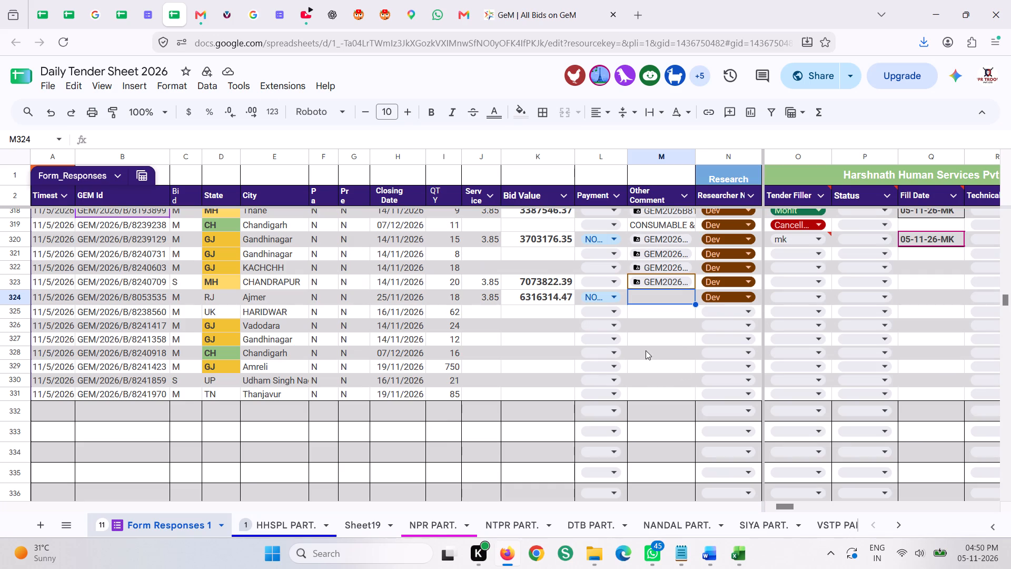
left_click(673, 312)
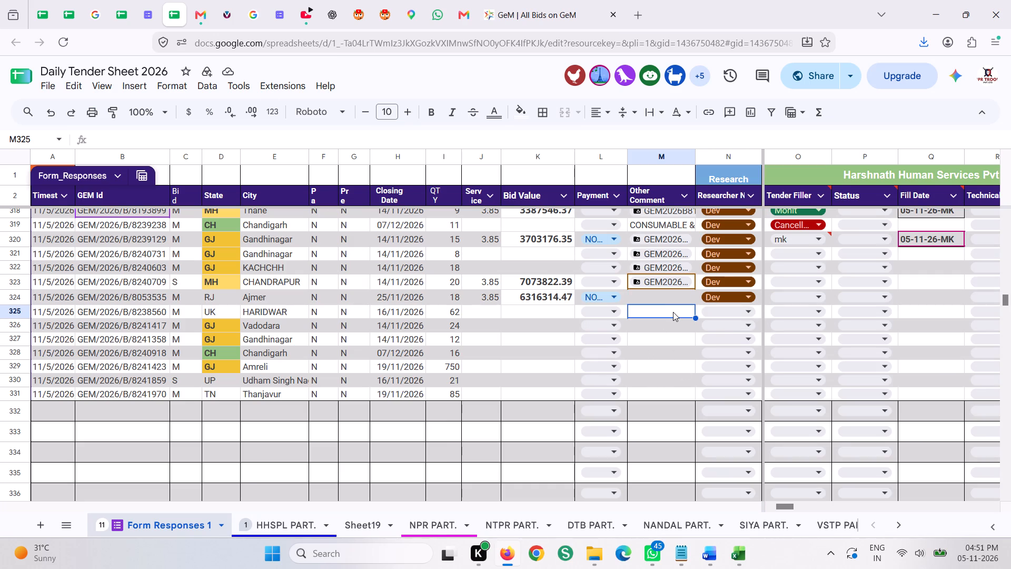
key("Left")
key("Left")
key("Left")
key("Left")
key("Left")
key("Left")
key("Left")
key("Left")
key("Left")
key("Left")
key("Left")
key("Left")
key("Left")
key("Left")
key("Left")
key("Left")
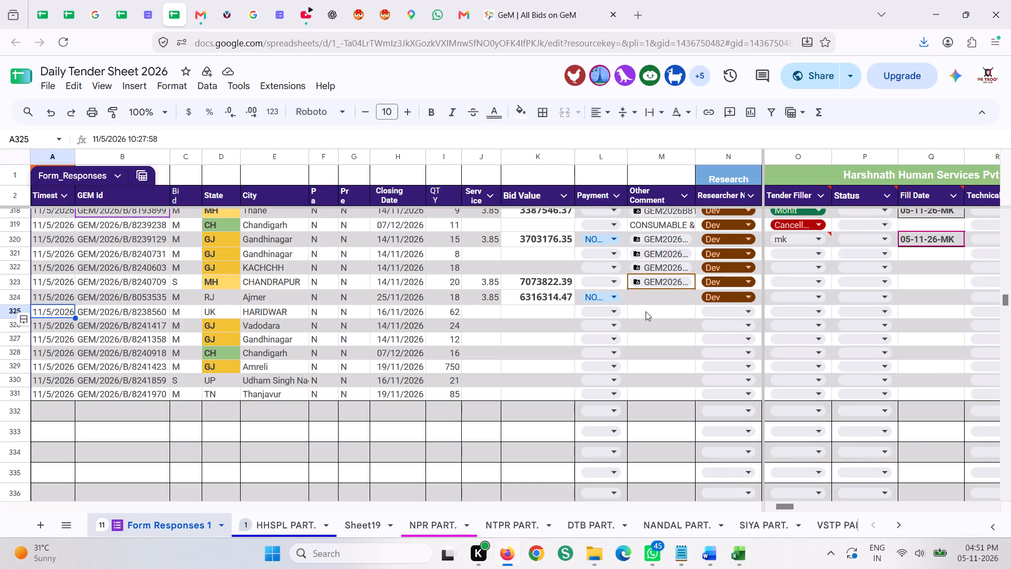
key("Right")
key("ctrl+c")
key("Right")
key("Right")
key("Right")
key("Right")
key("Right")
key("Right")
key("Right")
key("Right")
key("Right")
key("Right")
key("Right")
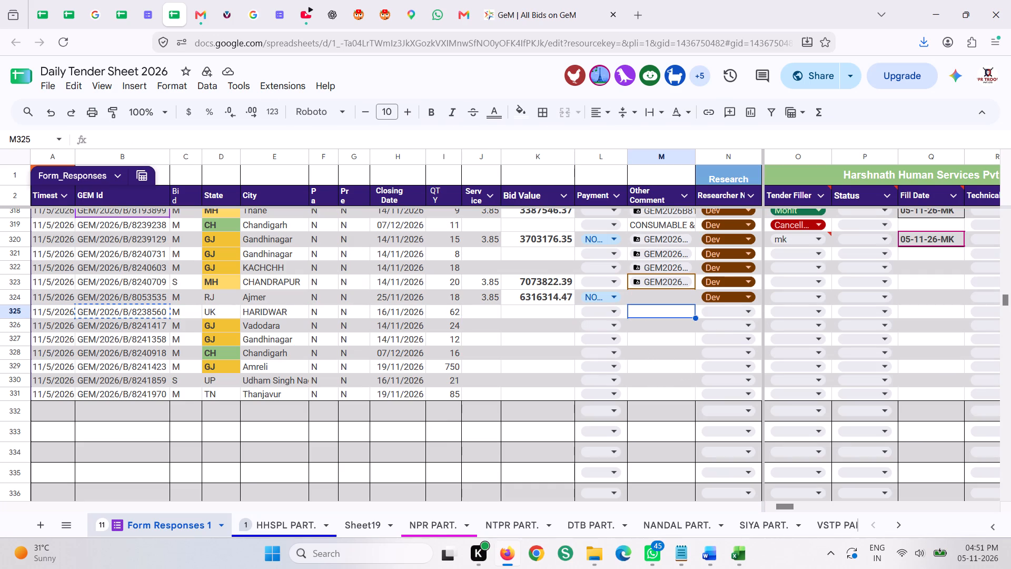
key("Up")
left_click(530, 0)
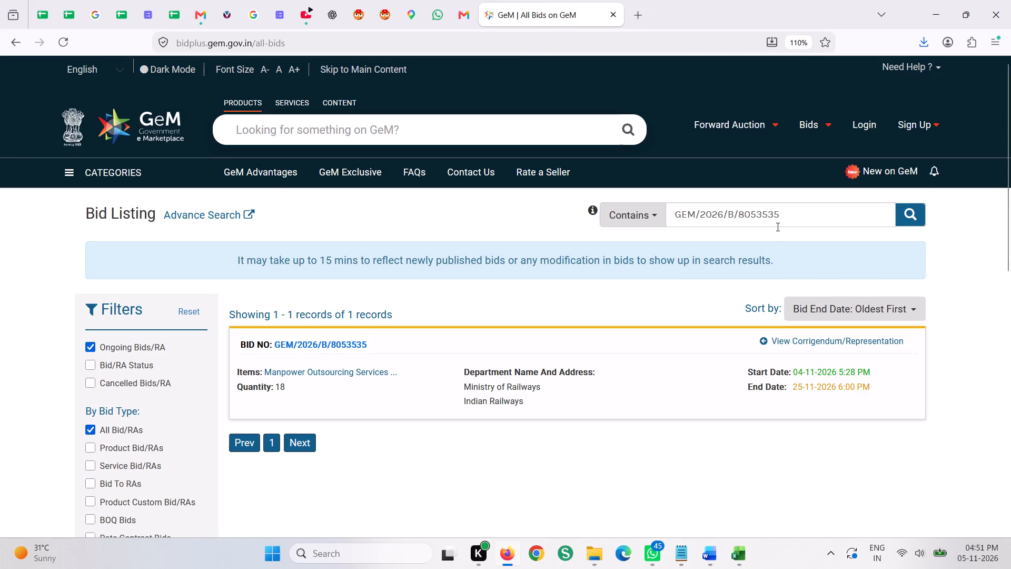
left_click_drag(796, 213, 625, 214)
key("ctrl+v")
key("Return")
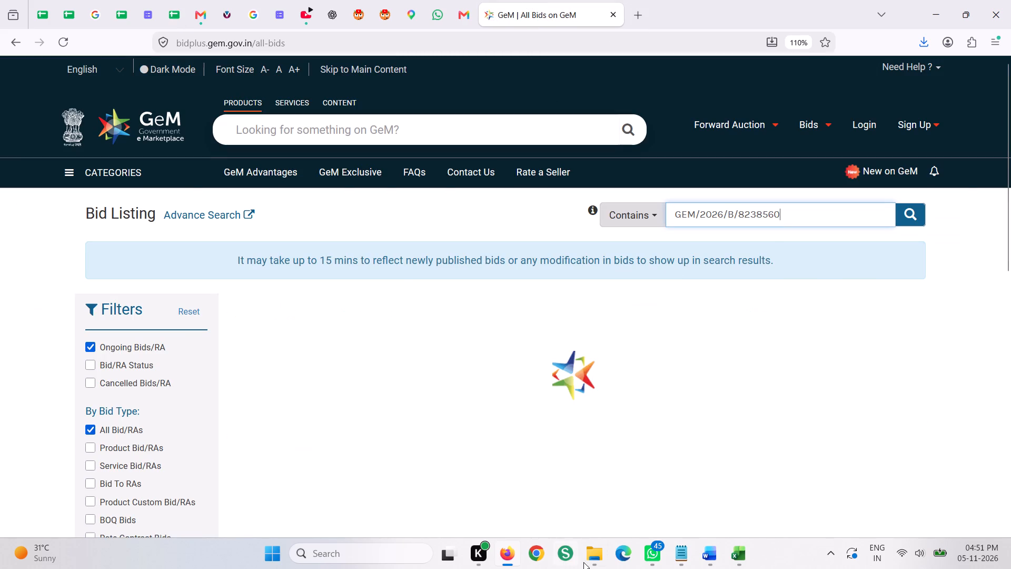
Copy the Drive link of the GEM2026B8053535 folder in DEV1 and enter it as the Other Comment in row 324 of the Daily Tender Sheet.
left_click(592, 555)
scroll(322, 261, "up", 3)
right_click(241, 116)
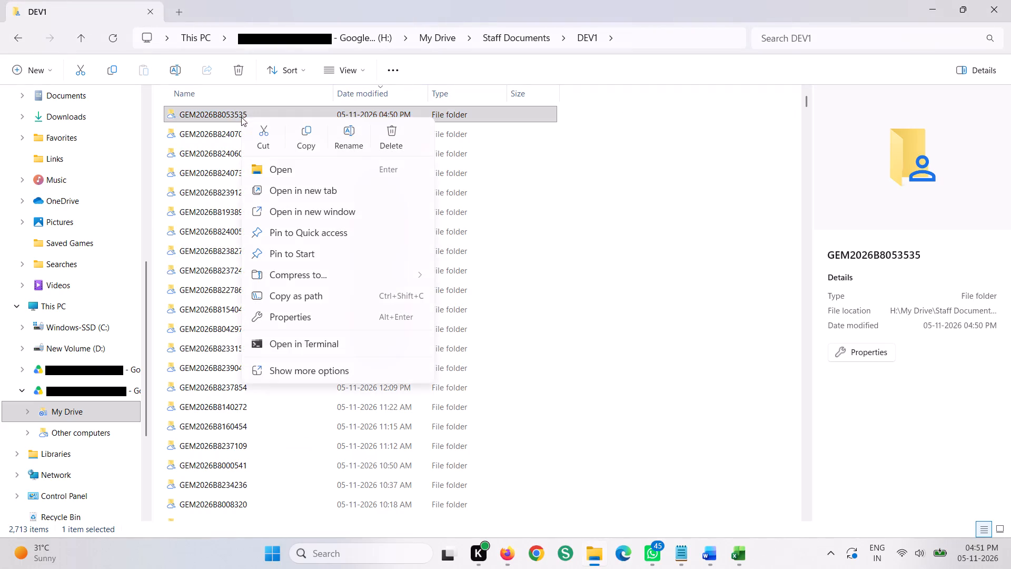
left_click(278, 369)
left_click(280, 245)
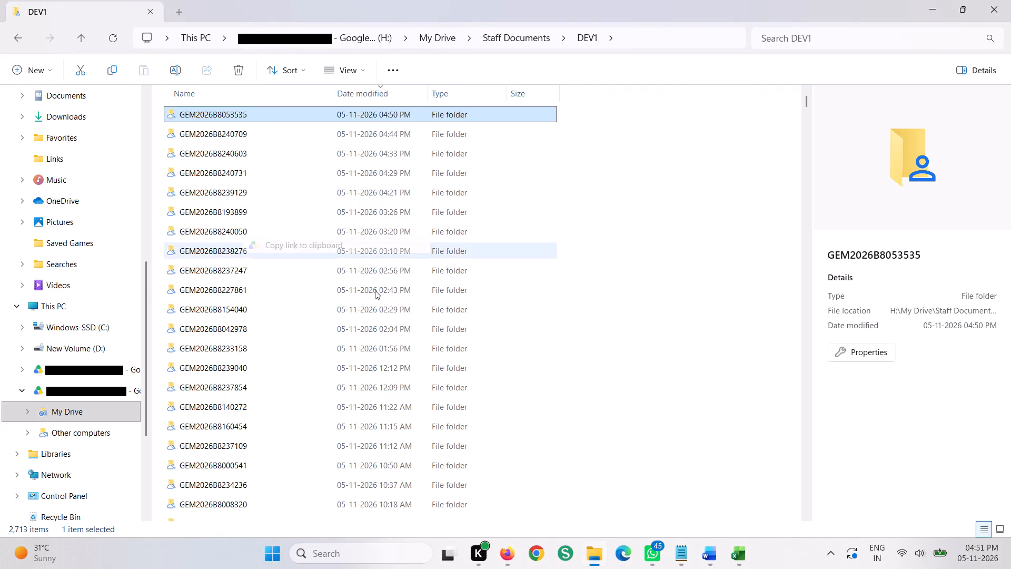
left_click(510, 558)
left_click(173, 13)
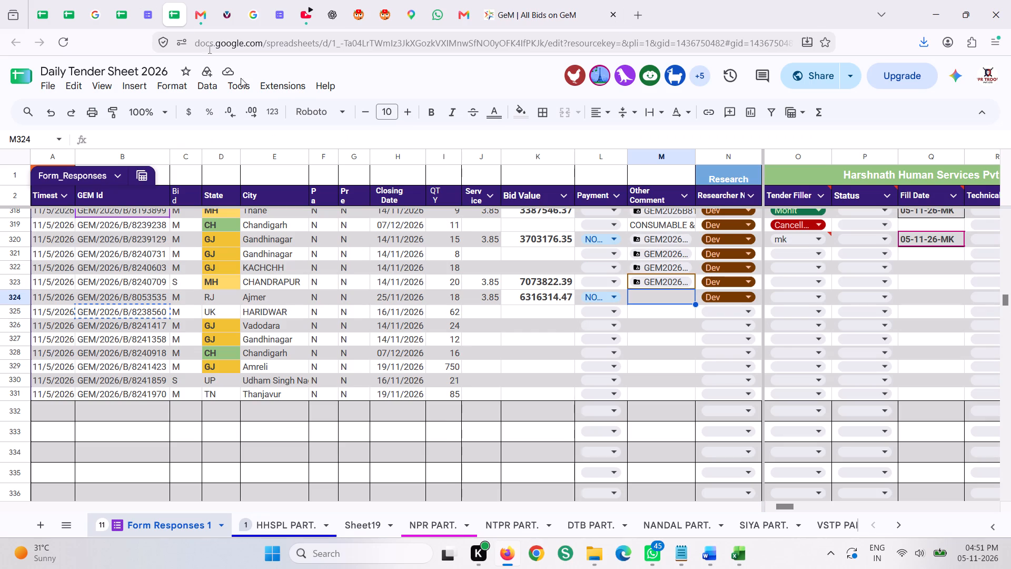
double_click(648, 292)
key("ctrl+v")
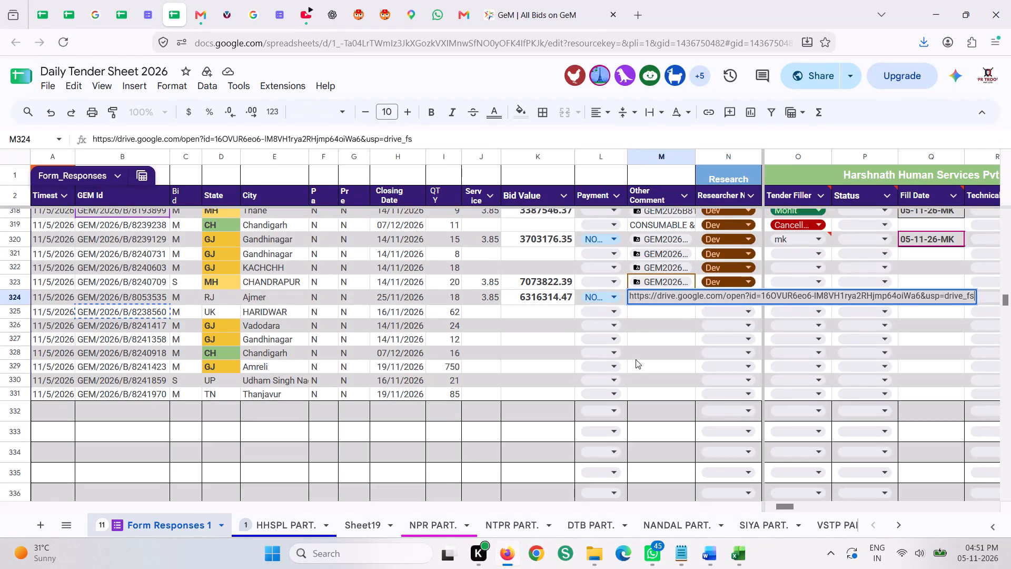
key("Tab")
left_click(522, 335)
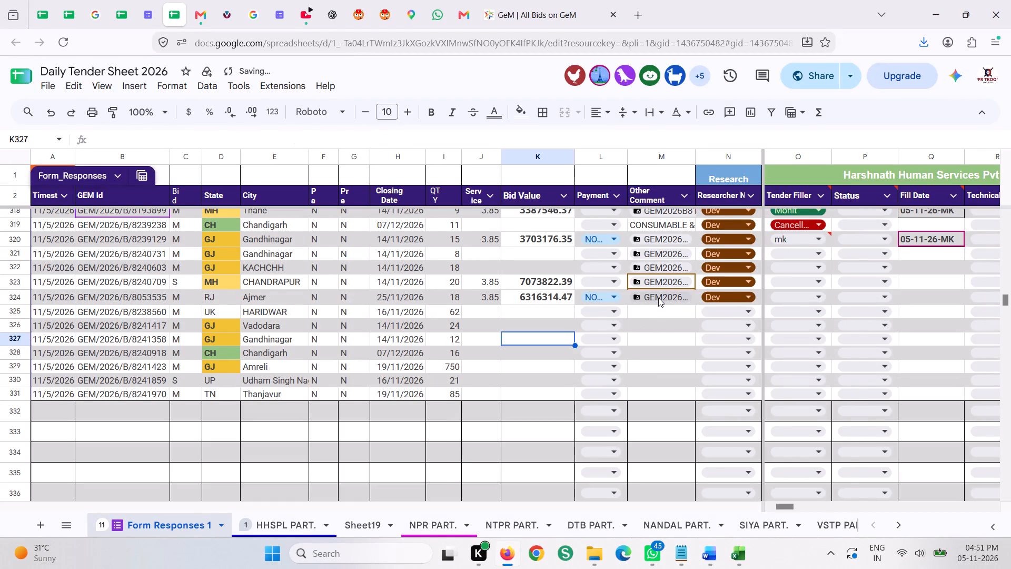
Set the researcher name to Dev for the HARIDWAR tender in row 325.
left_click(520, 313)
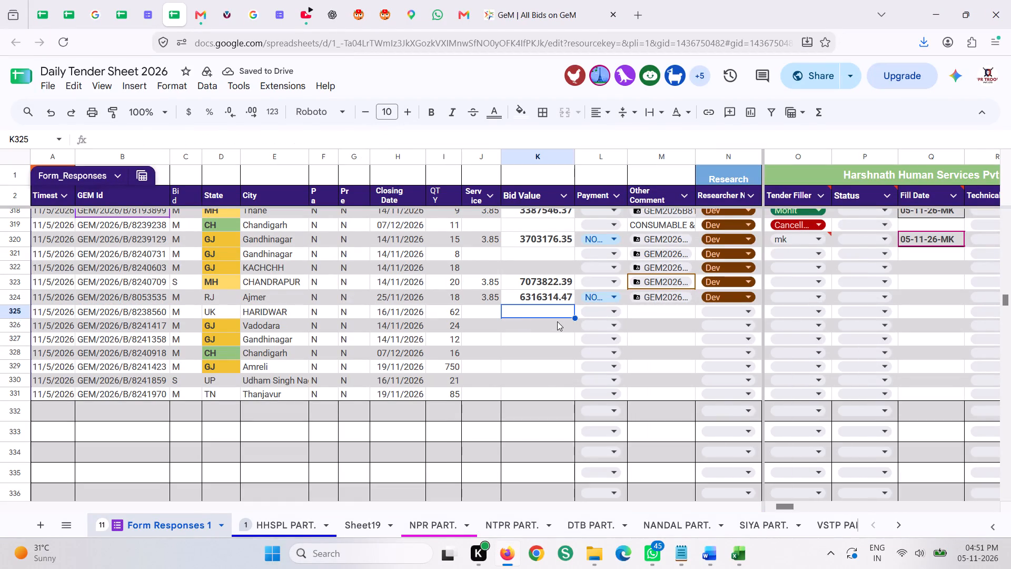
left_click(667, 312)
left_click(720, 309)
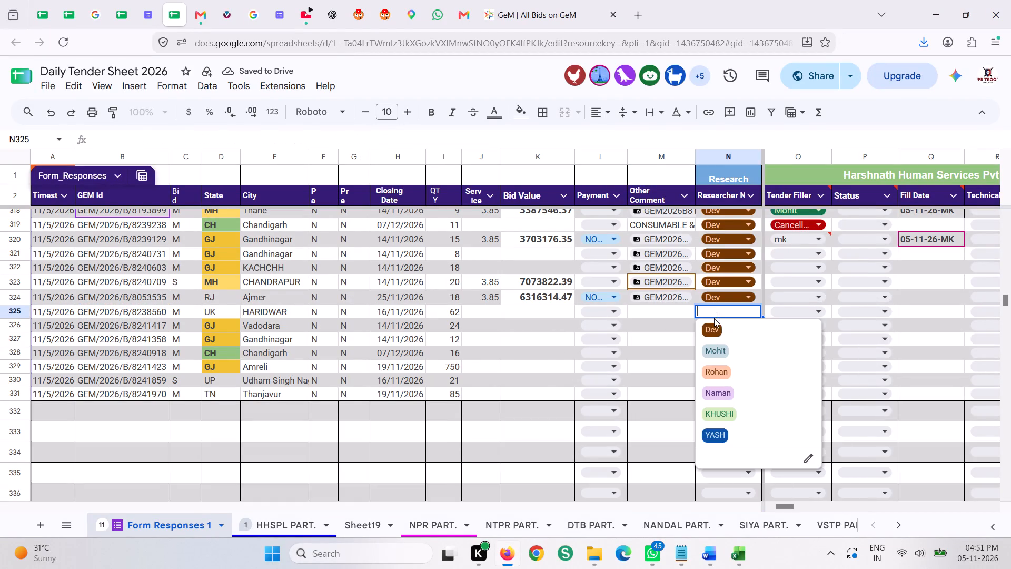
left_click(712, 330)
Copy the HARIDWAR tender's GeM ID GEM/2026/B/8238560 again and repeat the search in the GeM bid listing.
left_click(671, 317)
key("Left")
key("Left")
key("Left")
key("Left")
key("Left")
key("Left")
key("Left")
key("Left")
key("Left")
key("Left")
key("Left")
key("Left")
key("Left")
key("Left")
key("Left")
key("Left")
key("Left")
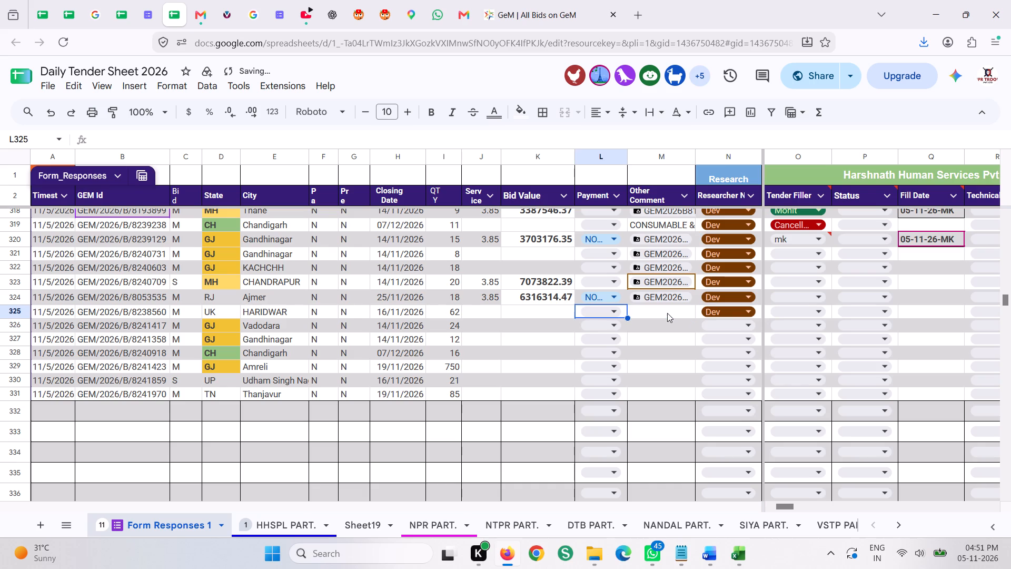
key("Right")
key("ctrl+c")
key("Right")
key("Right")
key("Right")
key("Right")
key("Right")
key("Right")
key("Right")
key("Right")
key("Right")
key("Right")
key("Right")
key("Right")
left_click(507, 0)
left_click_drag(802, 215, 758, 215)
left_click_drag(806, 209, 638, 223)
key("ctrl+v")
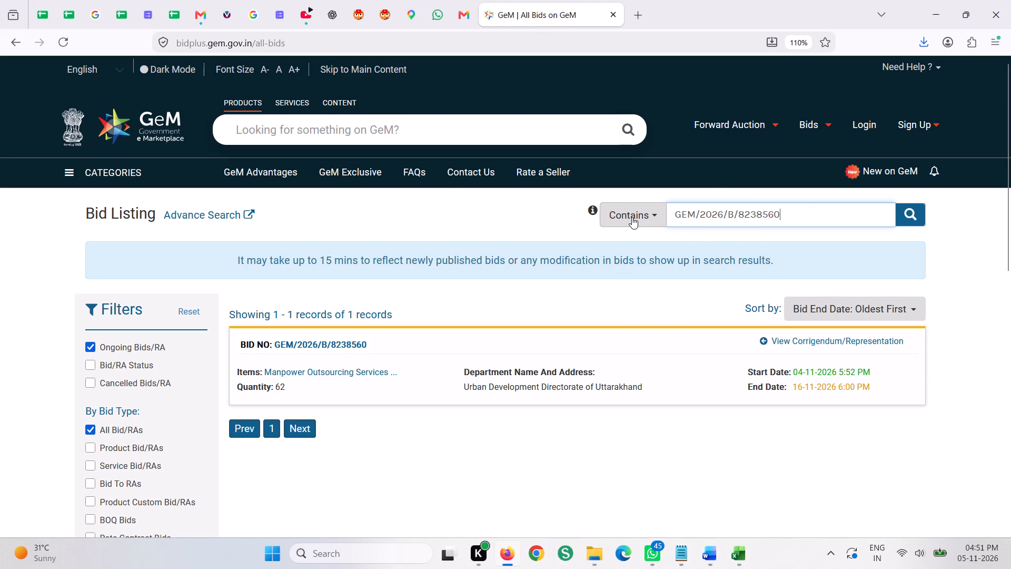
key("Return")
Download and open the bid document of GEM/2026/B/8238560.
left_click(345, 344)
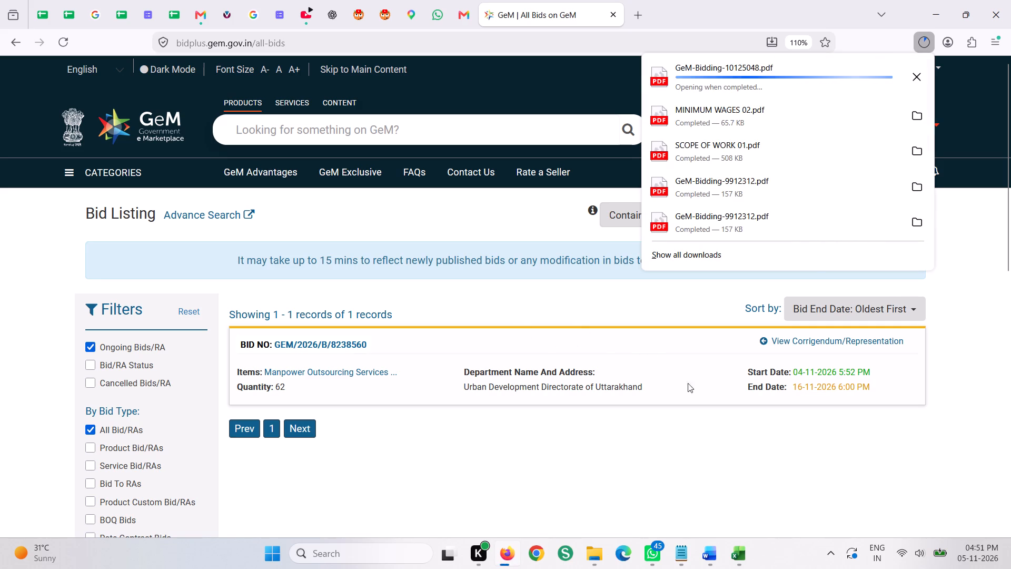
left_click(492, 252)
scroll(608, 329, "down", 1)
left_click(622, 331)
Search the bid document for SECURITY, go through its matches and clear the search term.
key("ctrl+f")
key("s")
type("EC")
type("URITY")
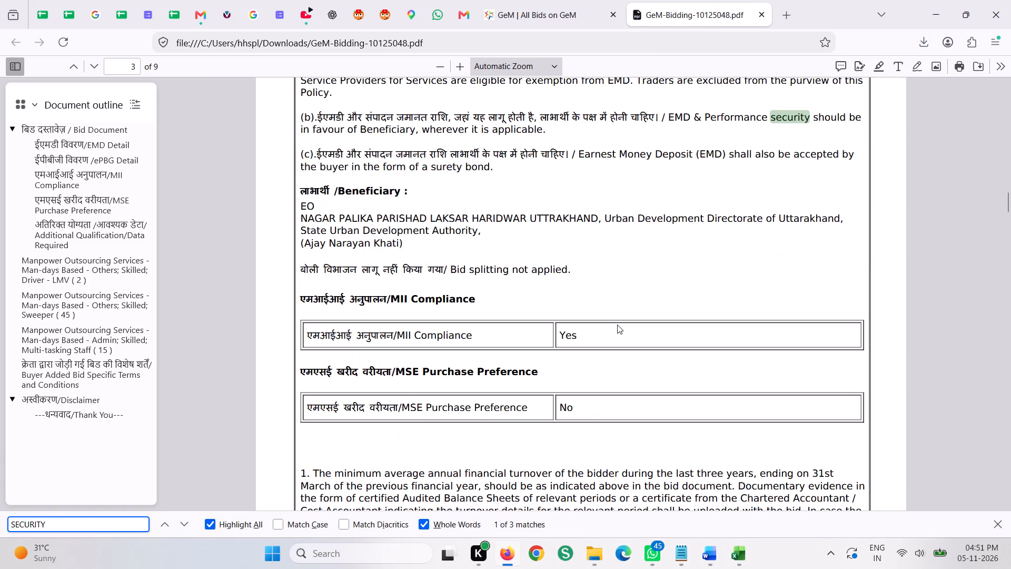
key("Return")
key("Return")
key("Return")
key("Return")
key("BackSpace")
key("BackSpace")
key("BackSpace")
key("BackSpace")
key("BackSpace")
key("BackSpace")
key("BackSpace")
key("BackSpace")
key("BackSpace")
key("BackSpace")
key("BackSpace")
key("BackSpace")
key("BackSpace")
key("BackSpace")
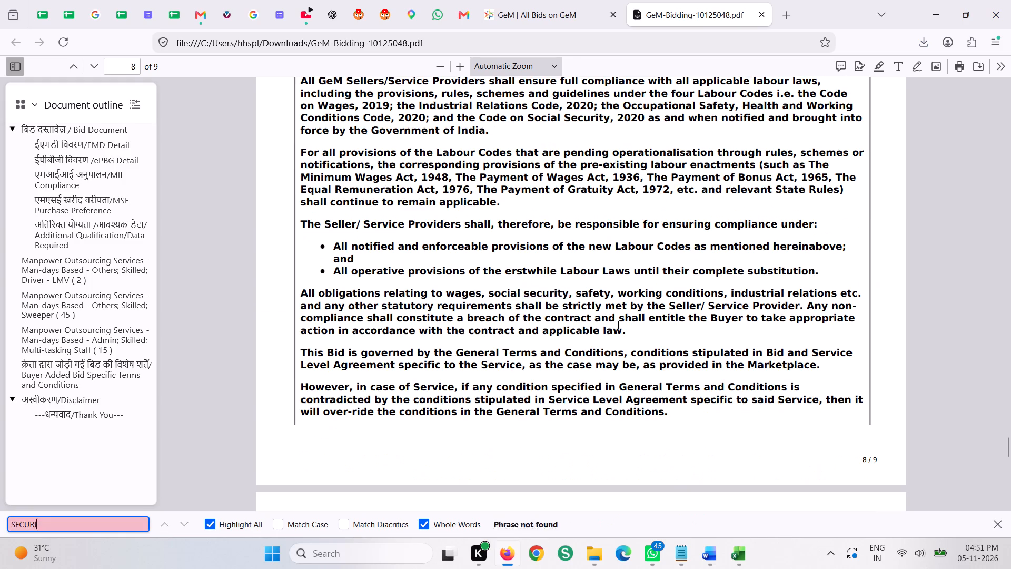
Search the bid document for WATCH and CHOWKIDAR, clearing each term.
type("WATCH")
key("BackSpace")
key("BackSpace")
key("BackSpace")
key("BackSpace")
key("BackSpace")
key("BackSpace")
key("BackSpace")
key("BackSpace")
key("BackSpace")
key("BackSpace")
key("BackSpace")
key("BackSpace")
type("CHOWKIDAR")
key("BackSpace")
key("BackSpace")
key("BackSpace")
key("BackSpace")
key("BackSpace")
key("BackSpace")
key("BackSpace")
key("BackSpace")
key("BackSpace")
key("BackSpace")
key("BackSpace")
key("BackSpace")
key("BackSpace")
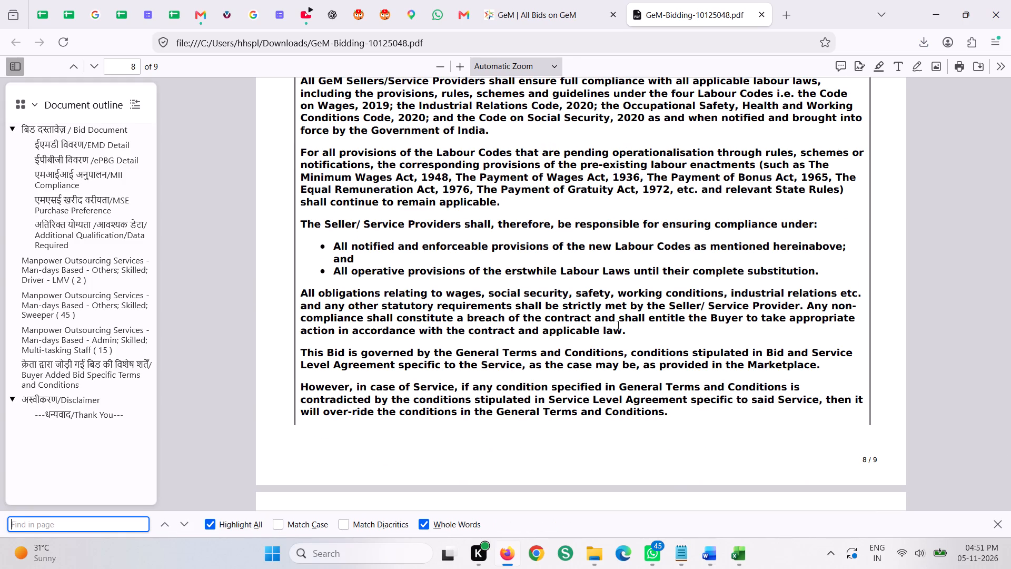
Open the Scope of work & Job description attachment 1793776632.pdf from the bid document and look over its first page.
scroll(617, 325, "up", 17)
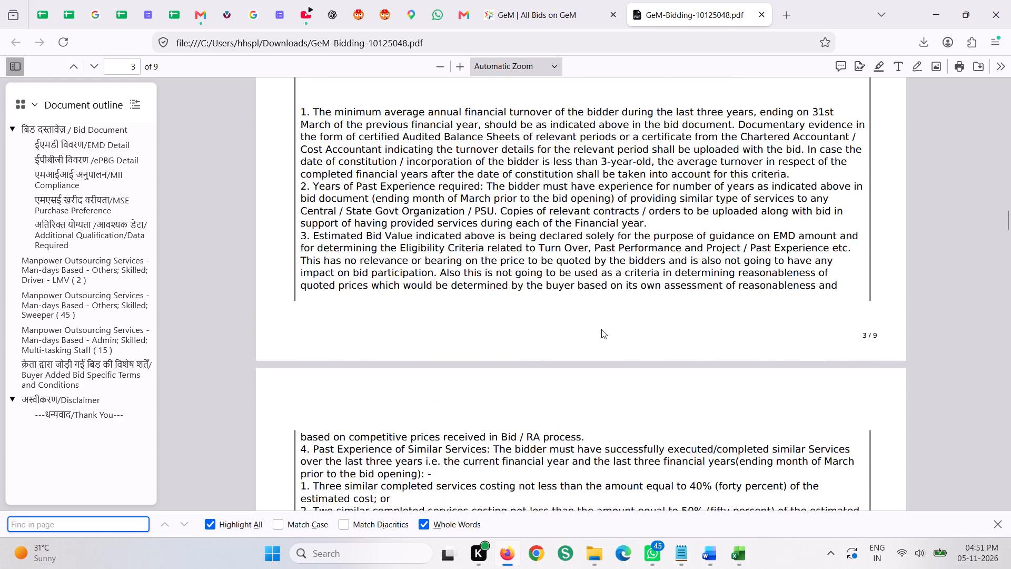
scroll(603, 338, "down", 5)
scroll(587, 325, "up", 3)
scroll(579, 327, "down", 1)
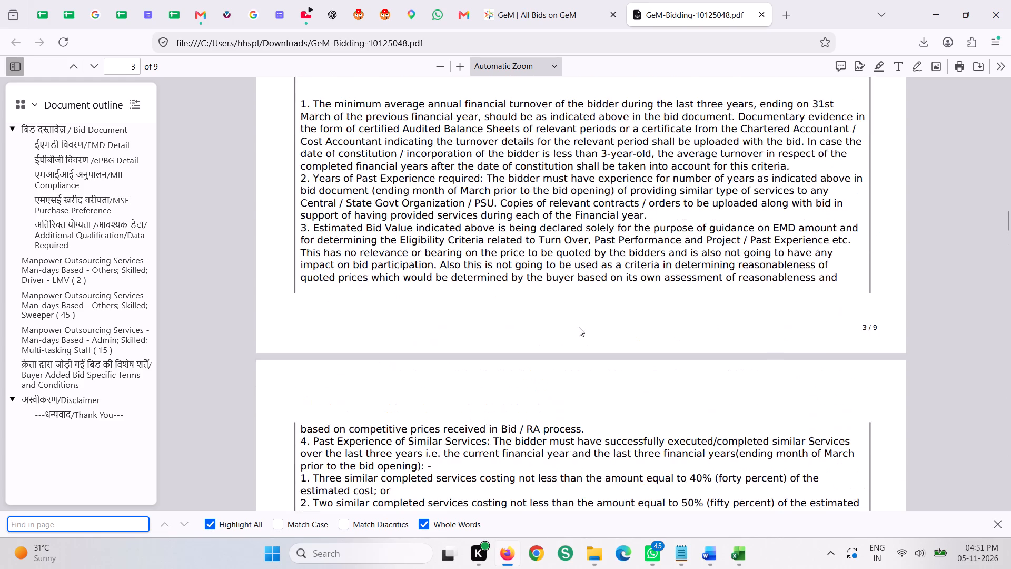
left_click(521, 296)
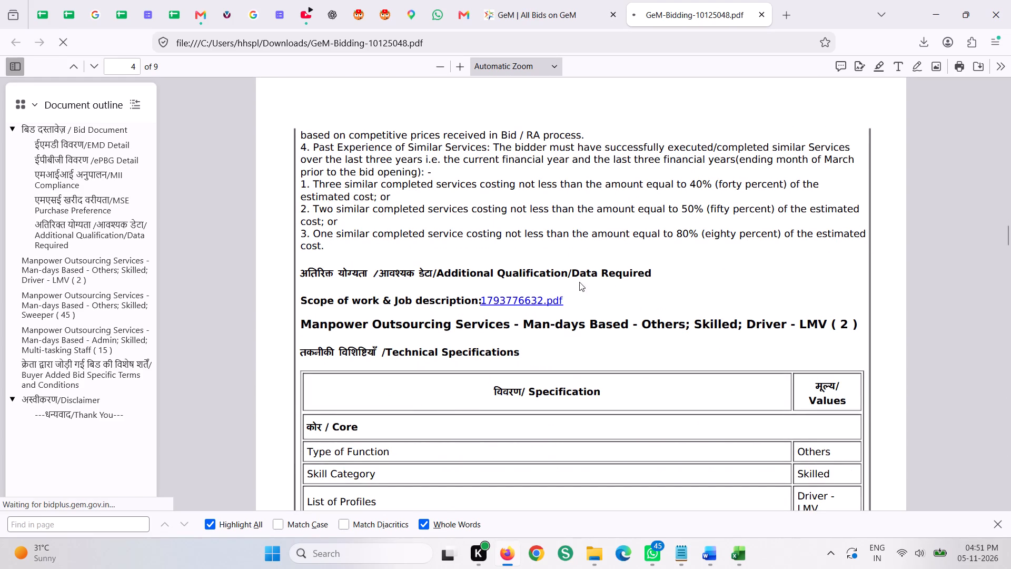
left_click(549, 0)
left_click(721, 0)
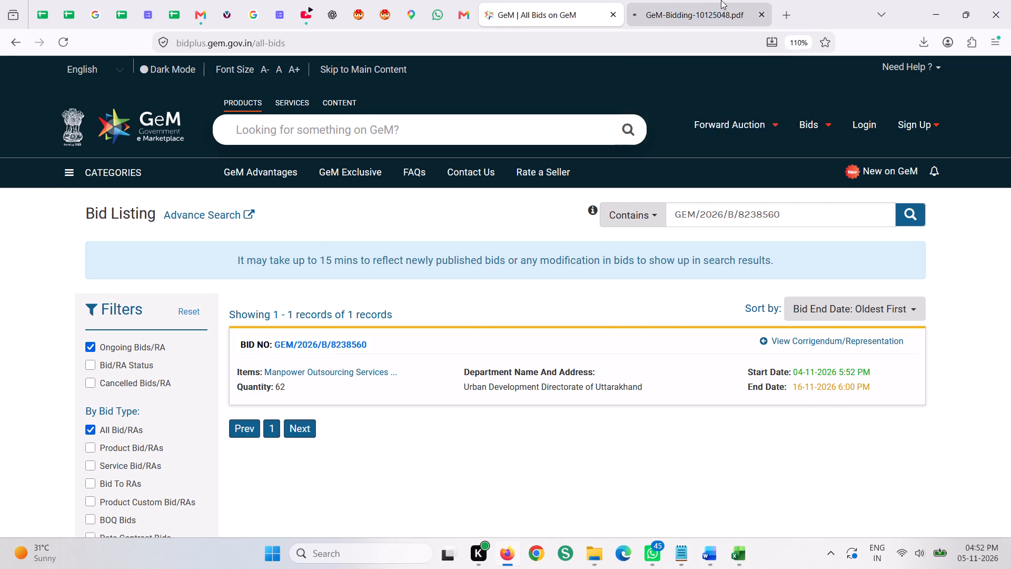
scroll(647, 293, "down", 1)
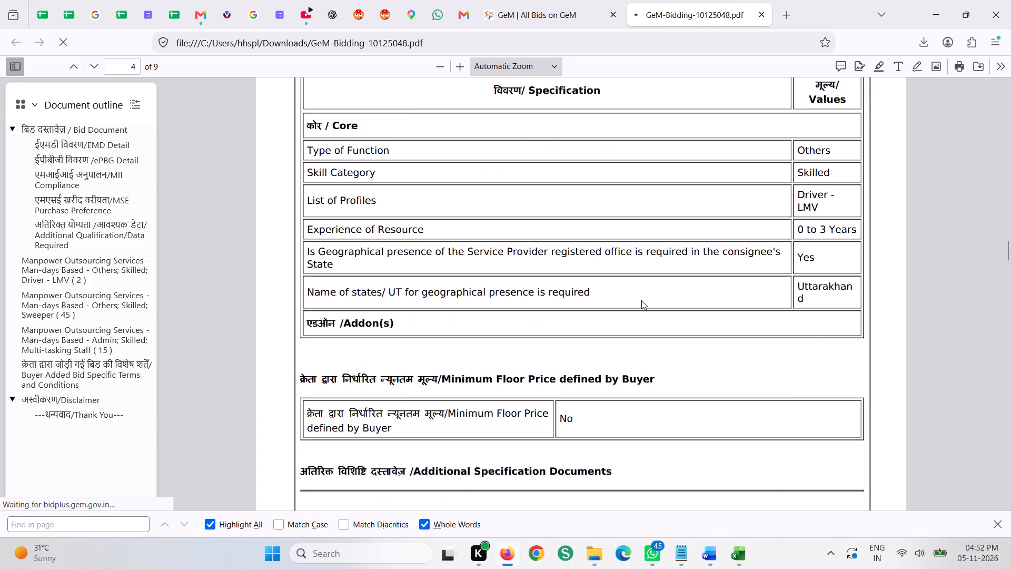
scroll(640, 301, "down", 2)
left_click(558, 0)
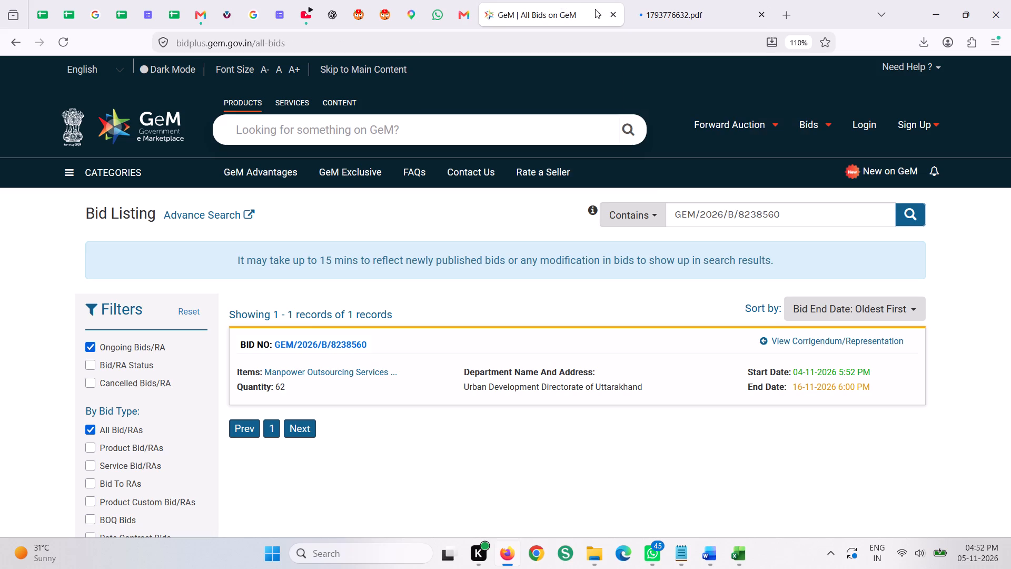
left_click(687, 0)
scroll(657, 216, "down", 2)
scroll(628, 266, "up", 2)
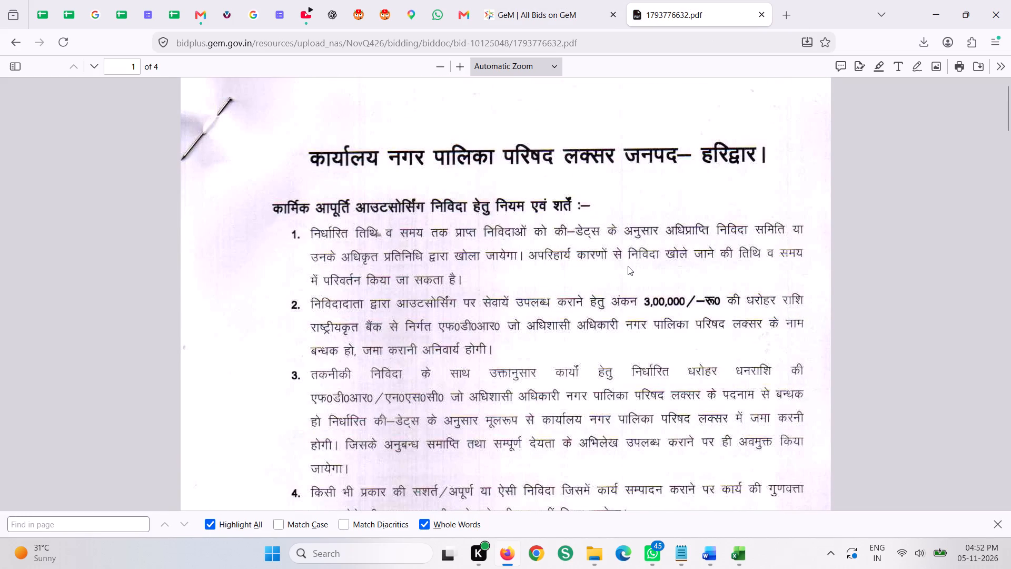
Skim the Scope of work attachment 1793776632.pdf through to its last page and return to its first page.
scroll(625, 292, "down", 18)
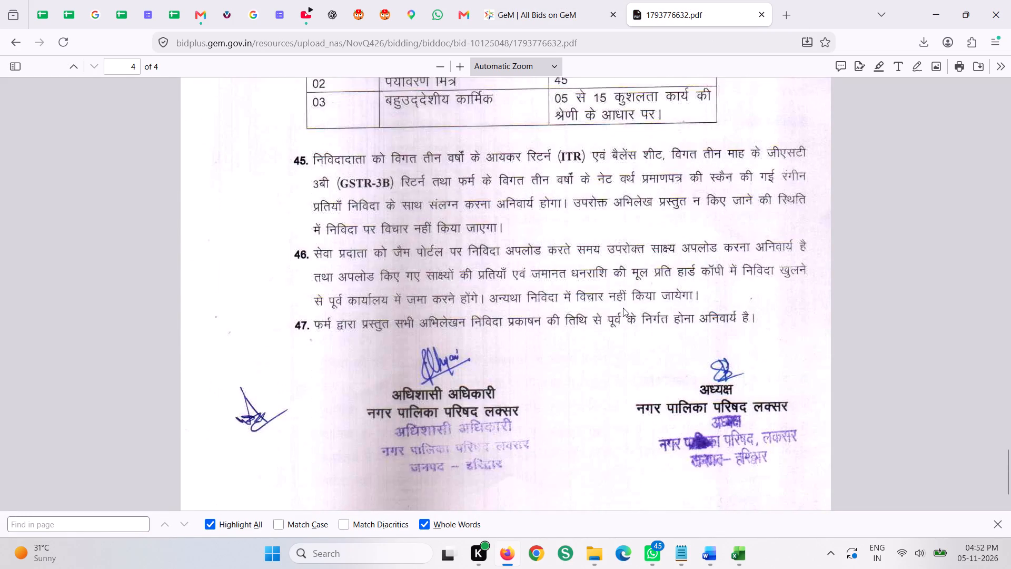
scroll(623, 308, "down", 3)
scroll(661, 292, "up", 7)
scroll(644, 247, "up", 4)
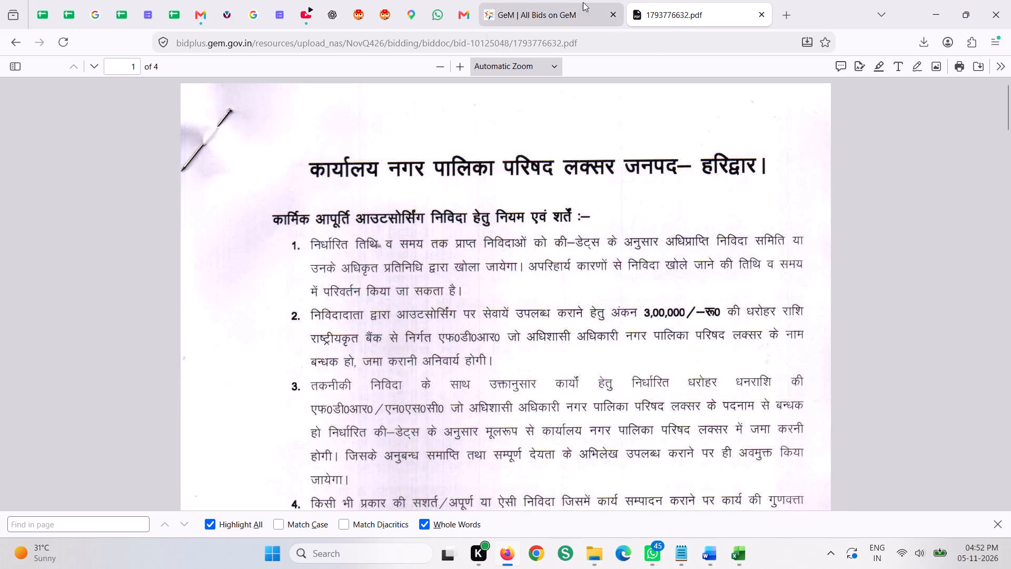
left_click(577, 0)
left_click(705, 0)
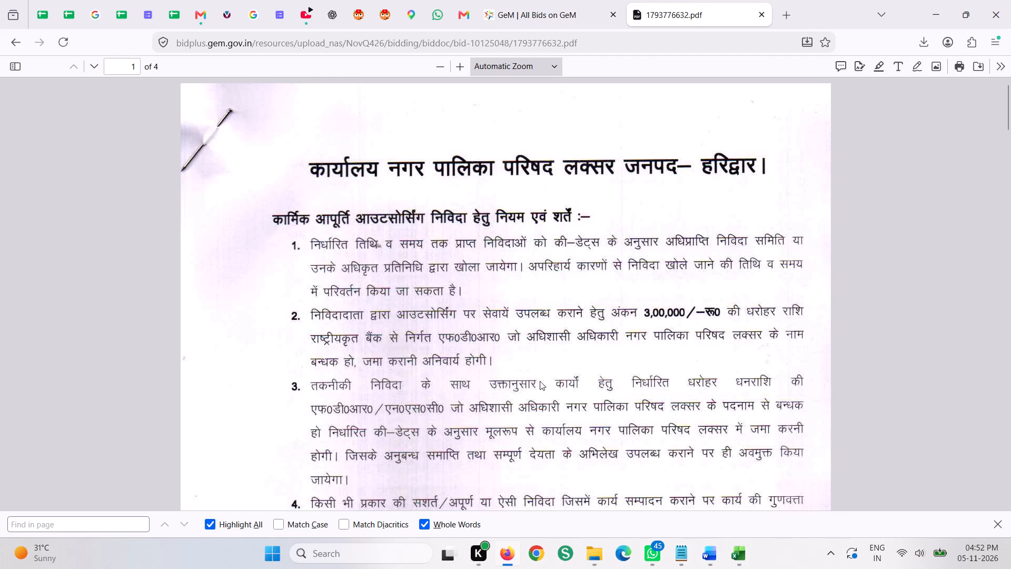
left_click(539, 0)
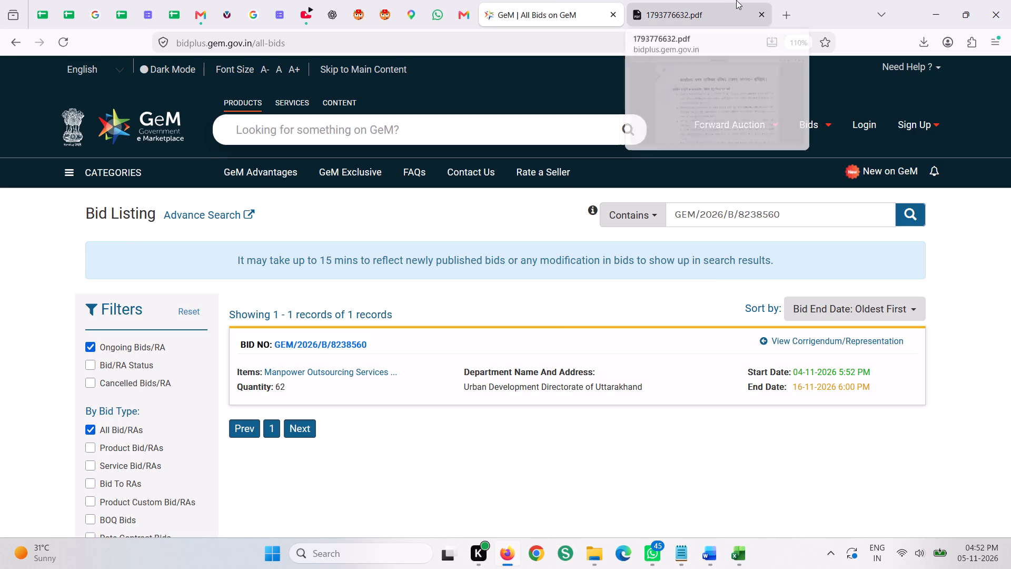
left_click(710, 0)
Create a folder named GEM2026B8238560 in DEV1.
left_click(594, 555)
right_click(619, 276)
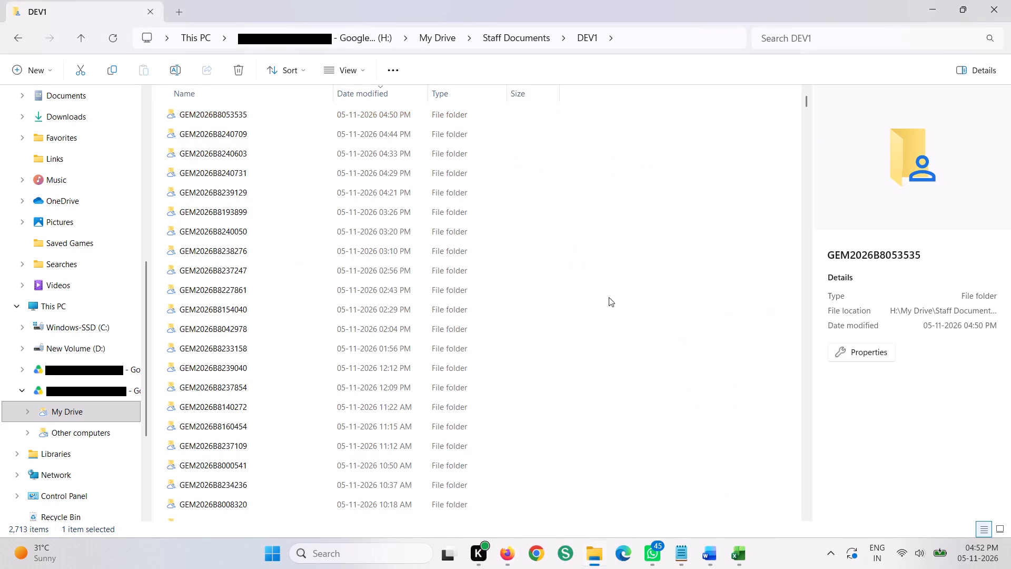
left_click(649, 372)
left_click(832, 173)
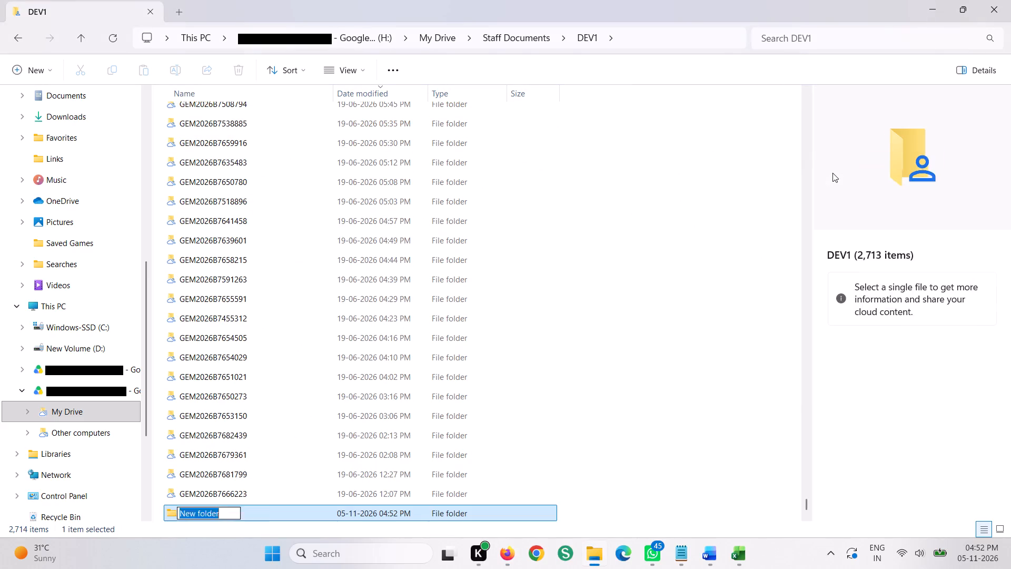
key("ctrl+v")
key("Return")
left_click(237, 516)
left_click_drag(237, 516, 247, 516)
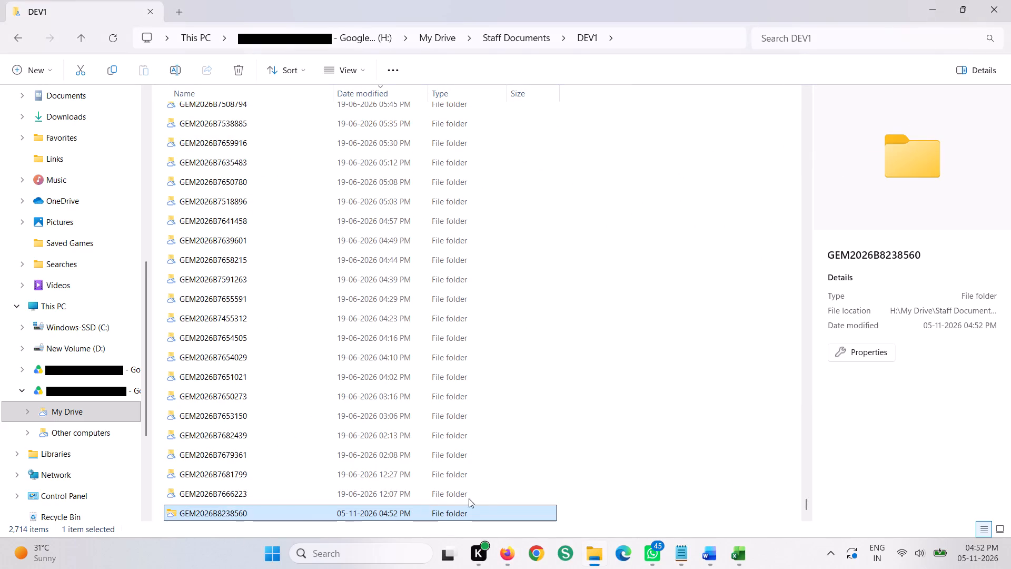
Save the attachment 1793776632.pdf in the GEM2026B8238560 folder as SCOPE OF WORK 01.
left_click(511, 552)
scroll(732, 256, "up", 1)
left_click(979, 60)
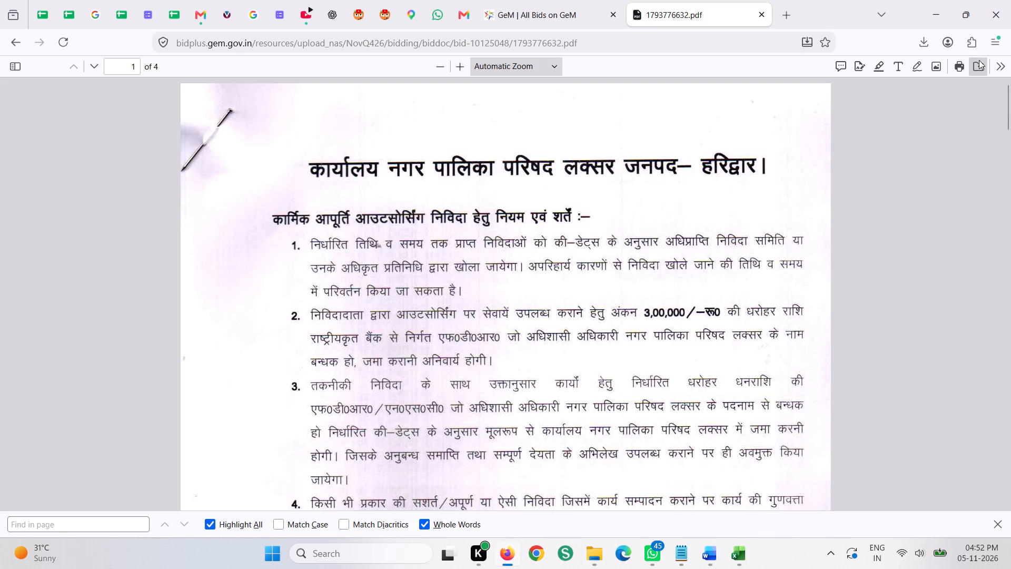
scroll(467, 267, "up", 8)
left_click(235, 76)
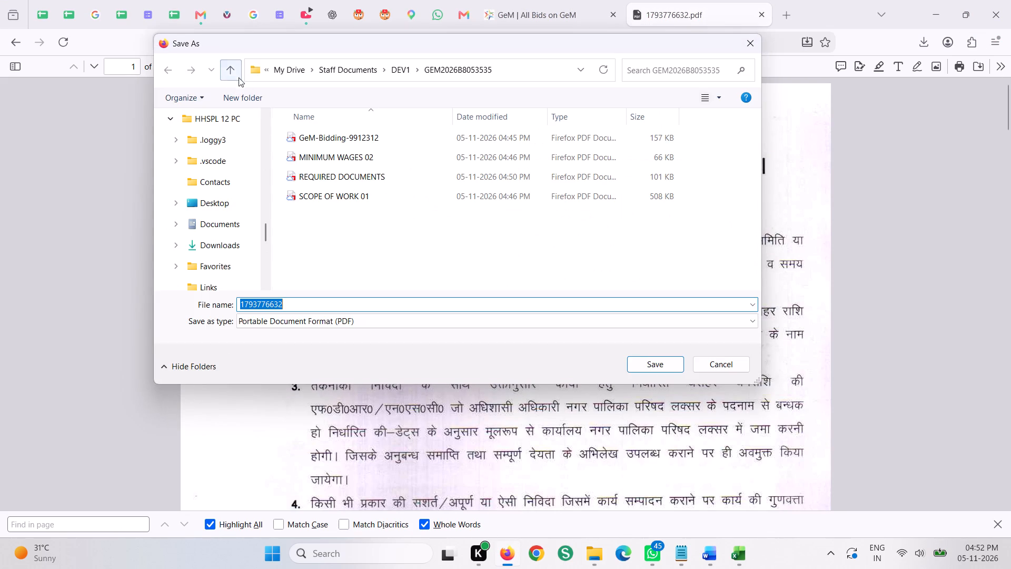
scroll(325, 154, "up", 5)
double_click(350, 143)
left_click(315, 302)
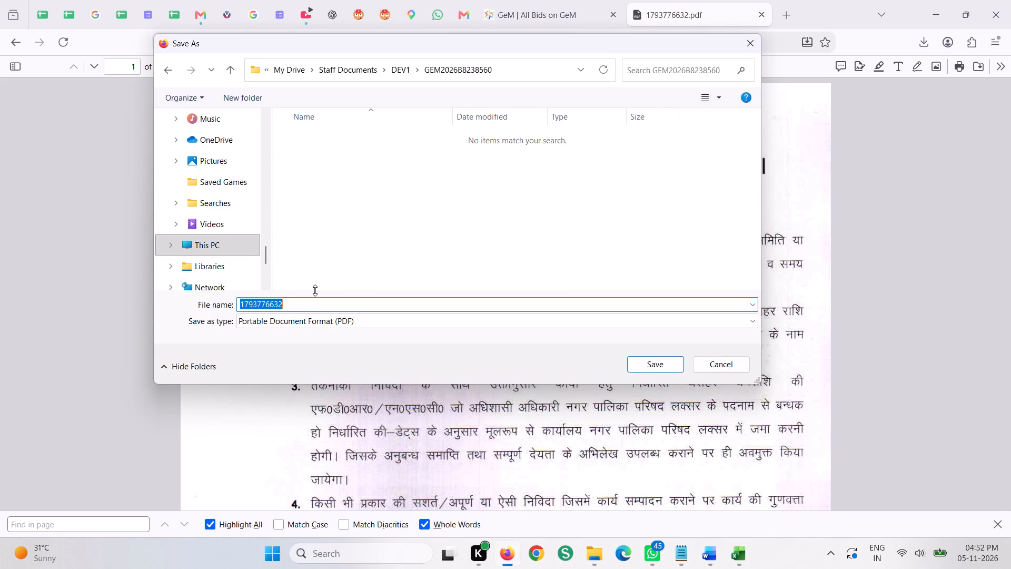
type("SCOPE OF")
key("space")
type("WOR")
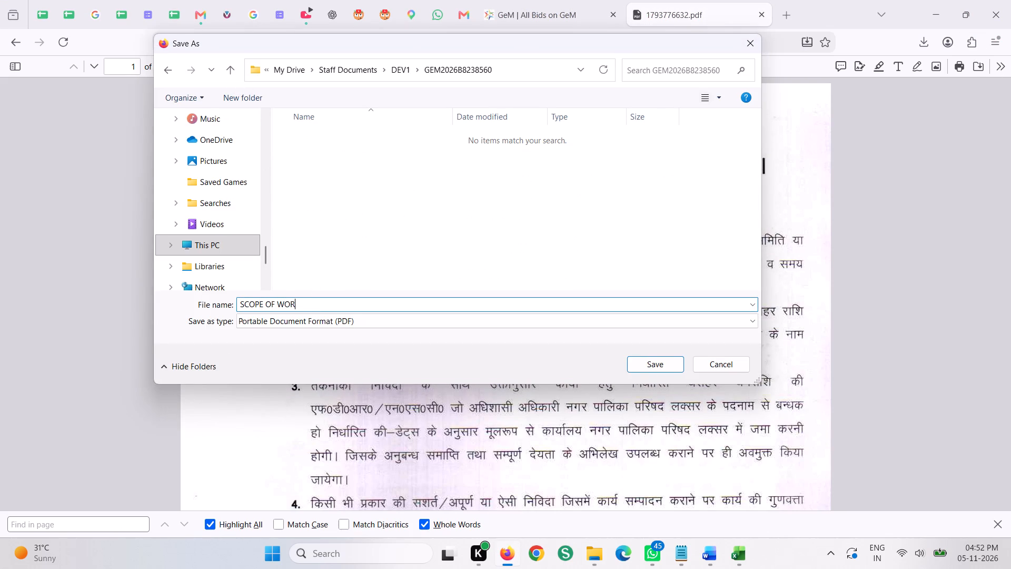
key("k")
key("space")
key("0")
key("1")
key("Return")
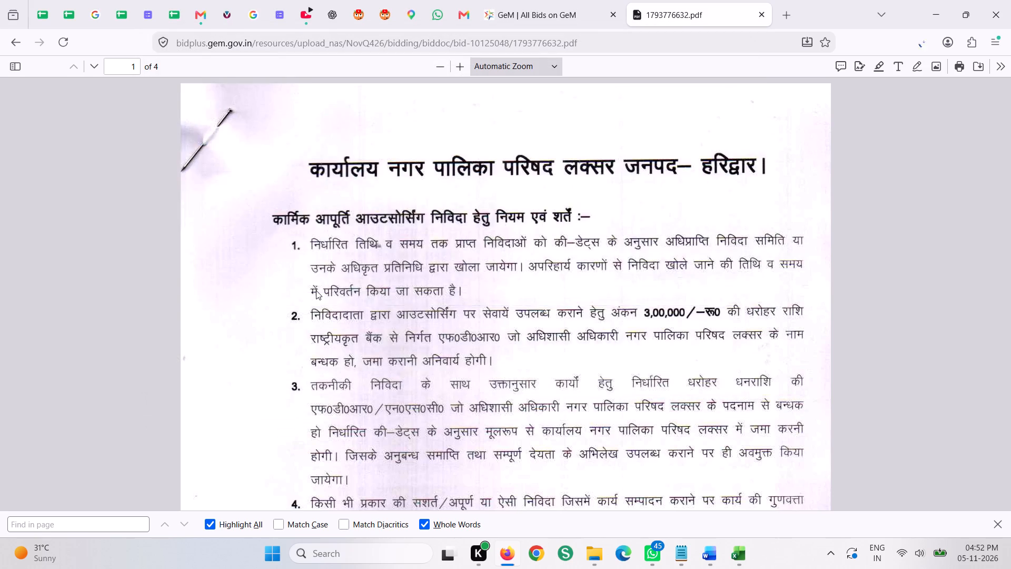
Return to the bid document and search the web for the consignee's pin code 247663.
scroll(317, 289, "down", 6)
left_click(7, 47)
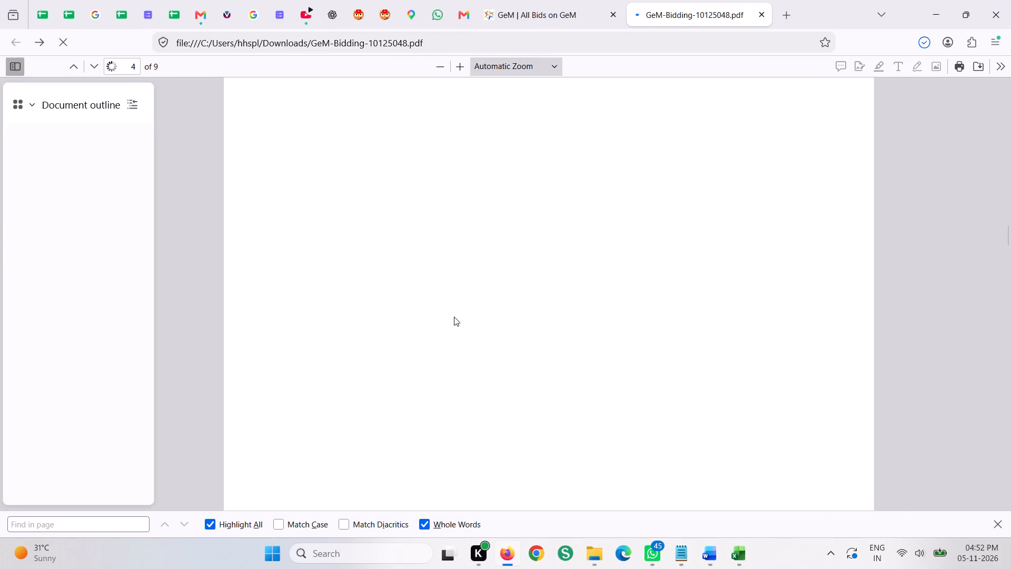
scroll(594, 335, "down", 2)
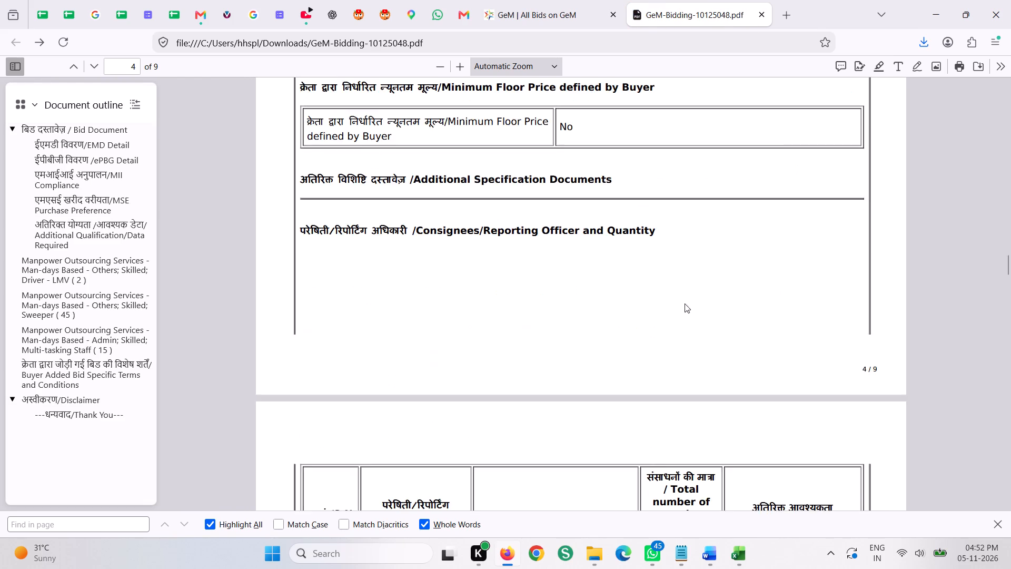
scroll(616, 302, "down", 2)
scroll(618, 372, "down", 1)
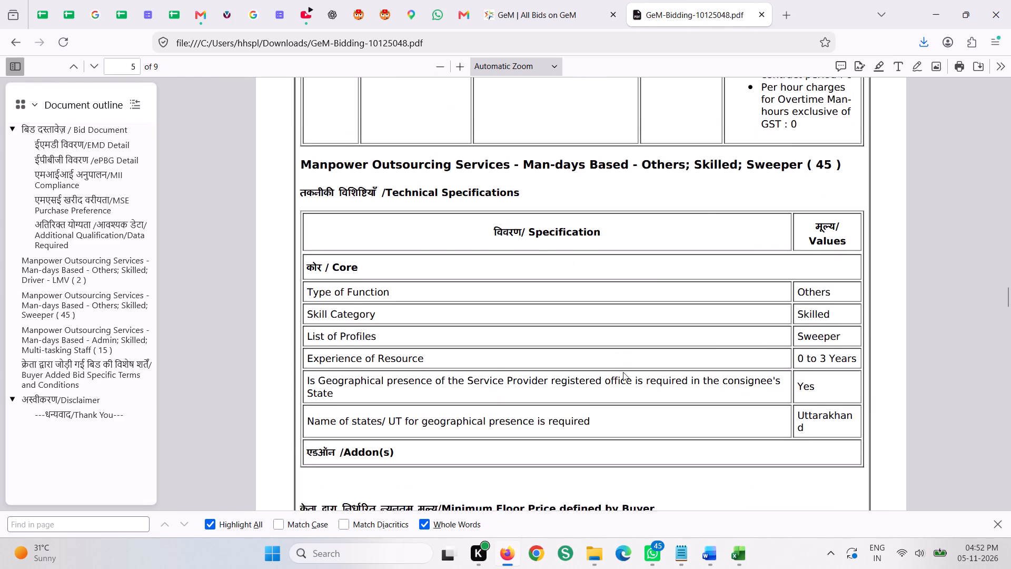
scroll(553, 325, "down", 2)
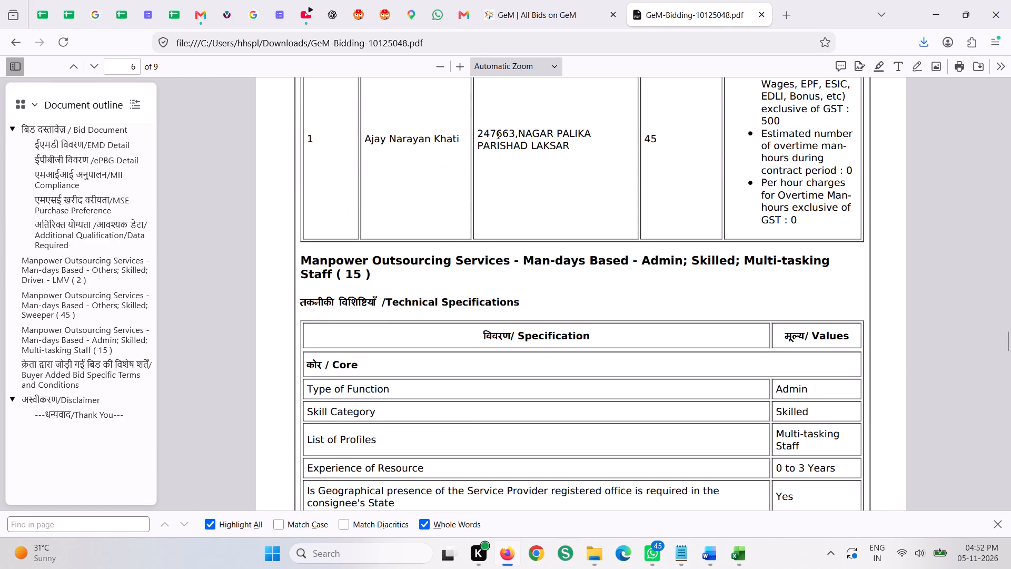
double_click(497, 132)
right_click(497, 132)
left_click(579, 279)
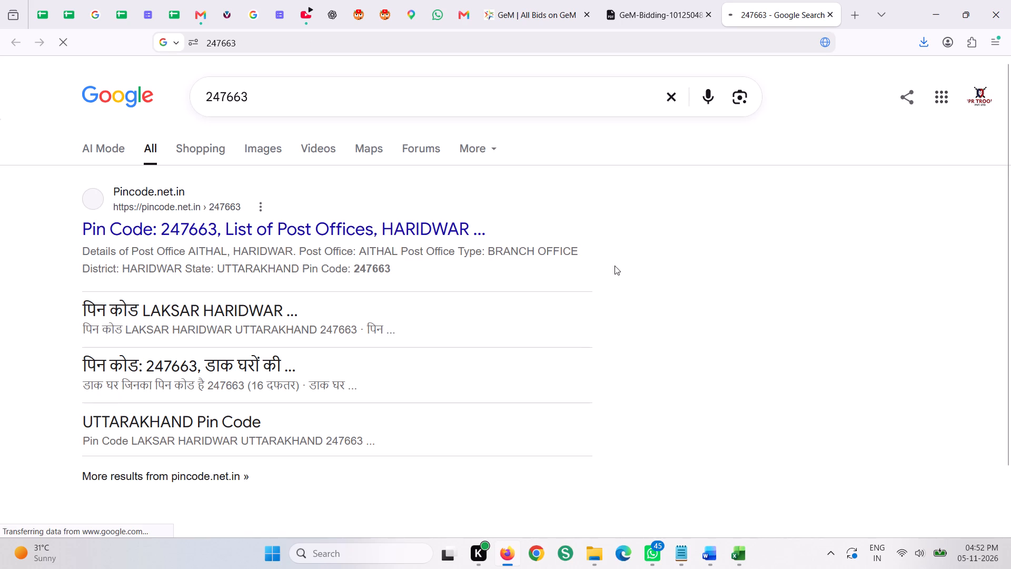
Copy the district and state from the search result and replace the old text after SHOPACT in REQUIRED DOCUMENTS with HARIDWAR State: UTTARAKHAND.
left_click(148, 267)
left_click_drag(148, 267, 149, 267)
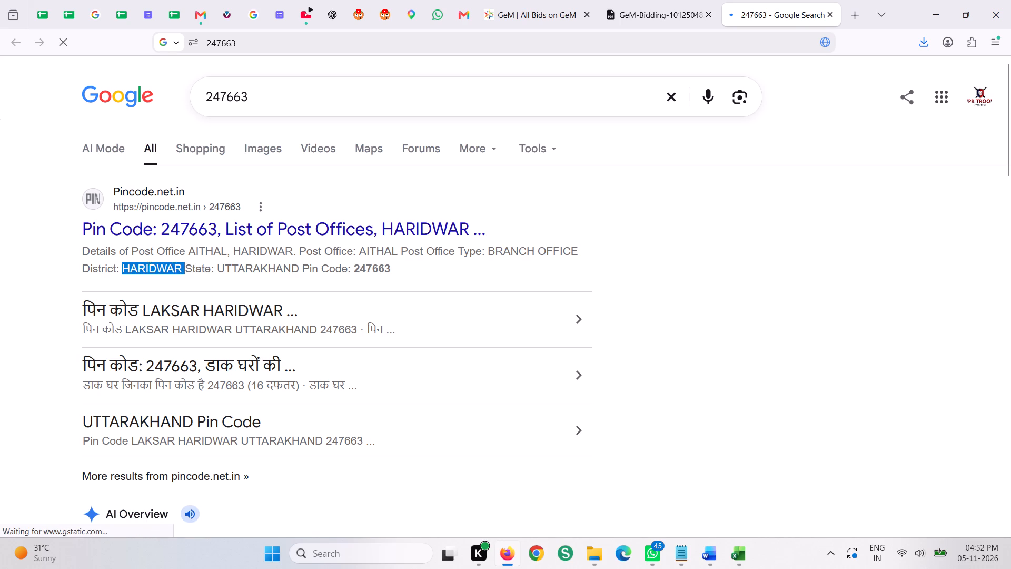
left_click_drag(149, 267, 275, 264)
key("ctrl+c")
key("ctrl+c")
left_click(788, 0)
left_click(822, 16)
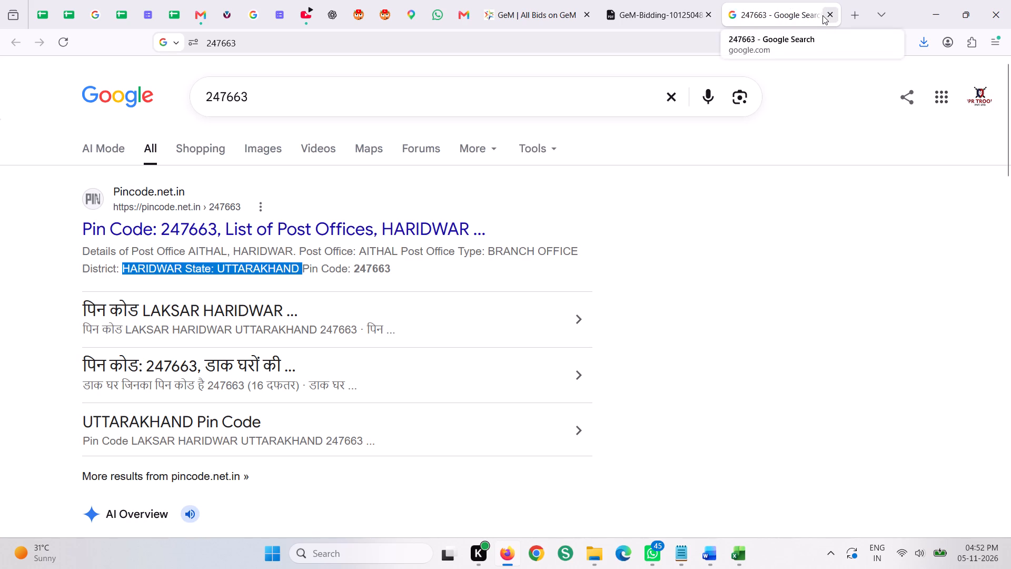
left_click(824, 15)
left_click(707, 543)
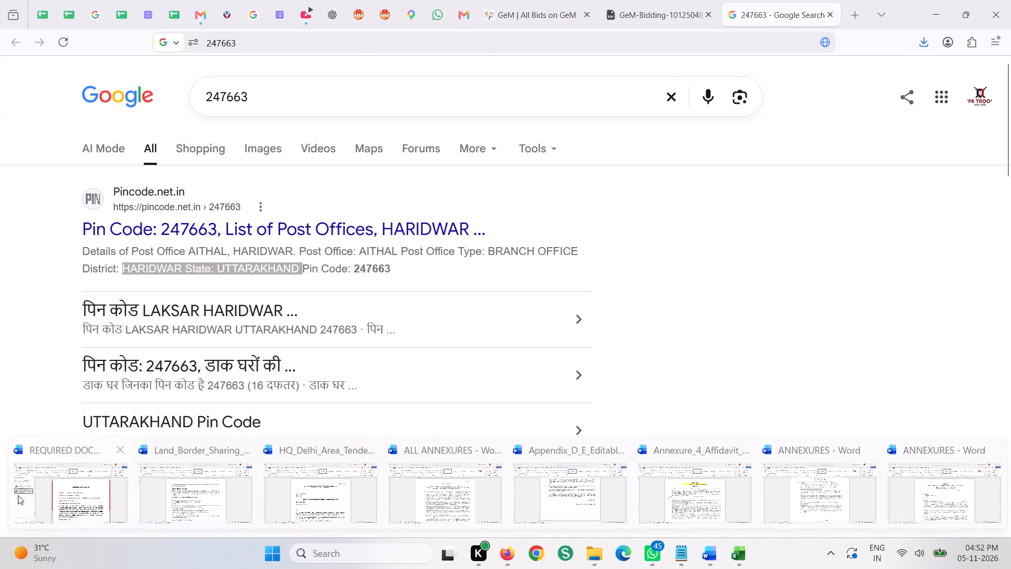
left_click(53, 503)
scroll(487, 332, "up", 1)
left_click_drag(471, 269, 640, 565)
key("ctrl+v")
Close the pin code search and add item 2 to the list: Turnover-250 LAKH FOR 3 YEARS.
key("Return")
type("2.")
key("alt+Tab")
scroll(507, 321, "up", 4)
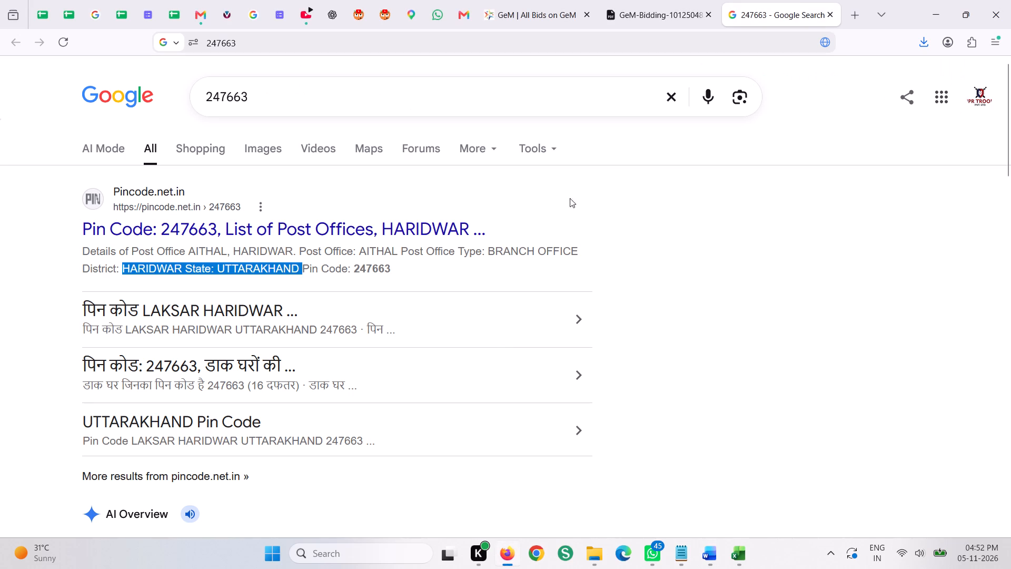
left_click(798, 0)
left_click(833, 16)
scroll(709, 205, "up", 12)
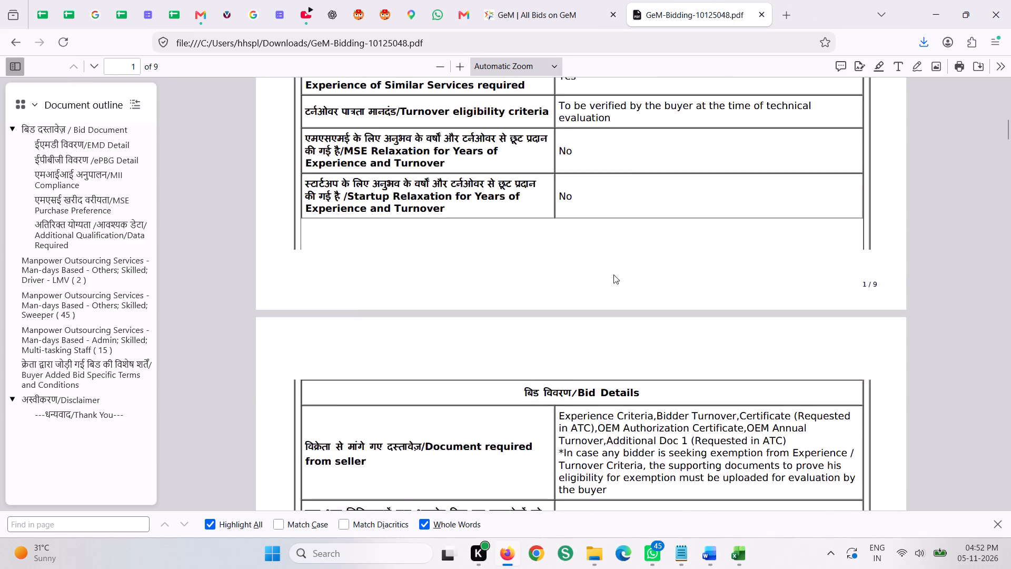
scroll(613, 274, "up", 6)
scroll(594, 274, "down", 1)
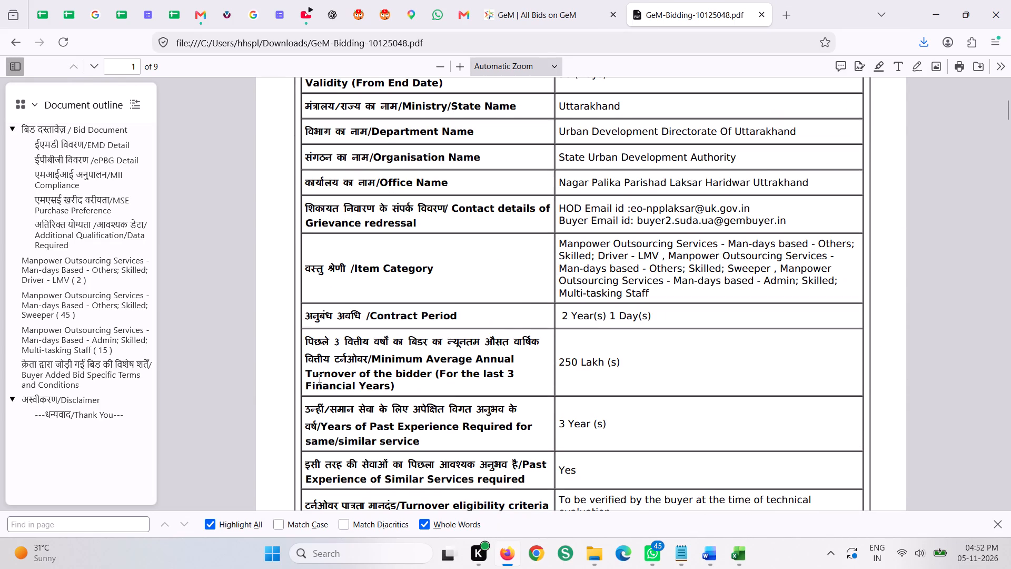
double_click(323, 375)
key("ctrl+c")
key("ctrl+c")
key("alt+Tab")
key("ctrl+v")
type("-250 LAKH FOR 3 YEARS")
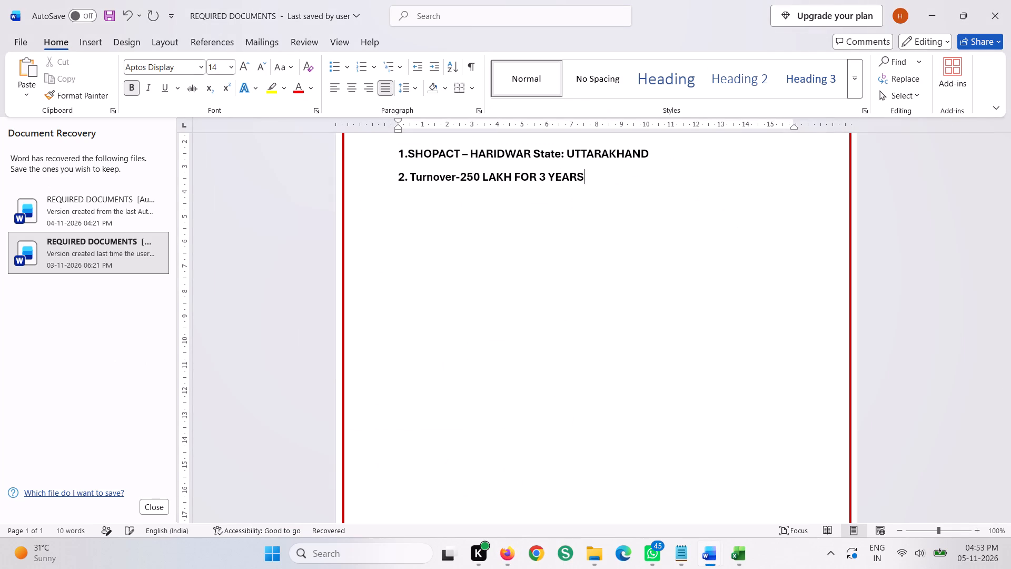
key("space")
Add item 3, MSE Relaxation for Years of Experience and Turnover, copied from the bid document onto a single line.
key("Return")
type("3.")
key("alt+Tab")
scroll(546, 315, "down", 1)
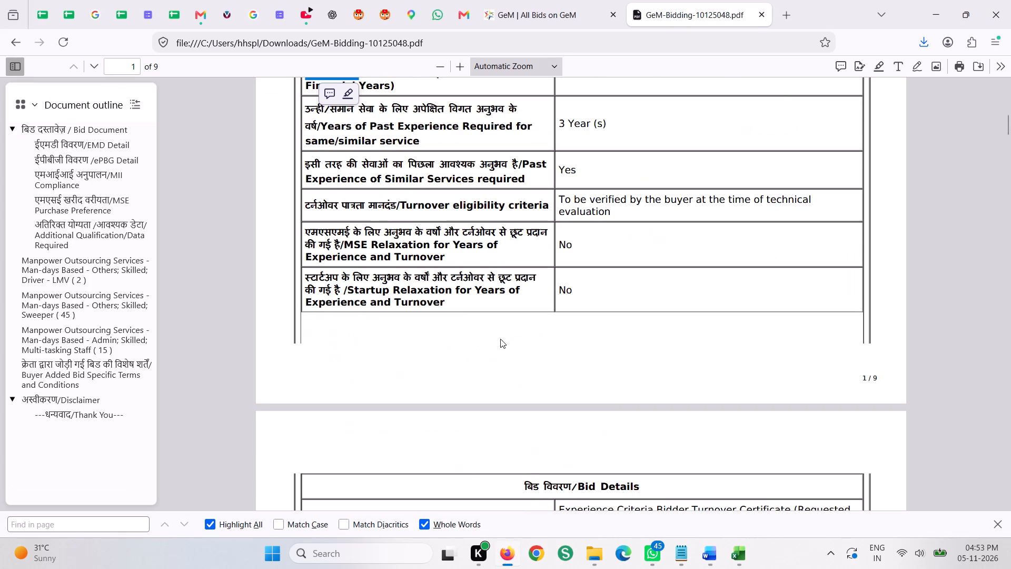
left_click(350, 240)
left_click_drag(350, 240, 439, 259)
key("ctrl+c")
key("ctrl+c")
key("alt+Tab")
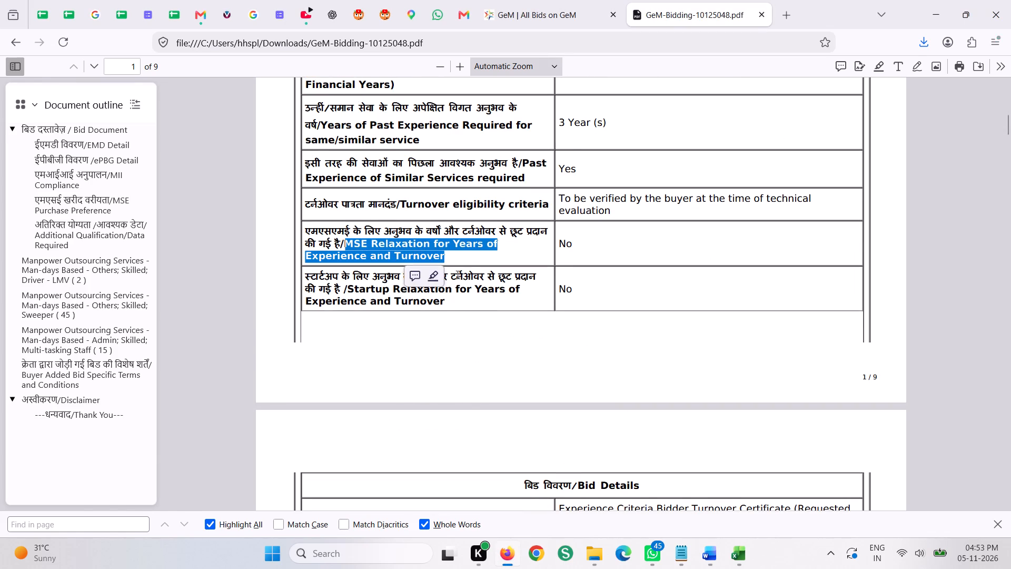
key("ctrl+v")
left_click(398, 219)
key("BackSpace")
key("space")
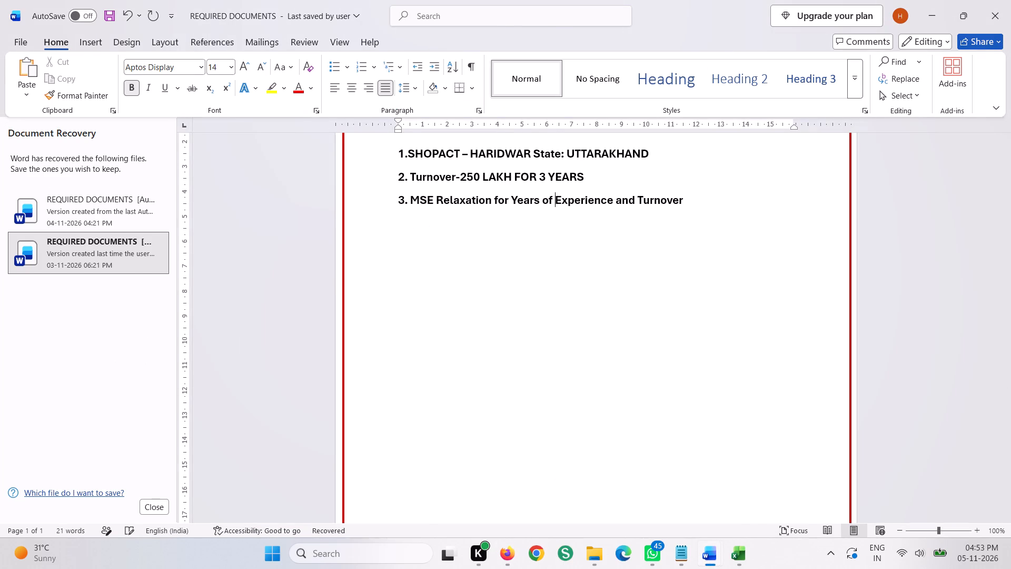
Extend item 3 to read MSE & Startup Relaxation and end the line with - NO.
key("alt+Tab")
double_click(368, 283)
key("ctrl+c")
key("ctrl+c")
key("alt+Tab")
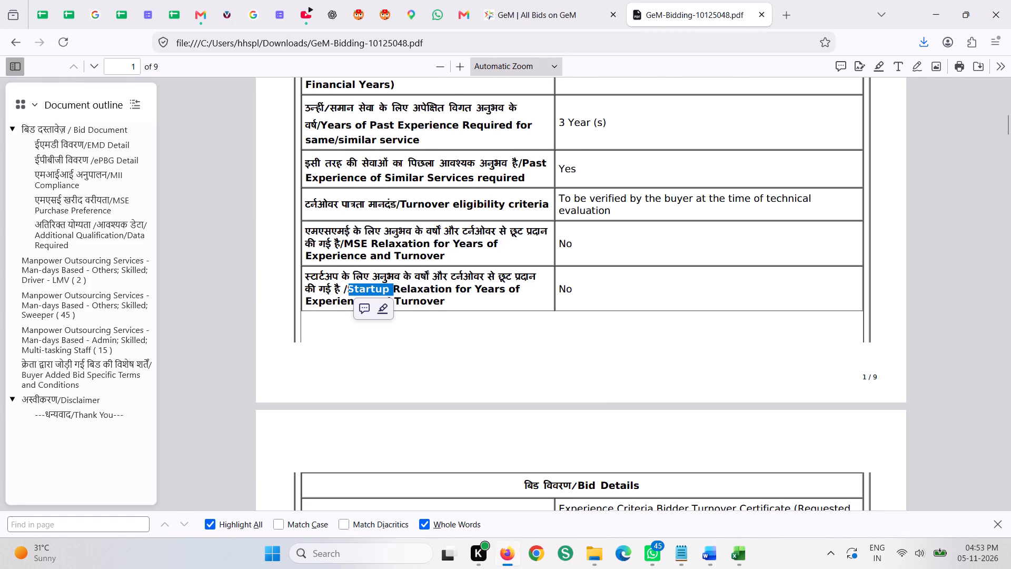
left_click(435, 199)
type("&")
key("space")
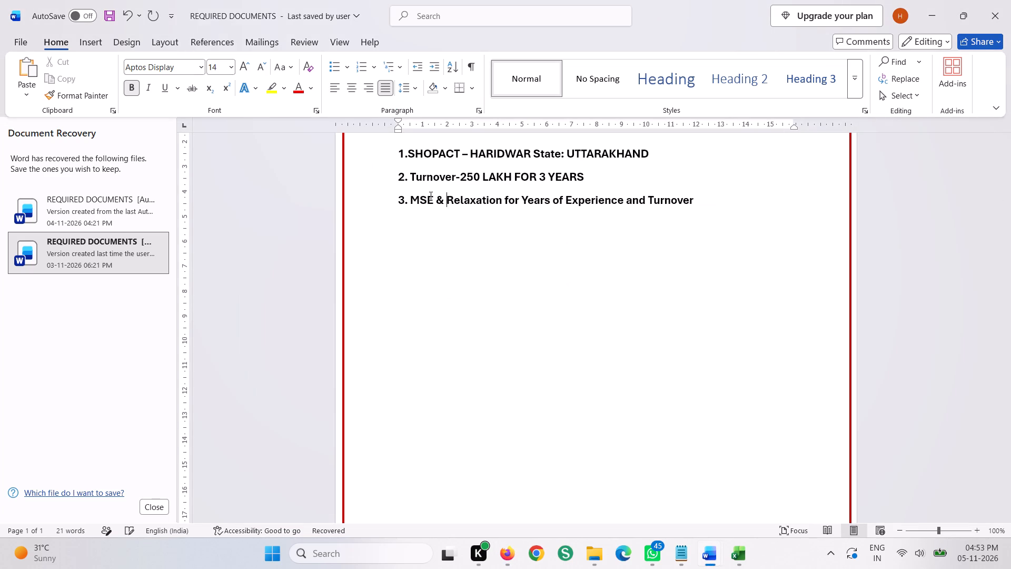
key("ctrl+v")
left_click(737, 205)
type("- NO")
key("space")
Add item 4, Type of Bid- Two Packet Bid, copying the label and value from the bid document.
key("Return")
type("4.")
key("alt+Tab")
scroll(745, 205, "down", 2)
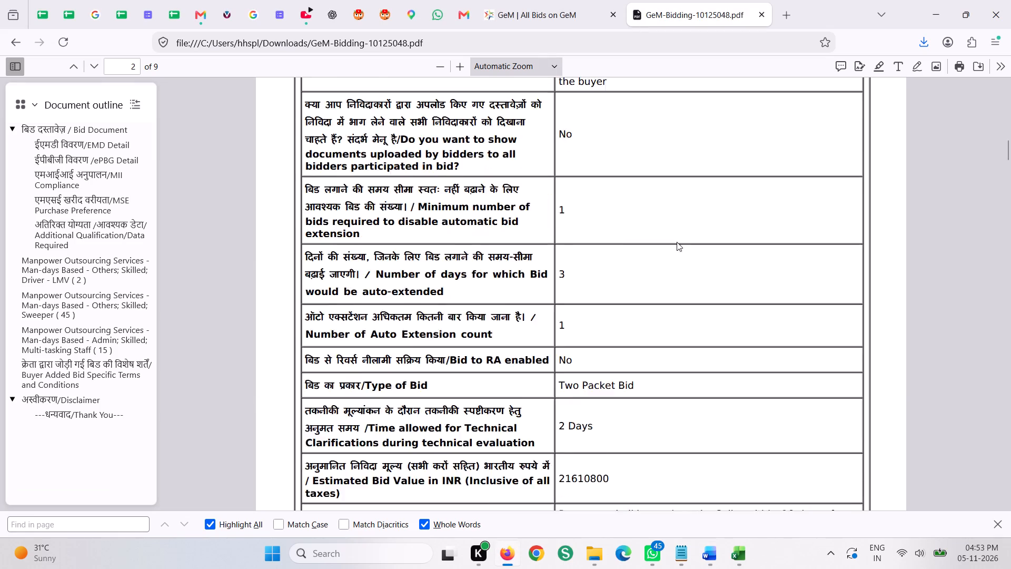
scroll(643, 244, "down", 1)
scroll(607, 223, "up", 1)
left_click(376, 284)
left_click_drag(376, 283, 419, 284, "ctrl")
key("ctrl+c")
key("ctrl+c")
key("ctrl+c")
key("alt+Tab")
key("ctrl+v")
key("minus")
key("alt+Tab")
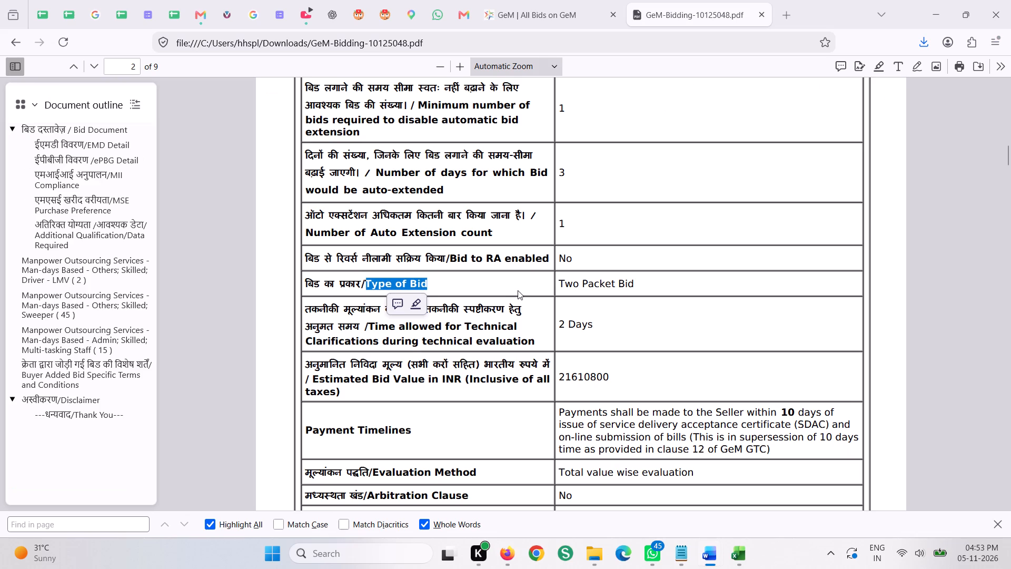
triple_click(590, 279)
key("ctrl+c")
key("alt+Tab")
key("ctrl+v")
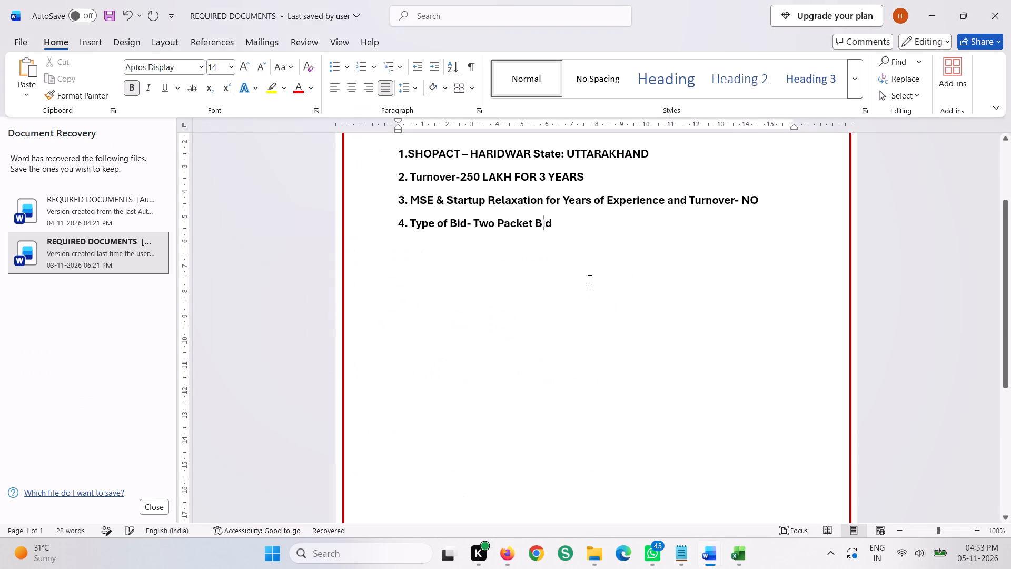
Add item 5, Estimated Bid Value- 21610800, copying the label and value from the bid document.
key("Return")
type("5.")
key("alt+Tab")
left_click(333, 381)
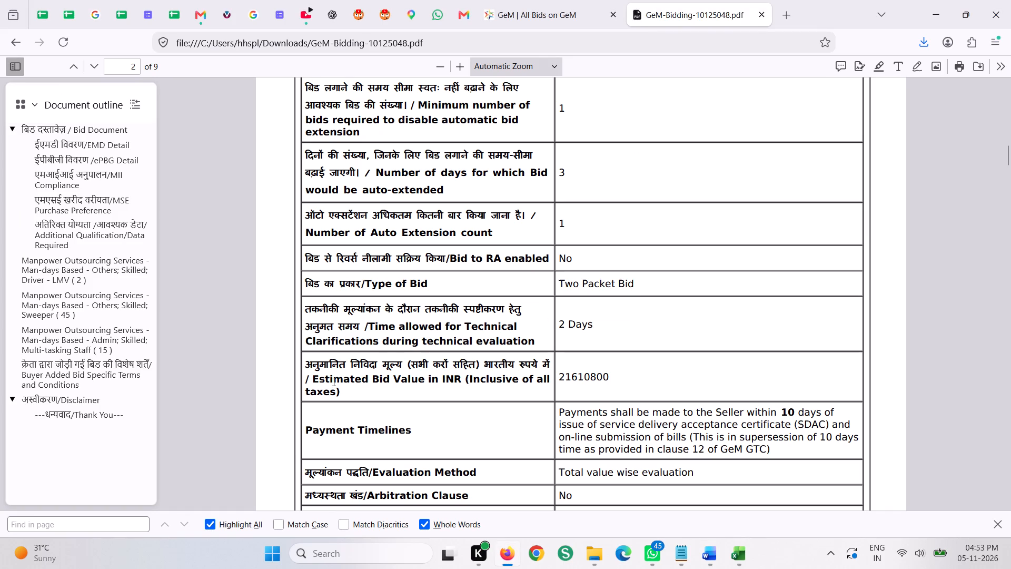
left_click_drag(333, 381, 415, 373)
key("ctrl+c")
key("ctrl+c")
key("alt+Tab")
key("ctrl+v")
key("minus")
key("alt+Tab")
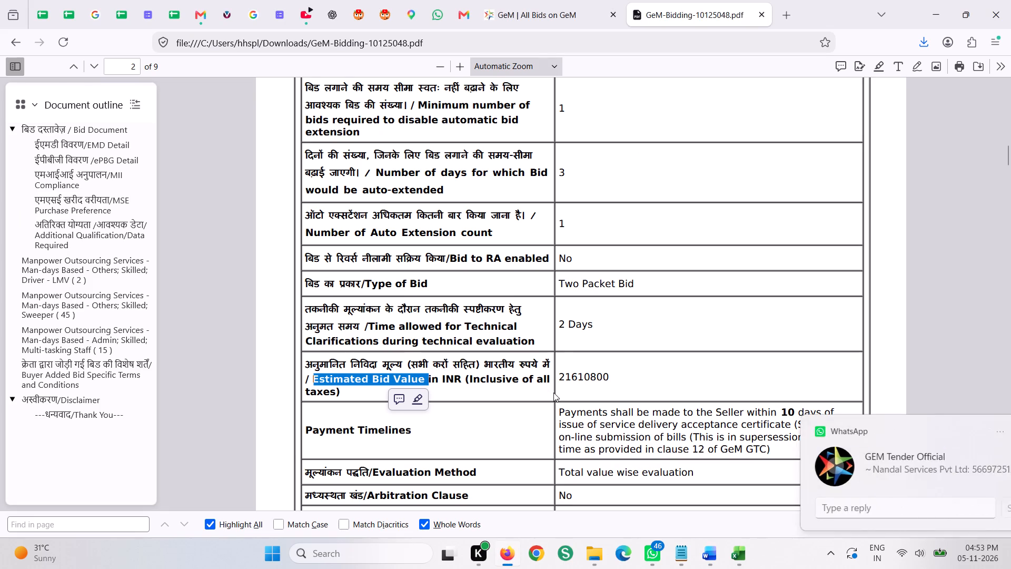
double_click(579, 378)
key("ctrl+c")
key("alt+Tab")
key("ctrl+v")
Start item 6 in the list and open the buyer uploaded ATC document linked in the bid document.
key("Return")
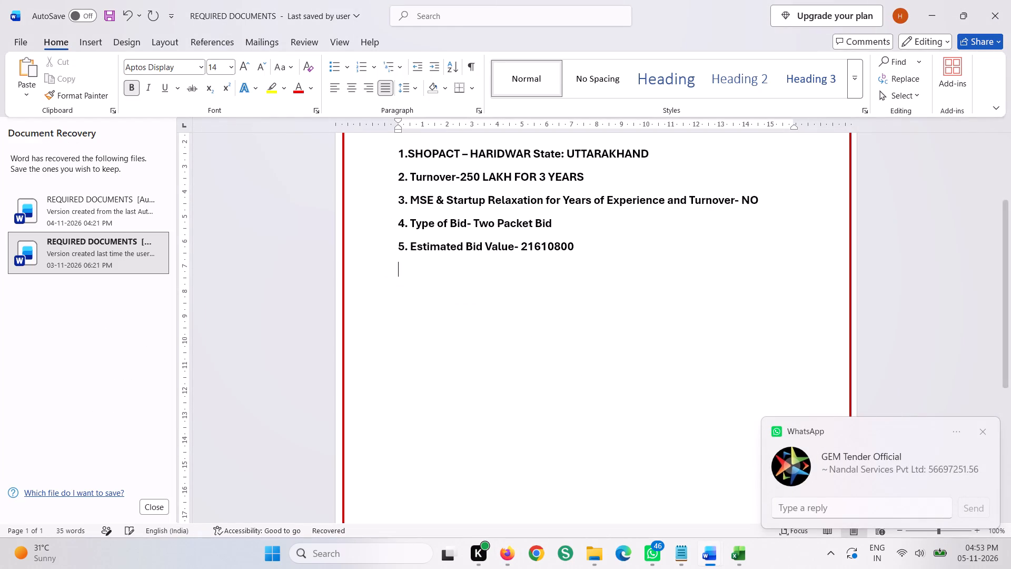
type("6.")
key("alt+Tab")
scroll(588, 371, "down", 3)
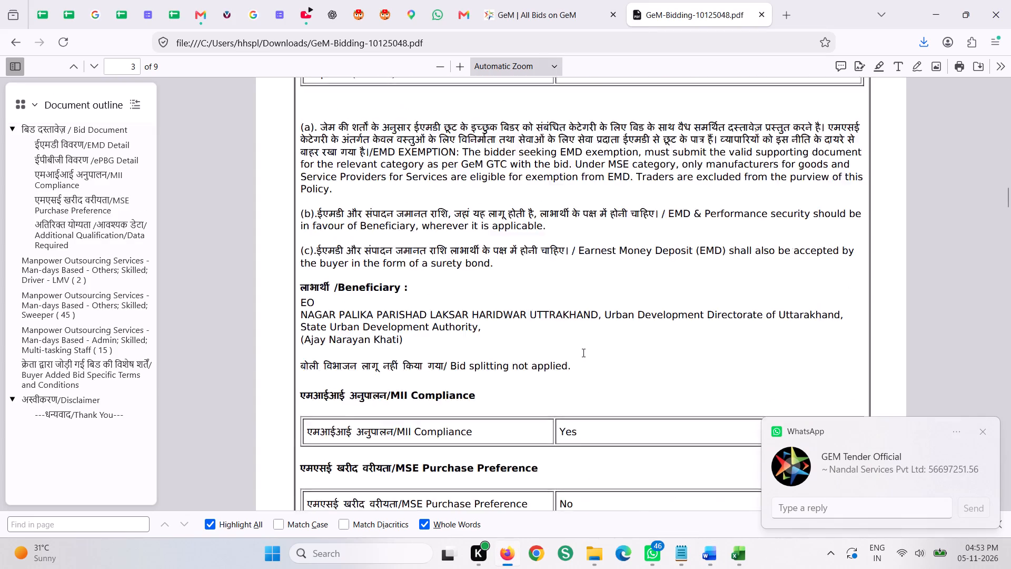
scroll(578, 358, "down", 3)
scroll(477, 395, "down", 2)
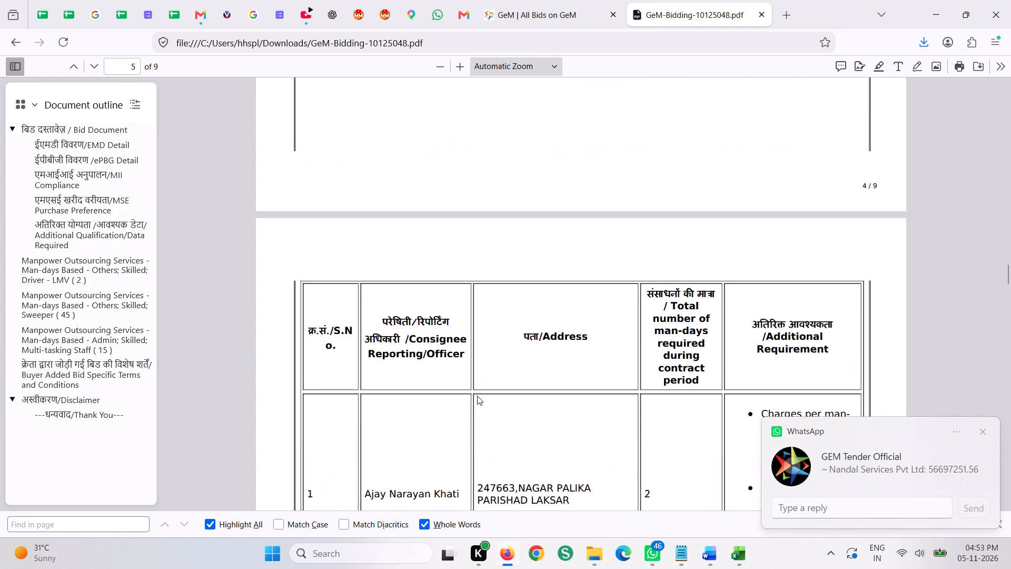
scroll(500, 417, "down", 1)
scroll(581, 365, "down", 6)
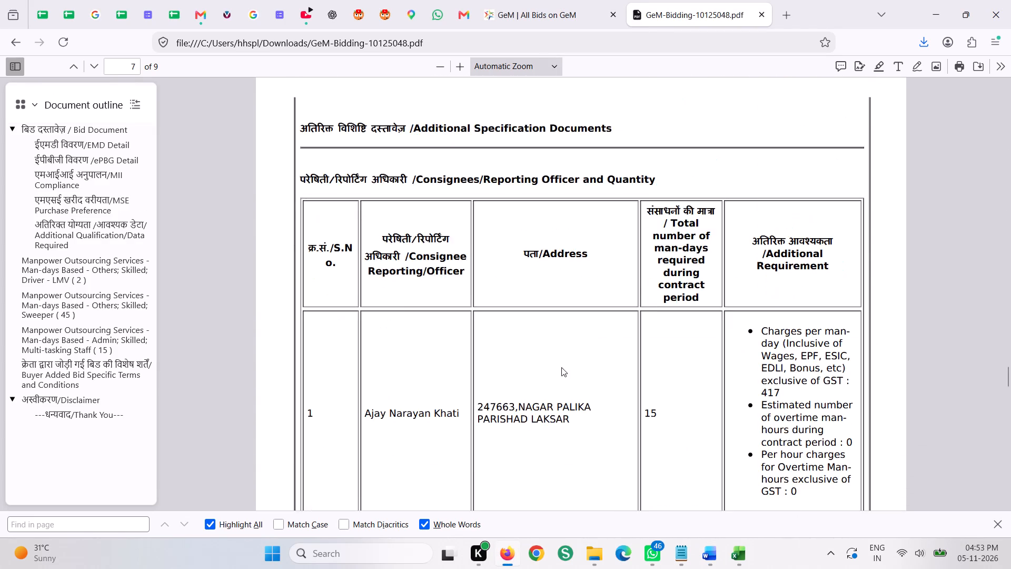
scroll(561, 367, "down", 3)
scroll(531, 364, "up", 2)
left_click(534, 216)
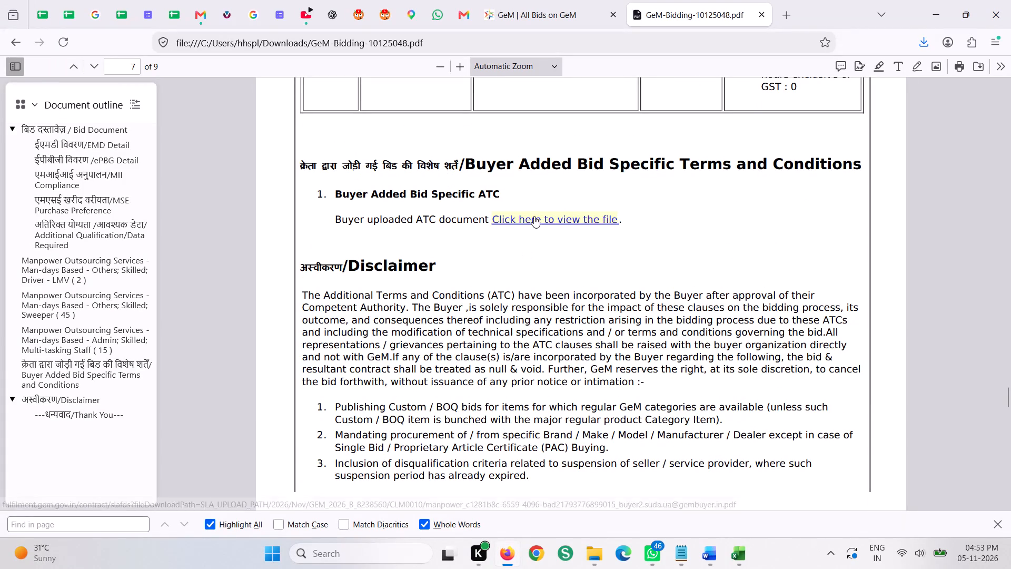
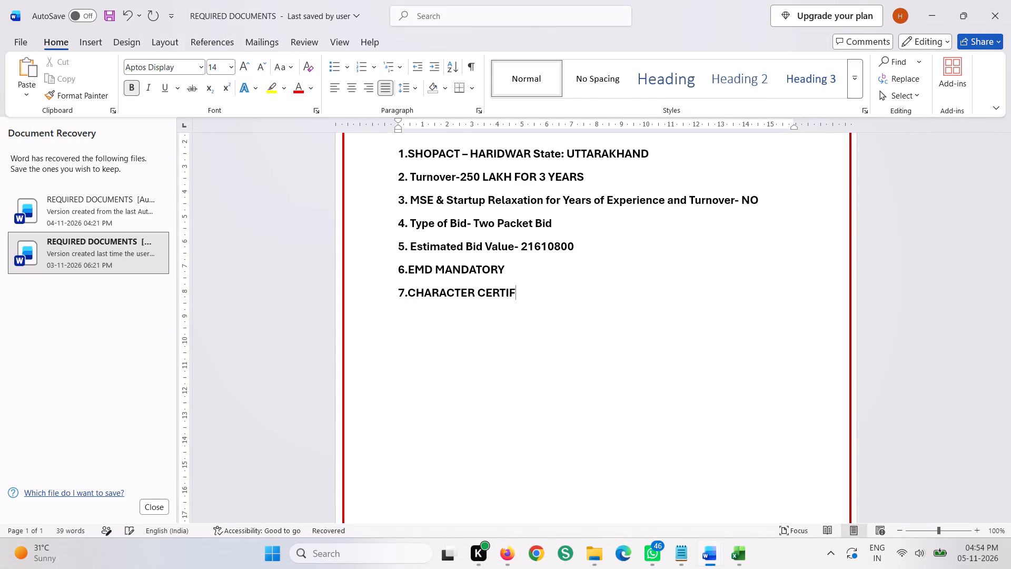
Complete item 7 of the required documents list so it reads CHARACTER CERTIFICATE IN UK.
type("ICATE IN")
key("space")
type("UK")
Add item 8 to the required documents list, reading COPY OF EPF,ESIC,GST,PAN,ITR 3 YEAR.
key("Return")
type("8.COPY OF EPF,ESIC,GST,PAN,ITR 3 YEARA")
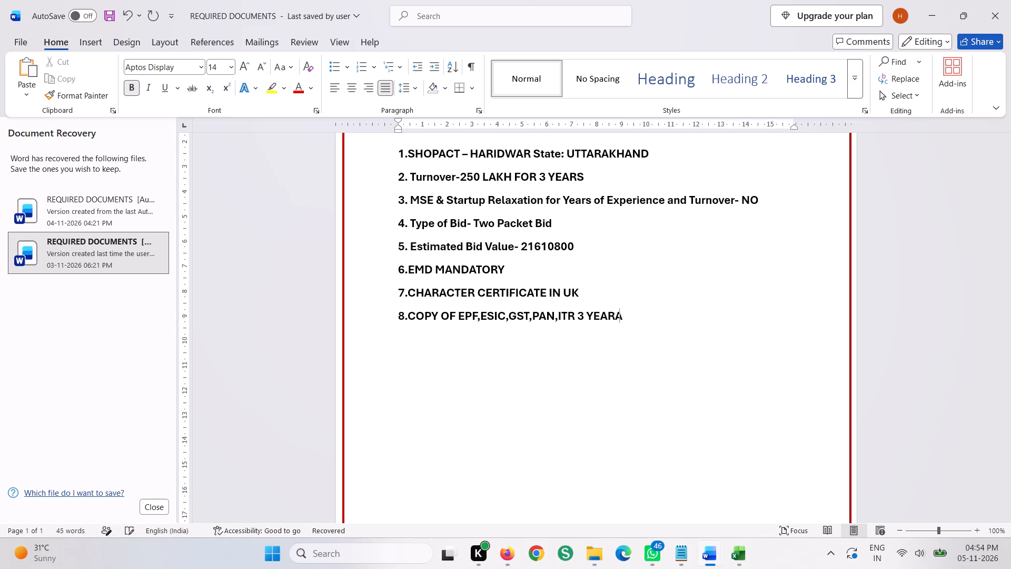
key("space")
key("BackSpace")
key("BackSpace")
key("a")
key("BackSpace")
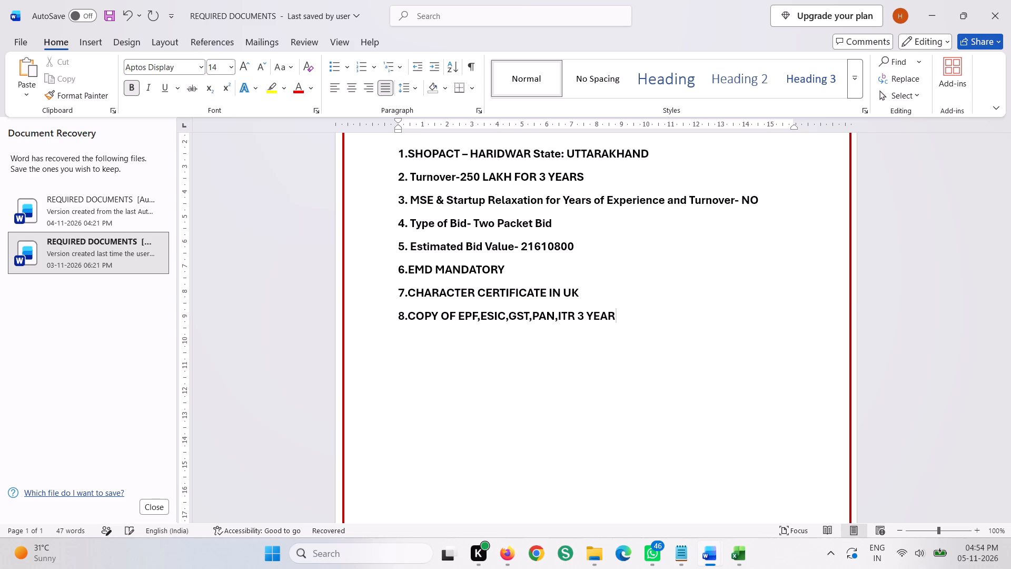
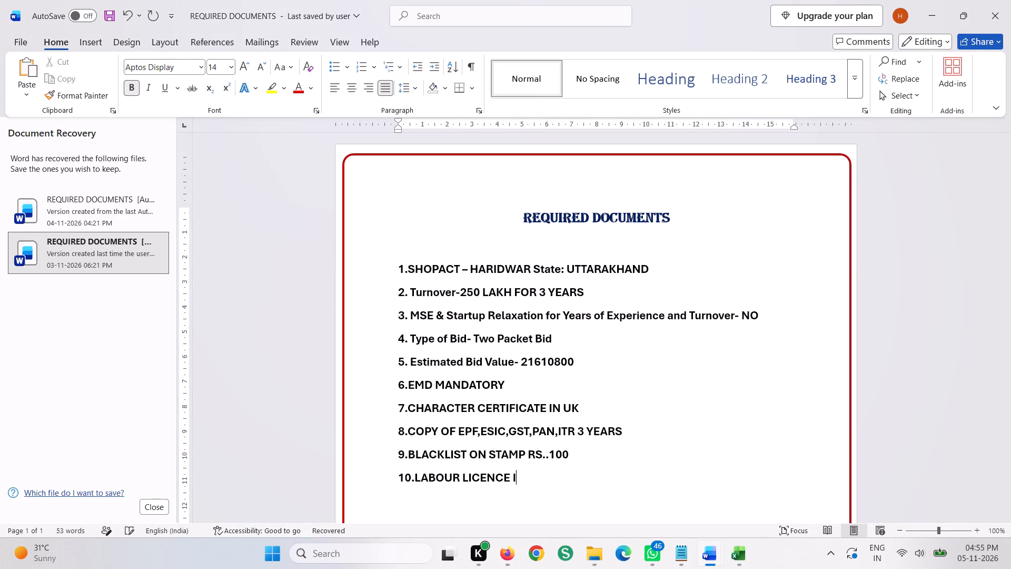
Complete item 10 of the required documents list so it reads LABOUR LICENCE IN UK.
type("N UK")
key("space")
key("Return")
Start item 11 on the line below item 10 in the required documents list.
type("11")
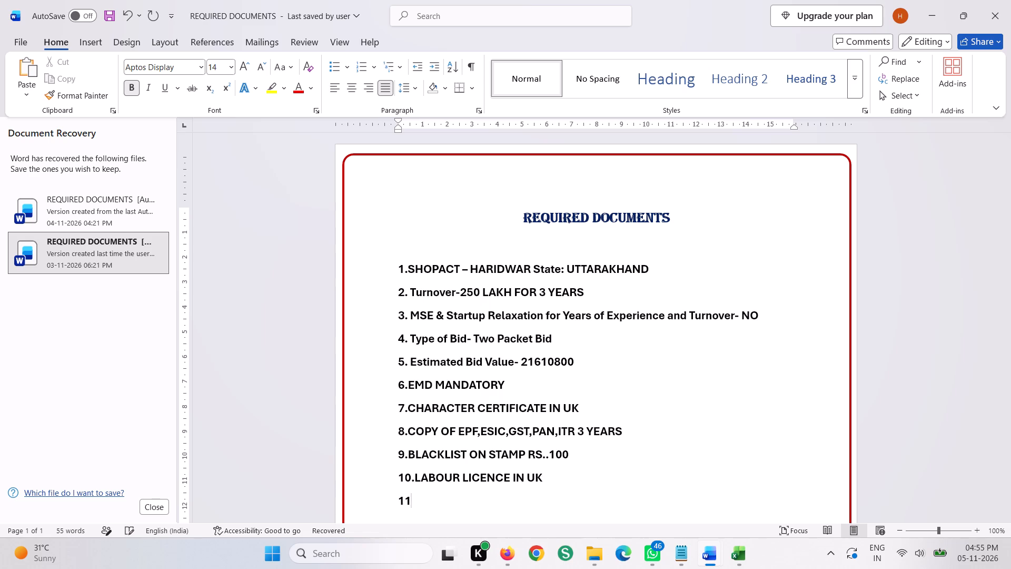
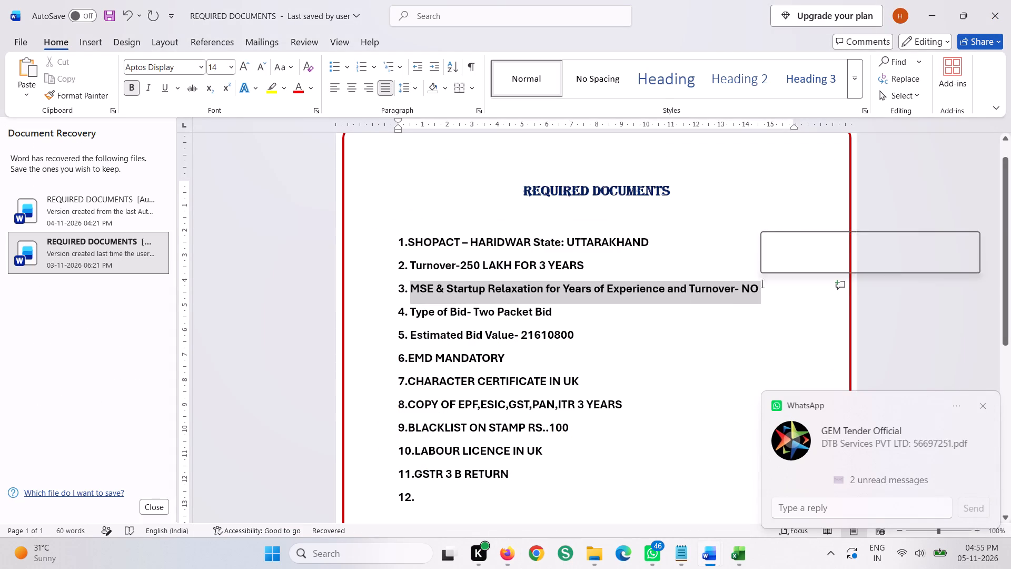
Highlight the MSE & Startup Relaxation text of item 3 and EMD MANDATORY in item 6 in yellow.
left_click(817, 260)
left_click(691, 357)
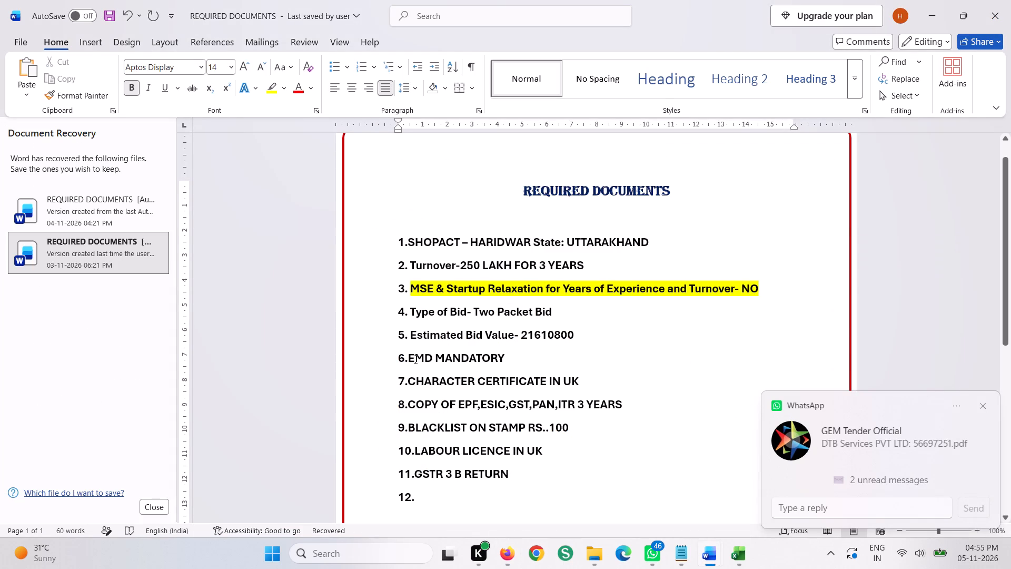
left_click_drag(414, 359, 512, 350)
left_click(569, 331)
left_click(526, 408)
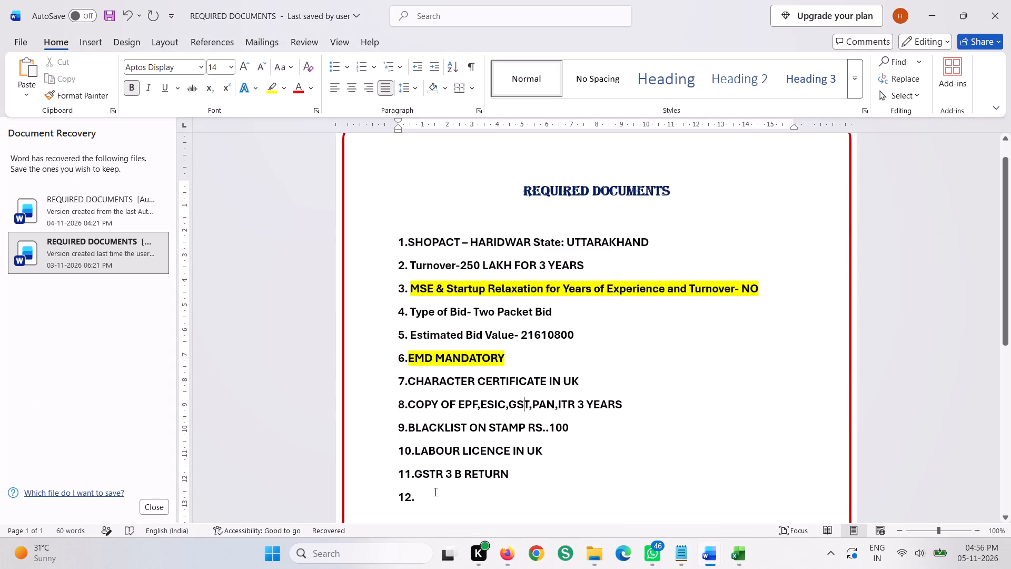
Delete the empty item number 12 at the end of the required documents list.
left_click(434, 496)
key("BackSpace")
key("BackSpace")
key("BackSpace")
Export the list as the PDF REQUIRED DOCUMENTS into the GEM2026B8238560 folder in DEV1, and close the published PDF.
left_click(590, 547)
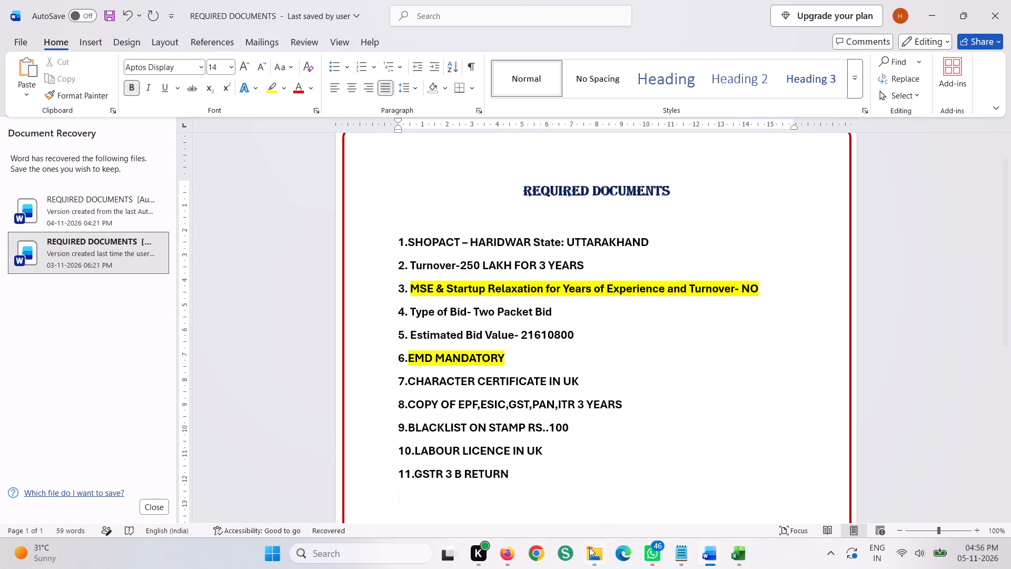
left_click(589, 548)
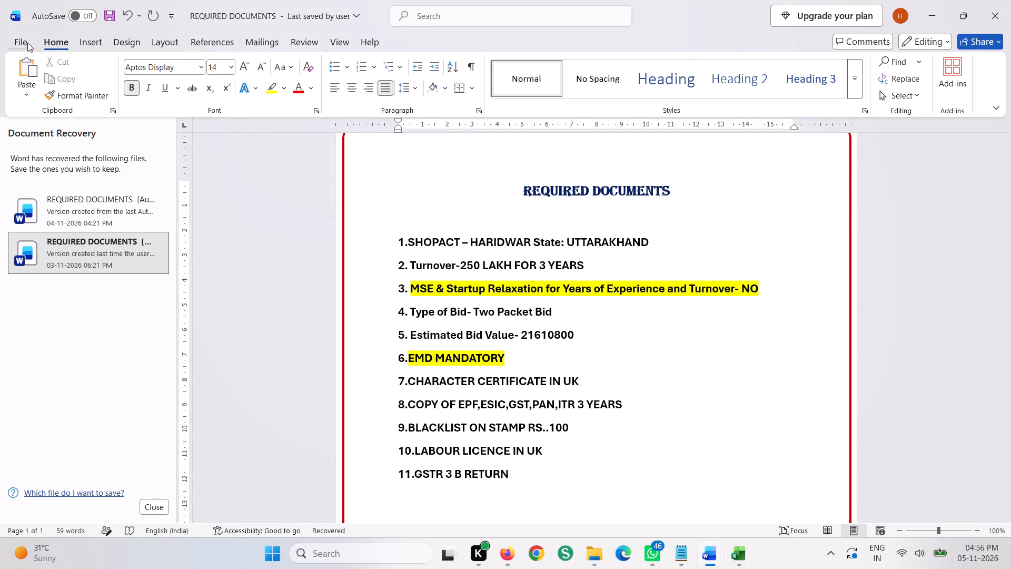
left_click(26, 41)
left_click(42, 290)
left_click(384, 176)
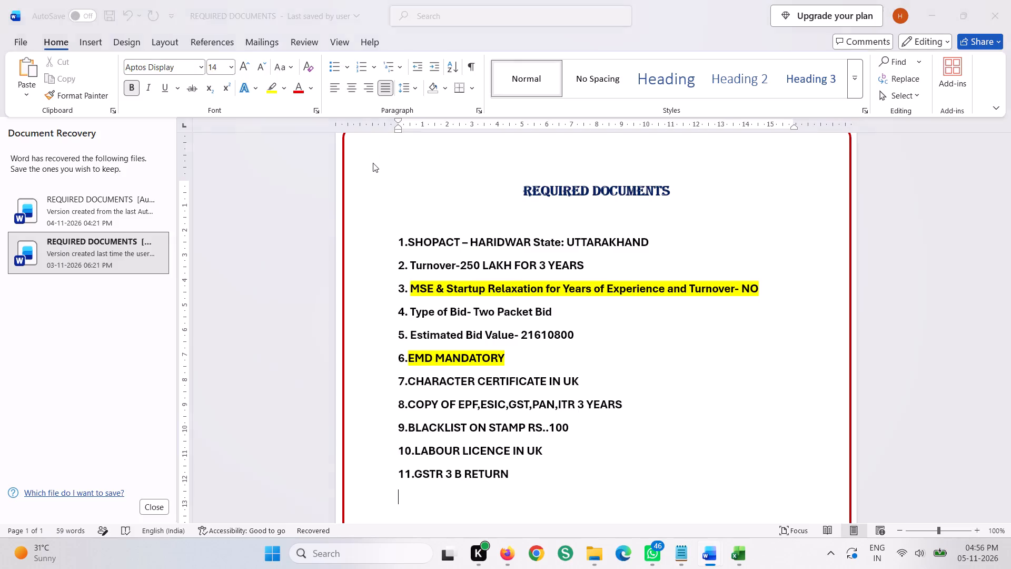
scroll(63, 159, "up", 13)
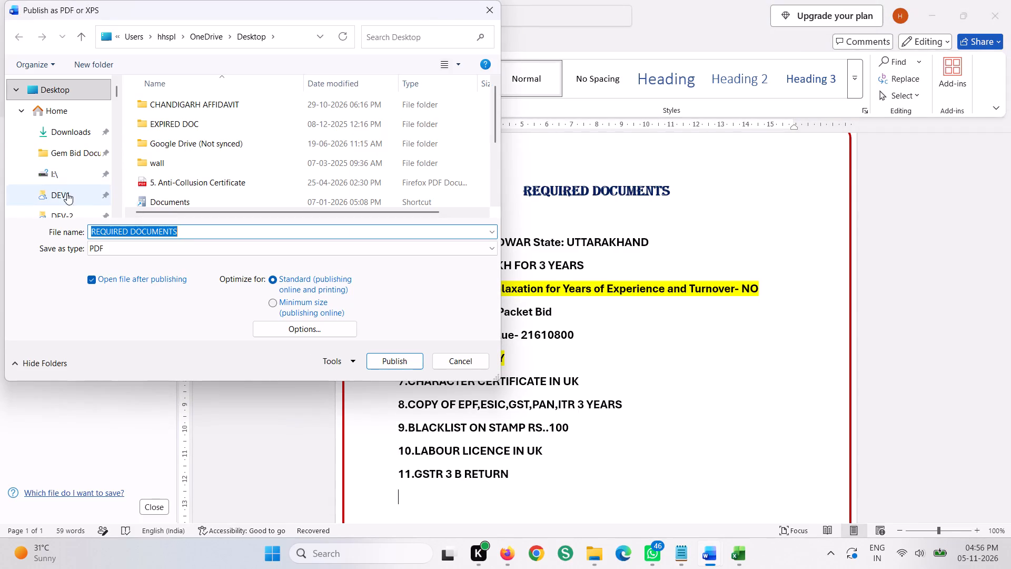
left_click(67, 193)
scroll(195, 140, "up", 10)
double_click(212, 109)
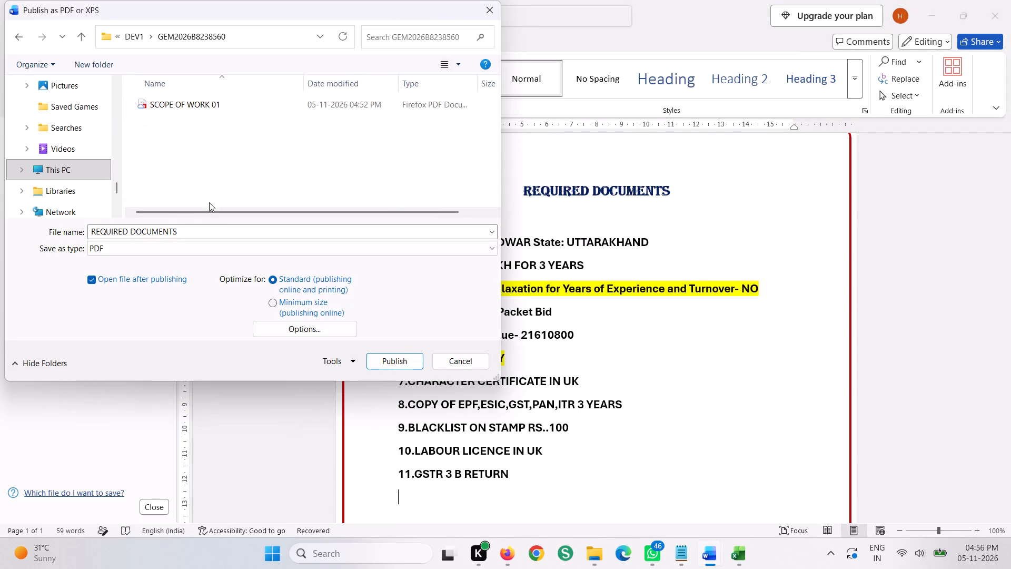
left_click(201, 231)
left_click(382, 357)
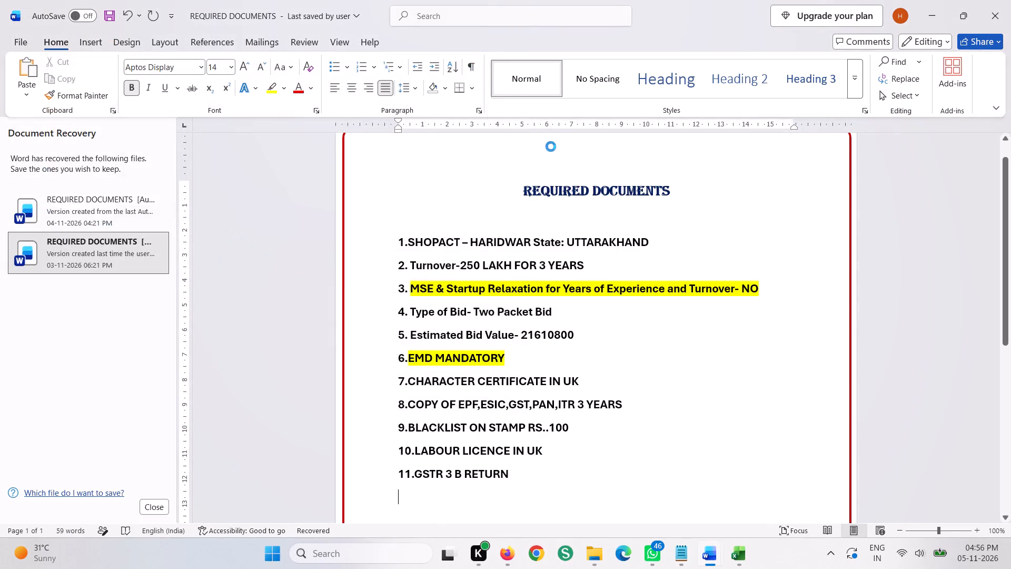
left_click(758, 0)
left_click(827, 10)
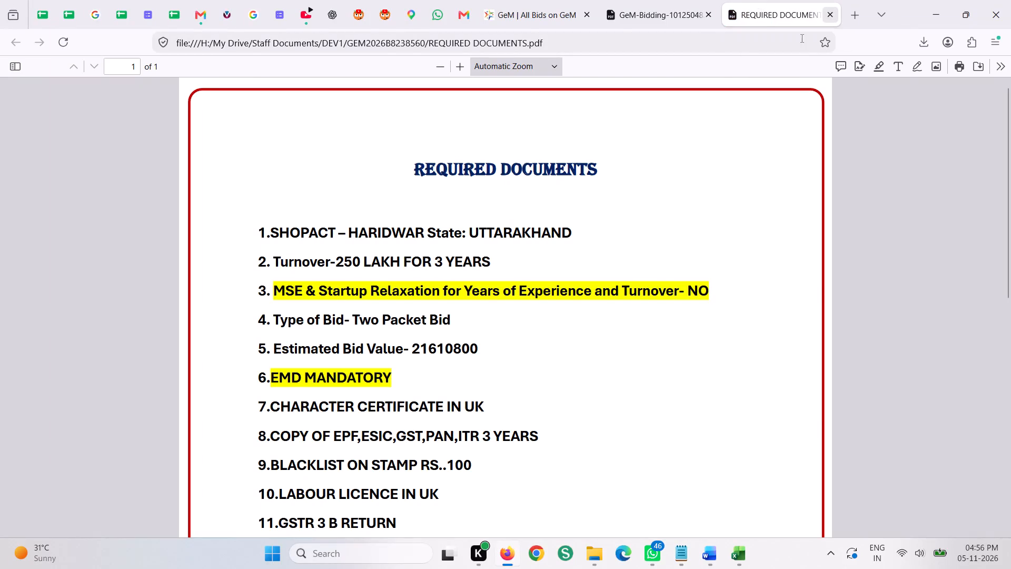
Save the bid document GeM-Bidding-10125048 as a PDF in the GEM2026B8238560 folder in DEV1.
left_click(973, 64)
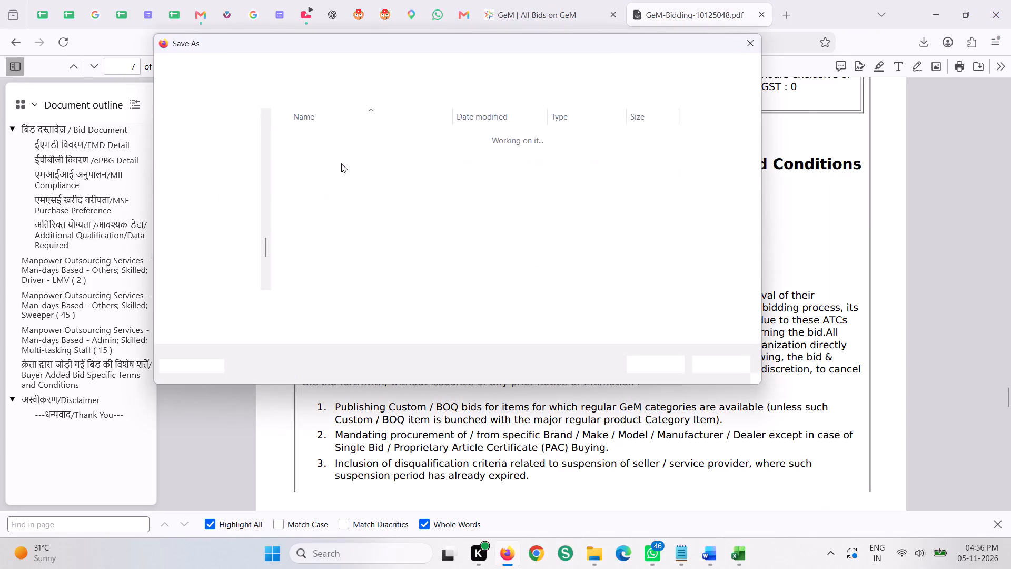
scroll(272, 157, "up", 9)
left_click(233, 73)
scroll(315, 153, "up", 5)
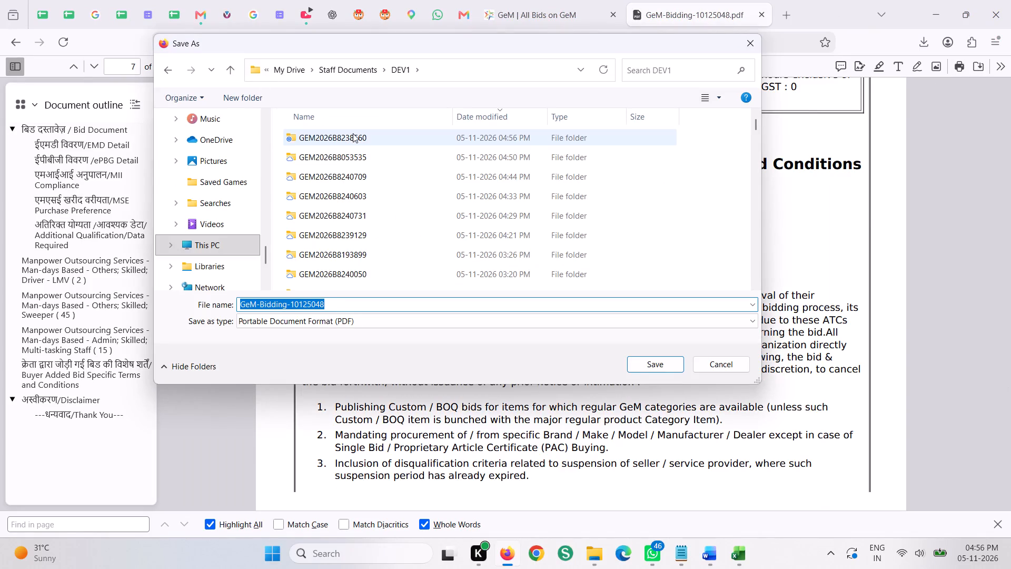
double_click(353, 133)
left_click(352, 301)
left_click(640, 366)
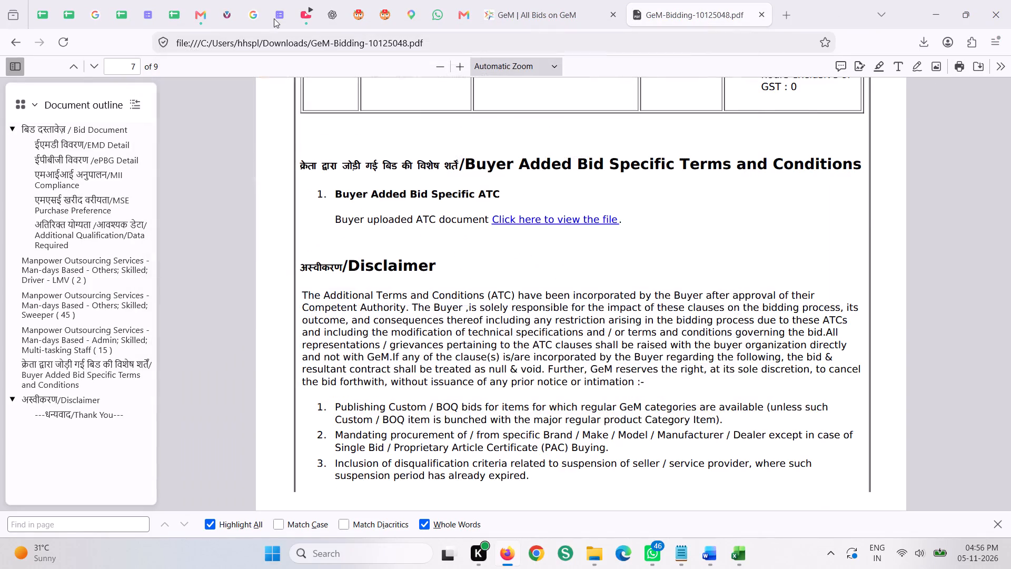
Switch to YouTube, play the suggested Tareefan song from Veere Di Wedding by Zee Music Company, and return to the bid PDF.
left_click(301, 18)
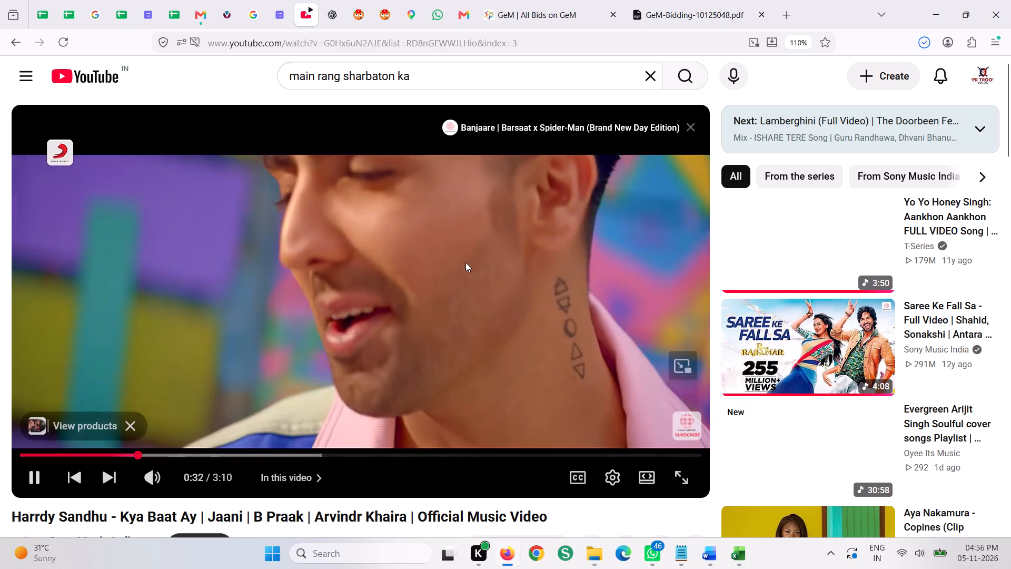
left_click(432, 281)
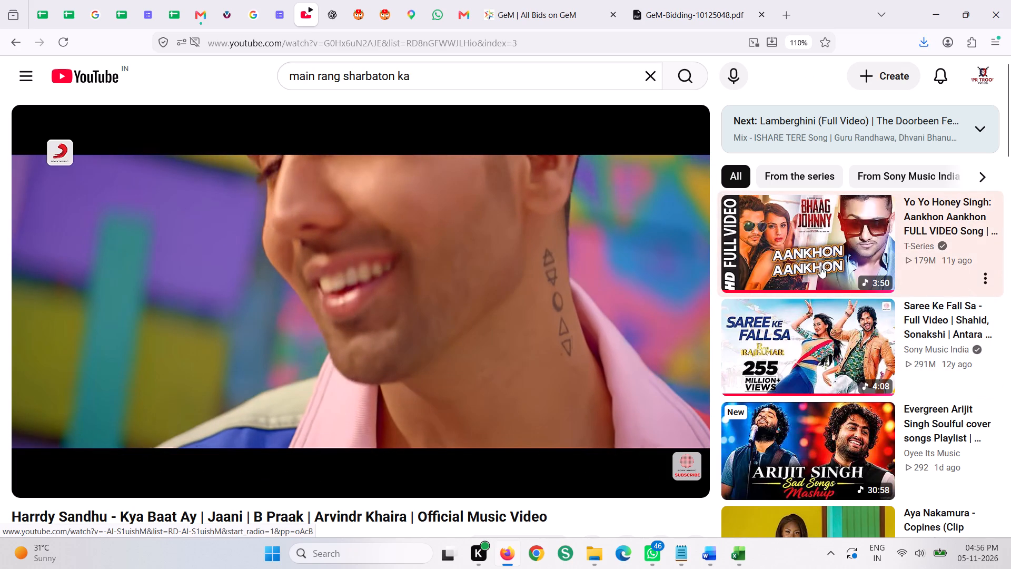
scroll(797, 276, "down", 1)
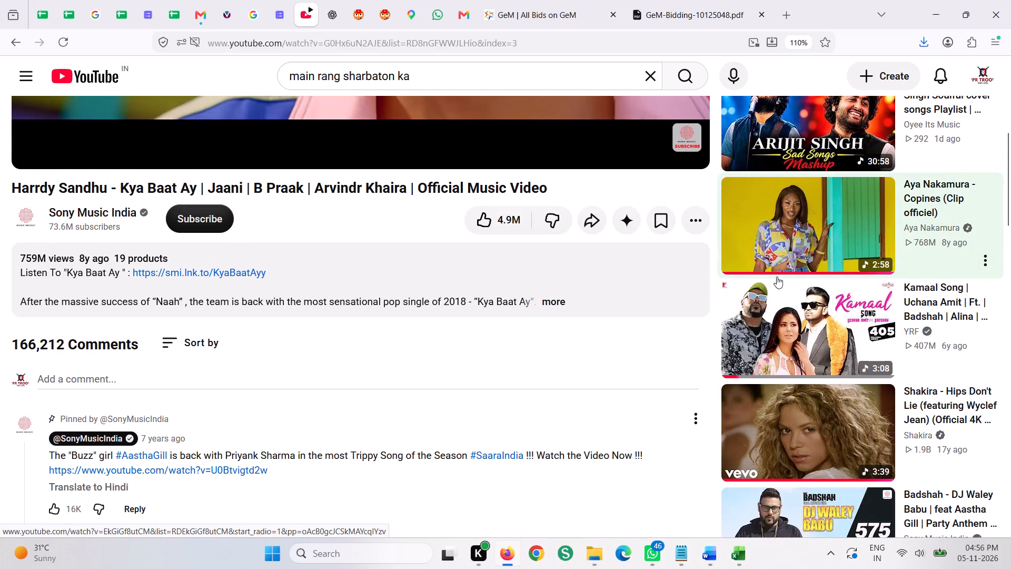
scroll(795, 307, "down", 1)
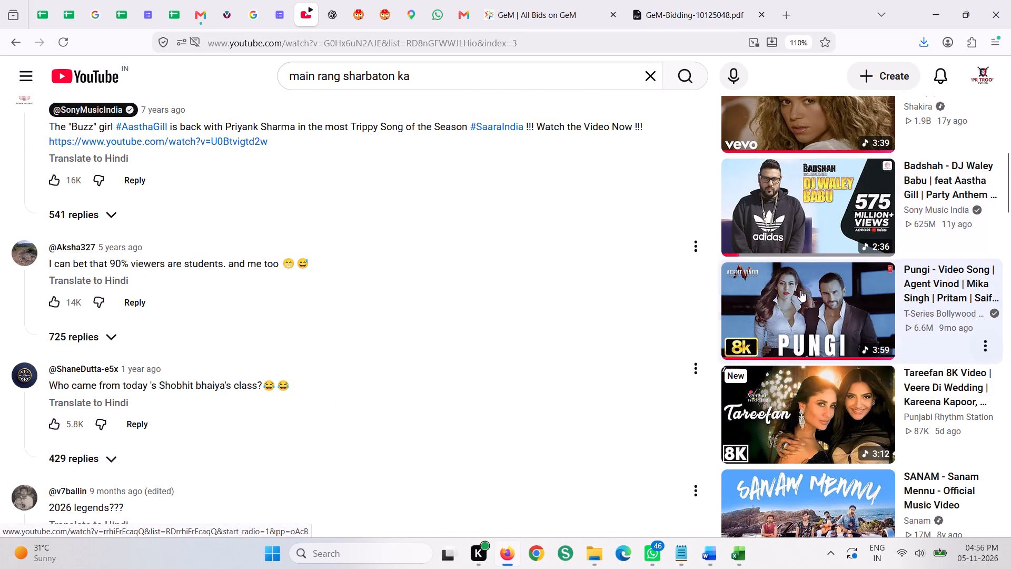
scroll(784, 296, "down", 1)
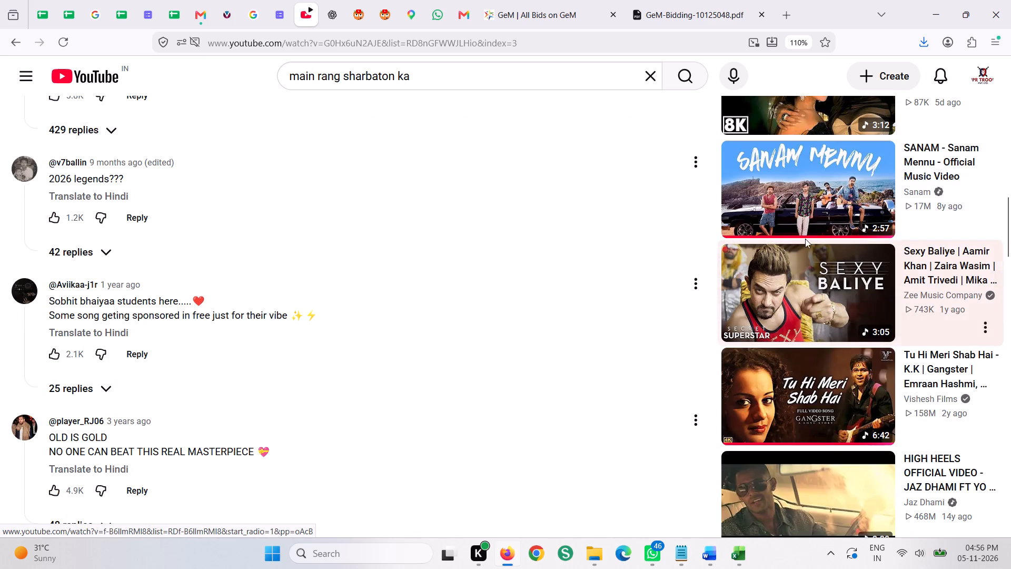
scroll(801, 269, "down", 1)
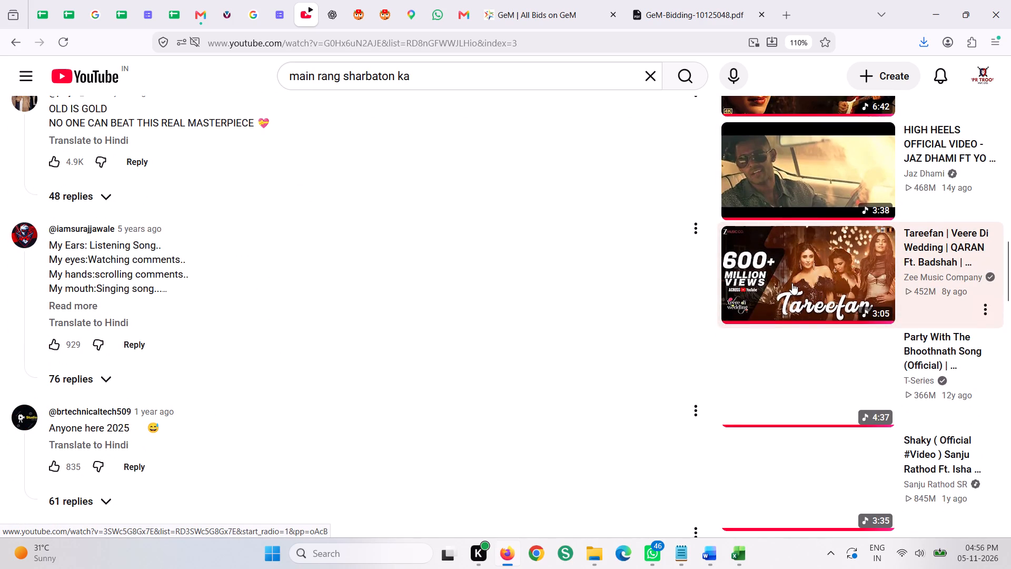
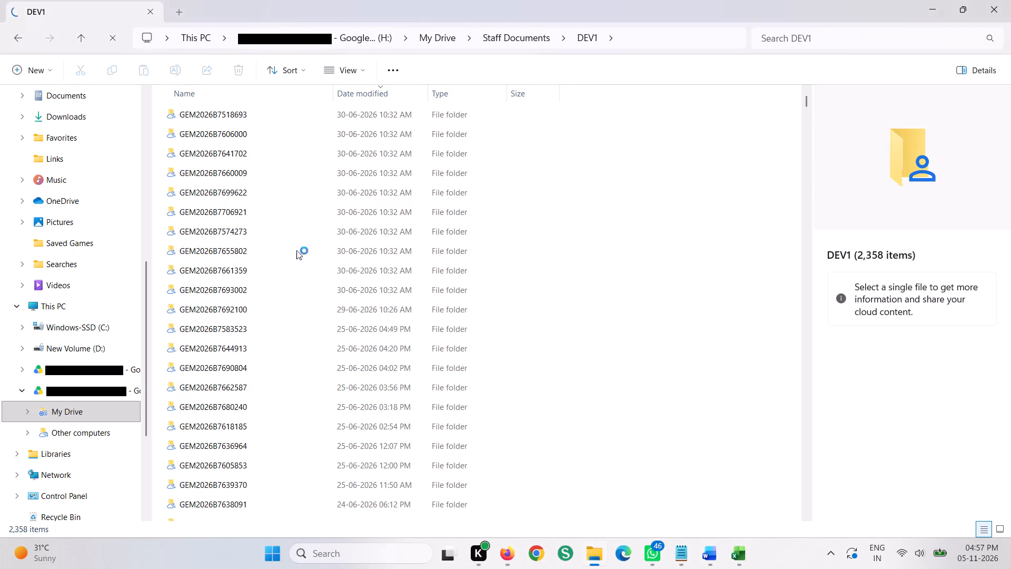
Switch to Firefox, copy the GeM ID GEM/2026/B/8241417 from row 326 of the Daily Tender Sheet, and return to row 325.
scroll(284, 235, "up", 3)
scroll(239, 165, "up", 3)
left_click(504, 547)
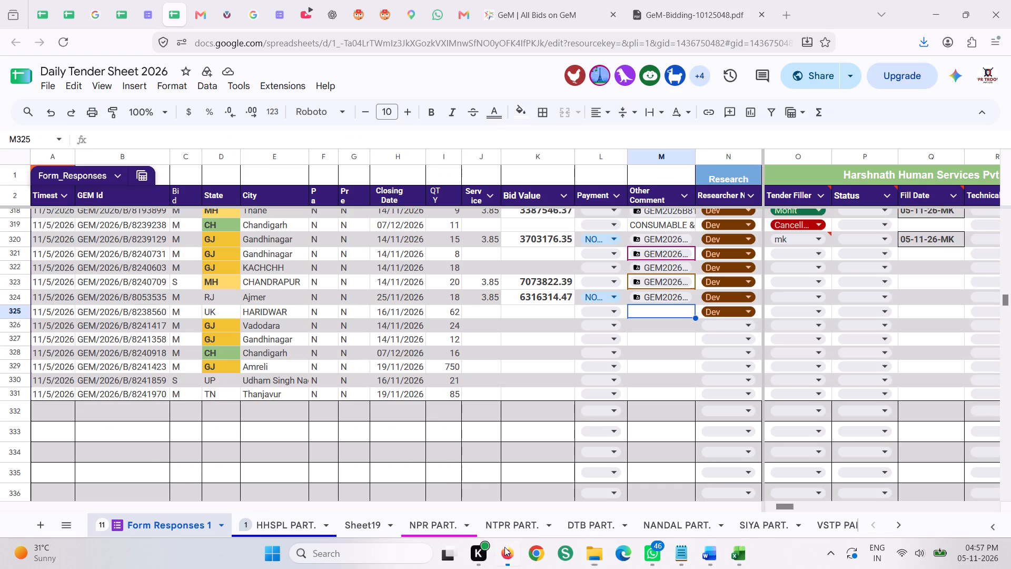
key("Down")
key("Left")
key("Left")
key("Left")
key("Left")
key("Left")
key("Left")
key("Left")
key("Left")
key("Left")
key("Left")
key("Left")
key("Left")
key("Left")
key("Left")
key("Left")
key("Left")
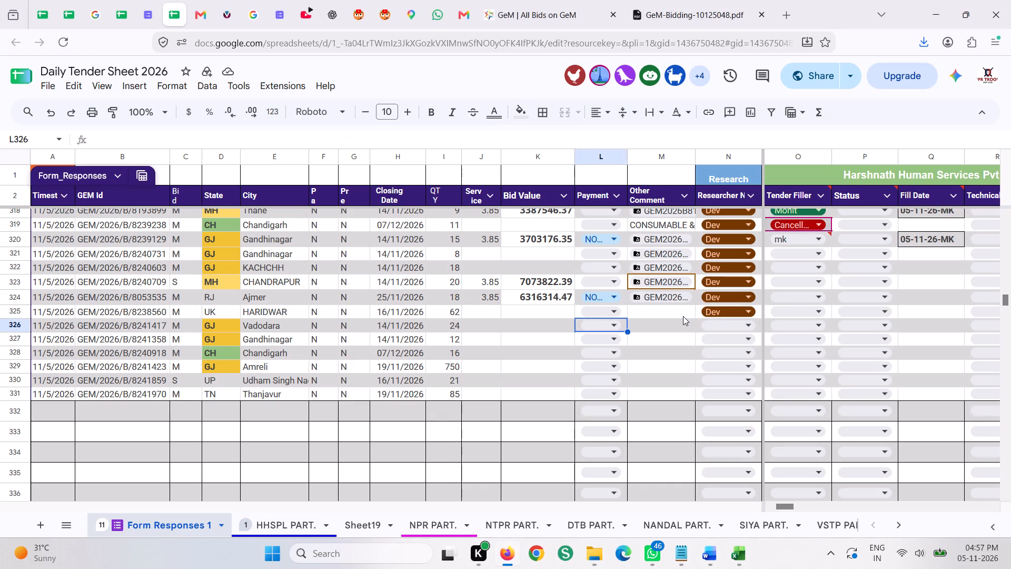
key("Right")
key("ctrl+c")
key("Right")
key("Right")
key("Right")
key("Right")
key("Right")
key("Right")
key("Right")
key("Right")
key("Right")
key("Right")
key("Right")
key("Right")
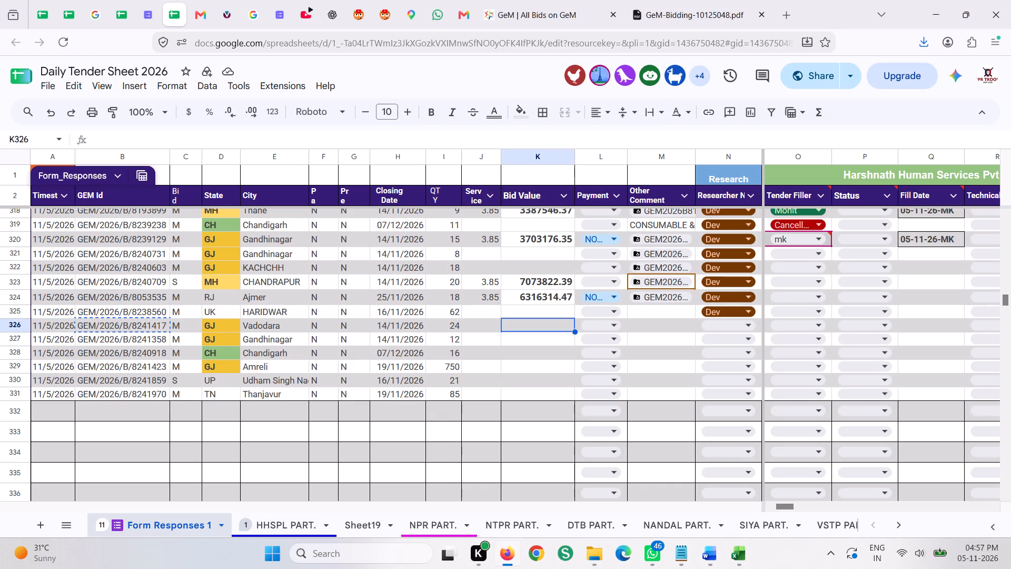
key("Right")
key("Up")
Close the GeM-Bidding-10125048 PDF, find GEM/2026/B/8241417 in the GeM bid listing, and open its bid document at the bid details.
left_click(690, 0)
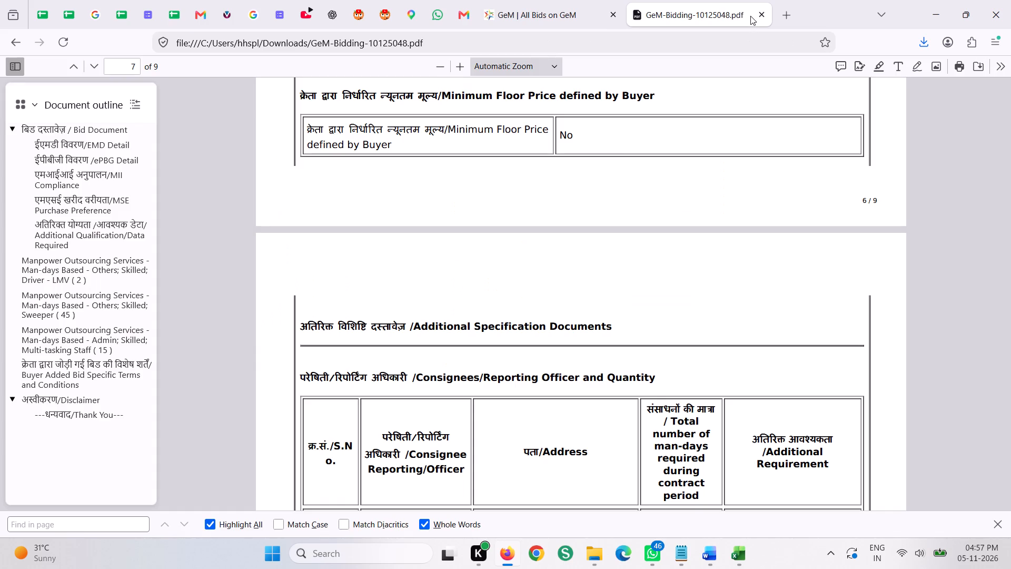
left_click(760, 11)
left_click_drag(795, 217, 563, 211)
key("ctrl+v")
key("Return")
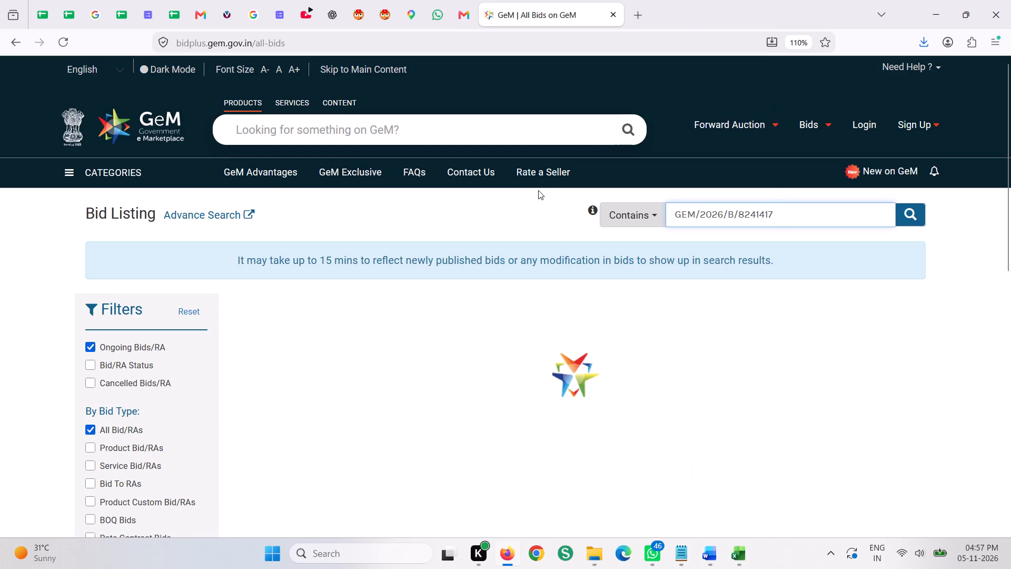
left_click(350, 345)
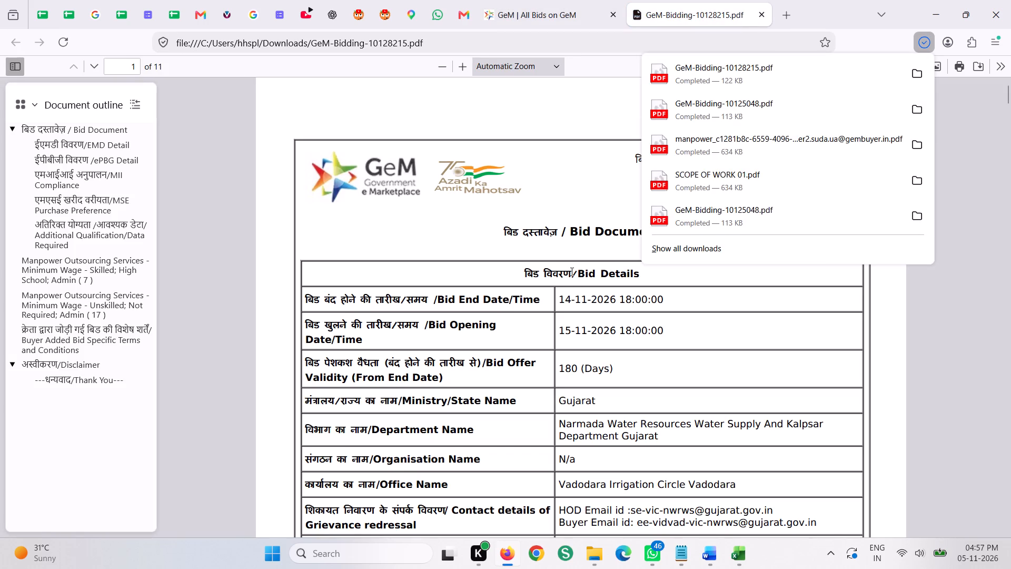
left_click(533, 266)
scroll(548, 247, "down", 1)
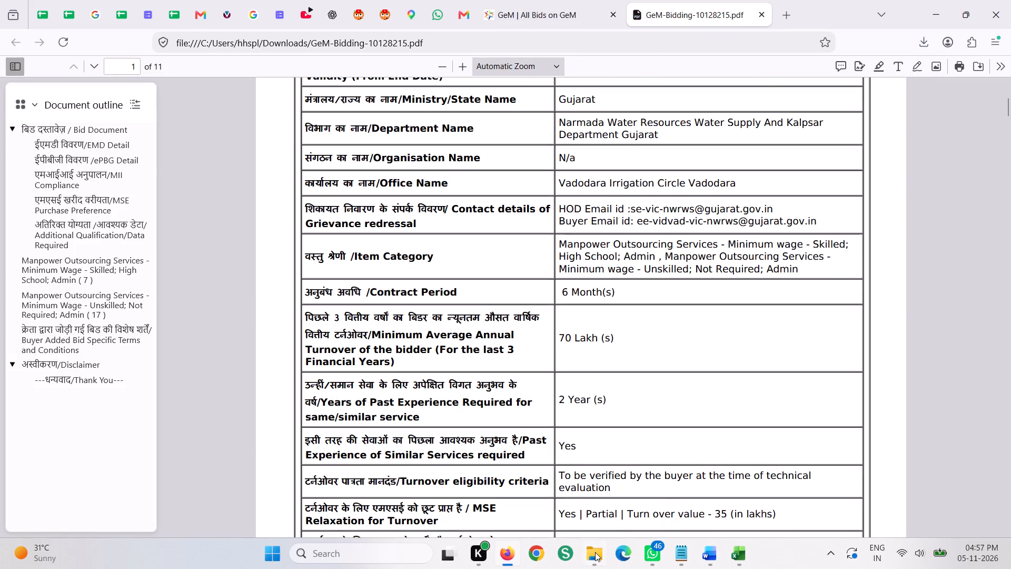
Switch to File Explorer and bring up the available actions for the GEM2026B8238560 folder in DEV1.
left_click(595, 552)
scroll(390, 182, "up", 3)
right_click(237, 112)
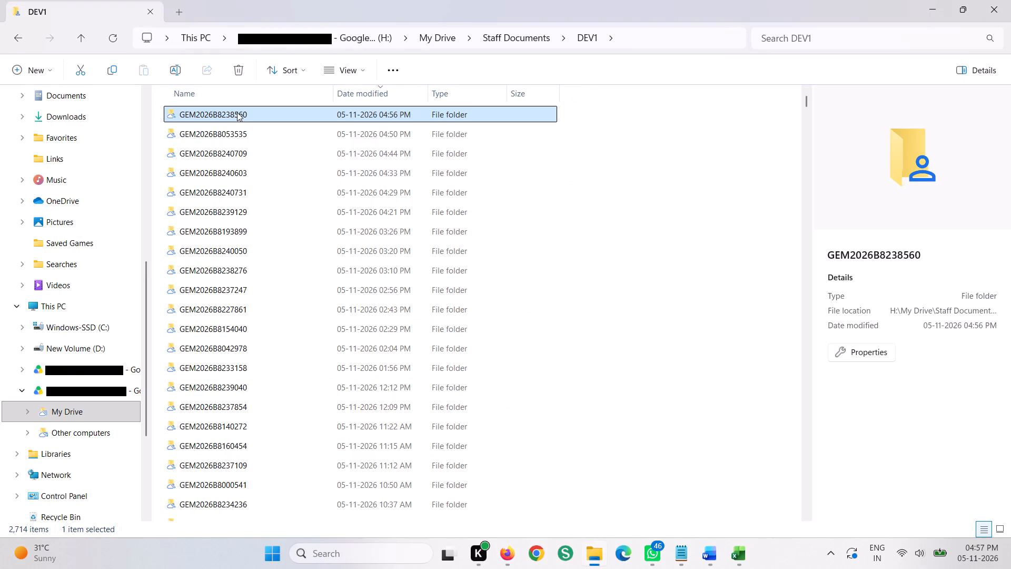
Copy the GEM2026B8238560 folder's Drive link and paste it as a folder chip into Other Comment for GEM/2026/B/8238560 in the Daily Tender Sheet.
left_click(276, 362)
left_click(271, 248)
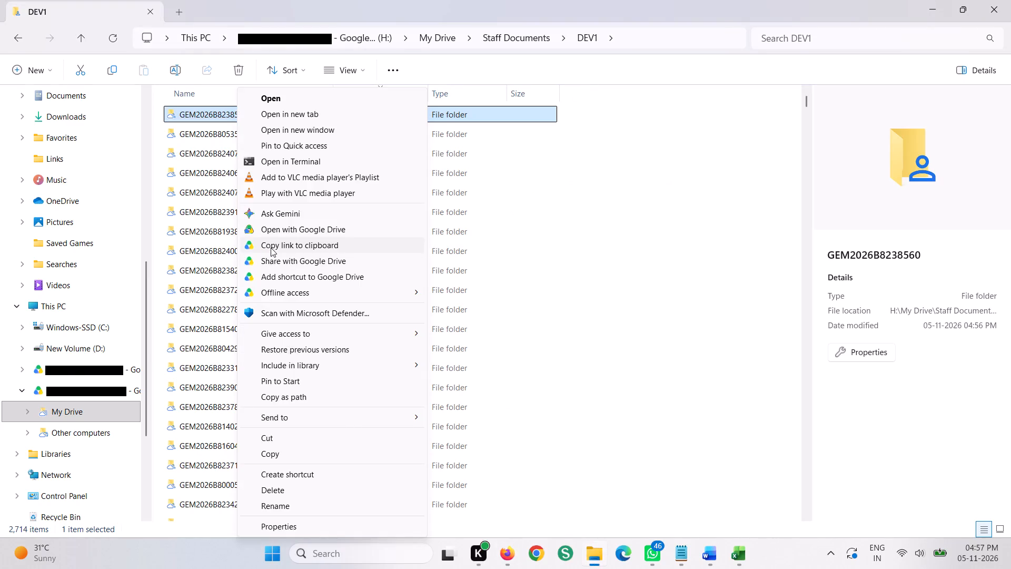
key("alt+Tab")
left_click(162, 18)
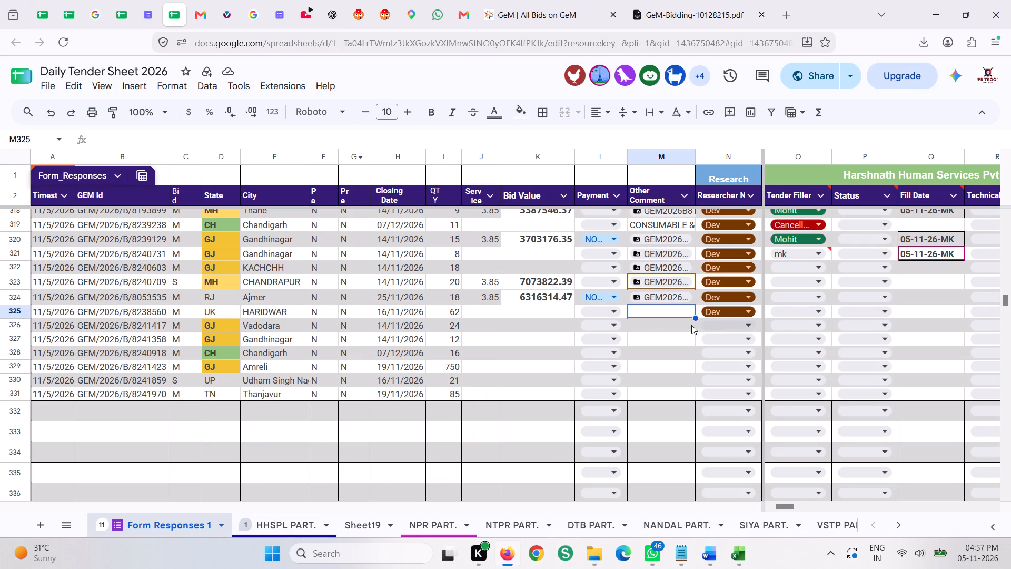
triple_click(642, 310)
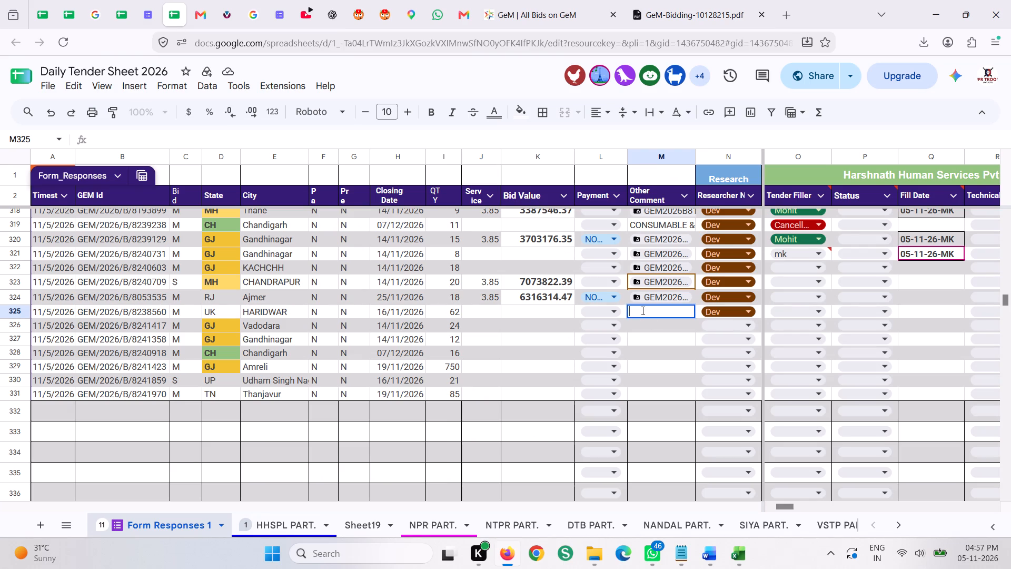
key("ctrl+v")
key("Tab")
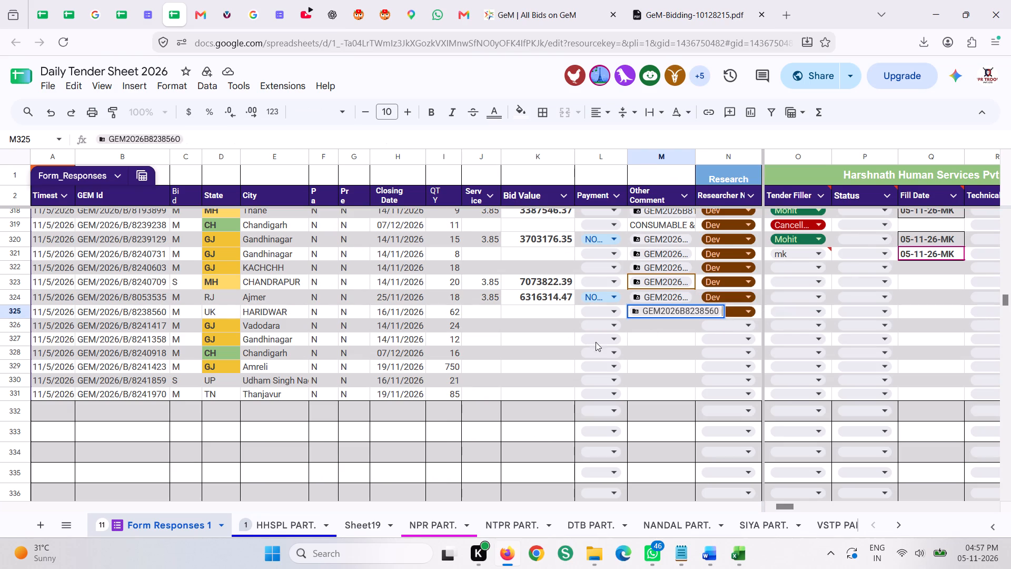
left_click(541, 344)
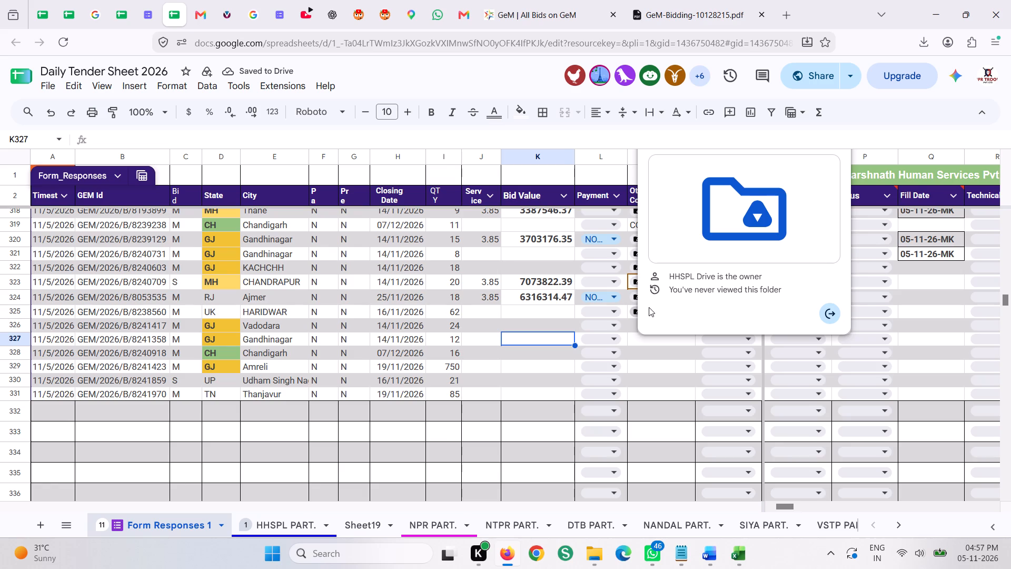
left_click(544, 387)
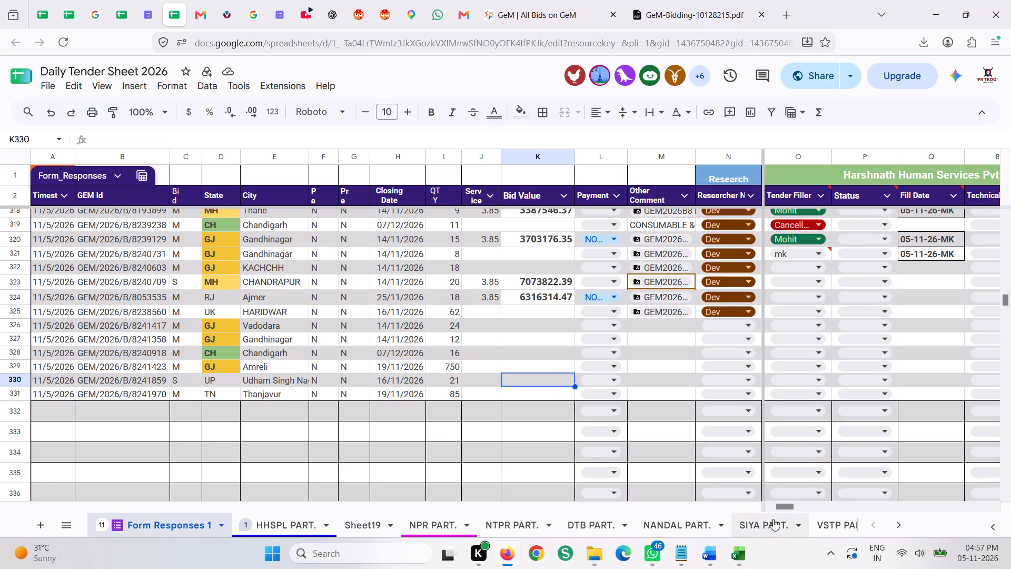
Look through the latest disqualification entries in the SIYA PART. sheet and copy the bid number GEM/2026/B/8099174.
left_click(761, 524)
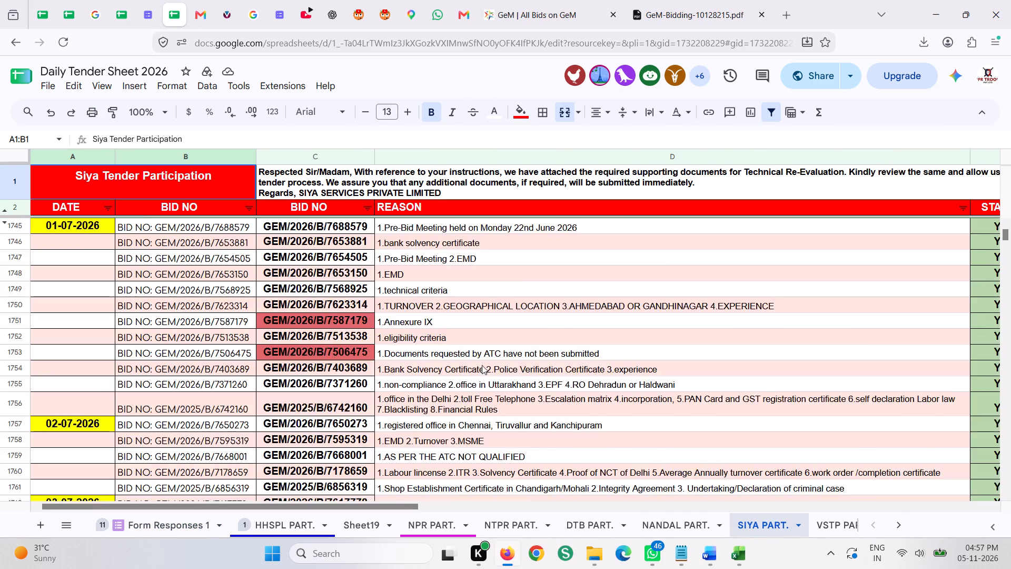
scroll(479, 369, "down", 20)
scroll(479, 369, "down", 17)
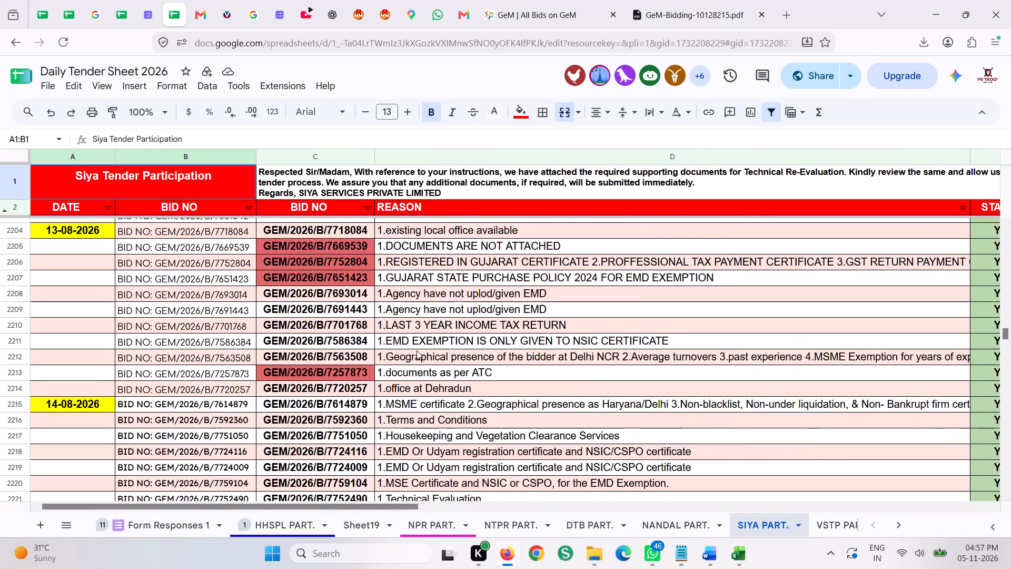
scroll(417, 350, "down", 20)
scroll(417, 350, "down", 19)
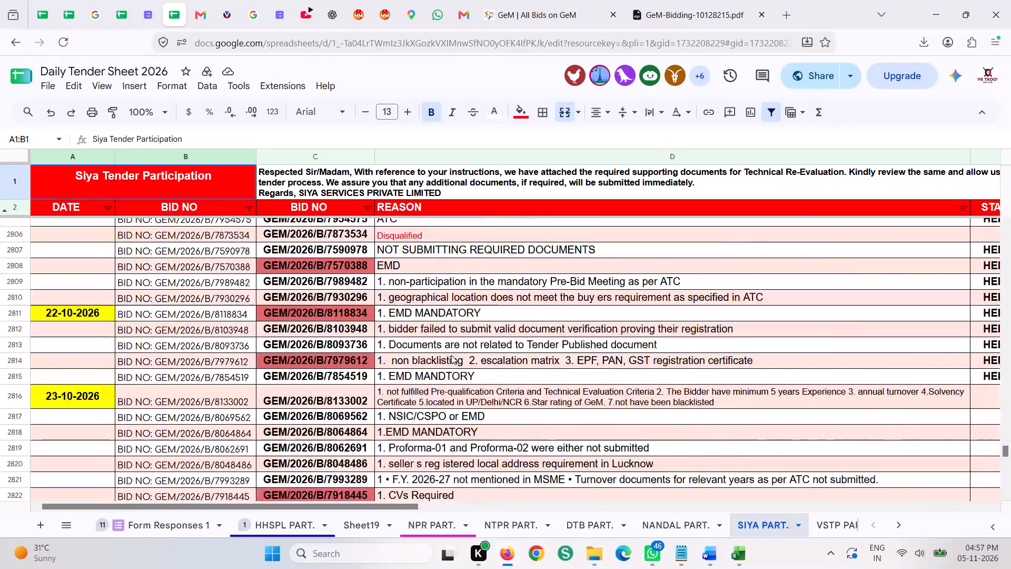
scroll(451, 355, "down", 10)
scroll(550, 369, "up", 4)
scroll(490, 353, "down", 1)
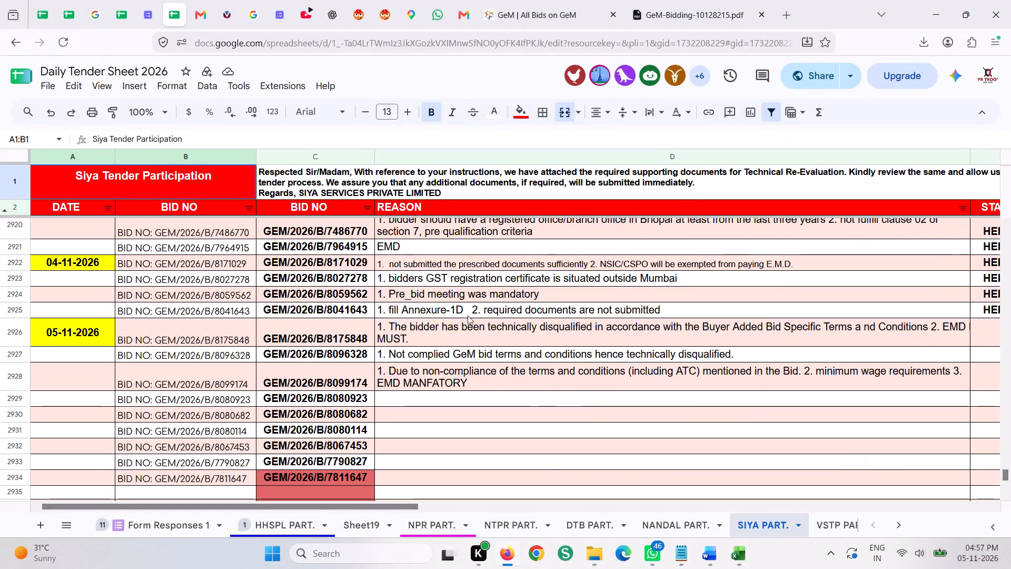
left_click(353, 383)
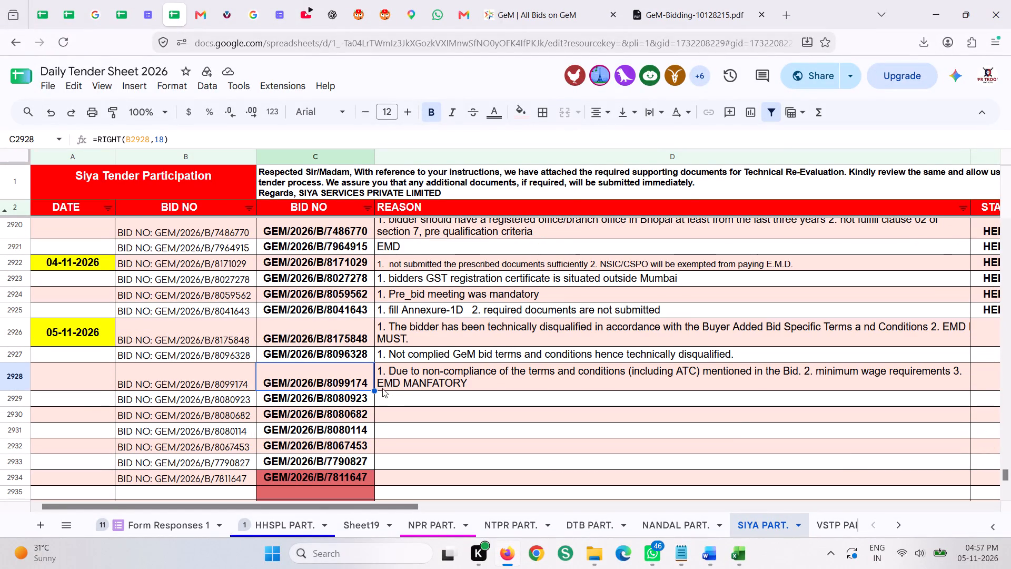
key("ctrl+c")
Search Form Responses 1 and the October sheet for bid GEM/2026/B/8099174.
left_click(547, 0)
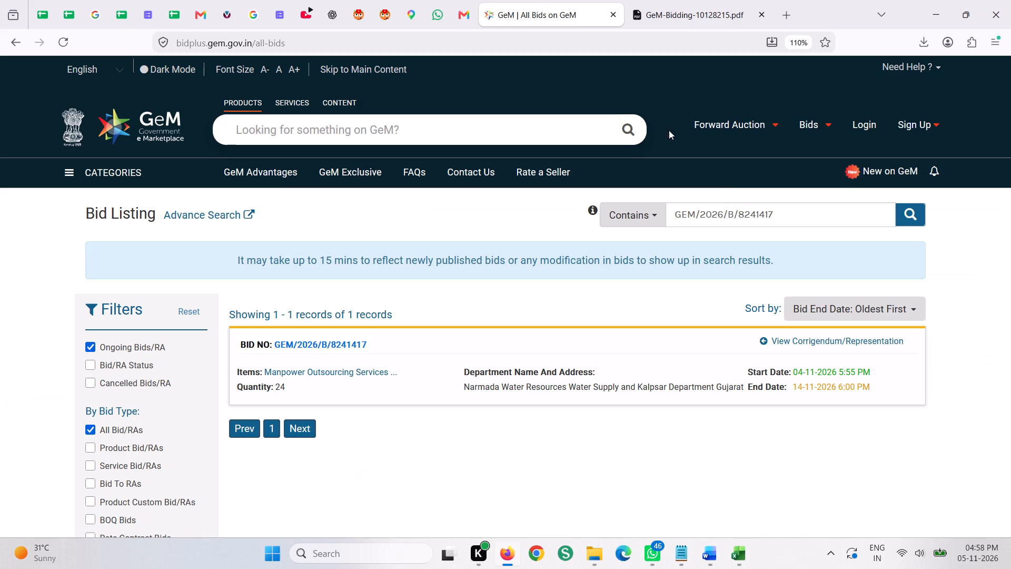
left_click(651, 0)
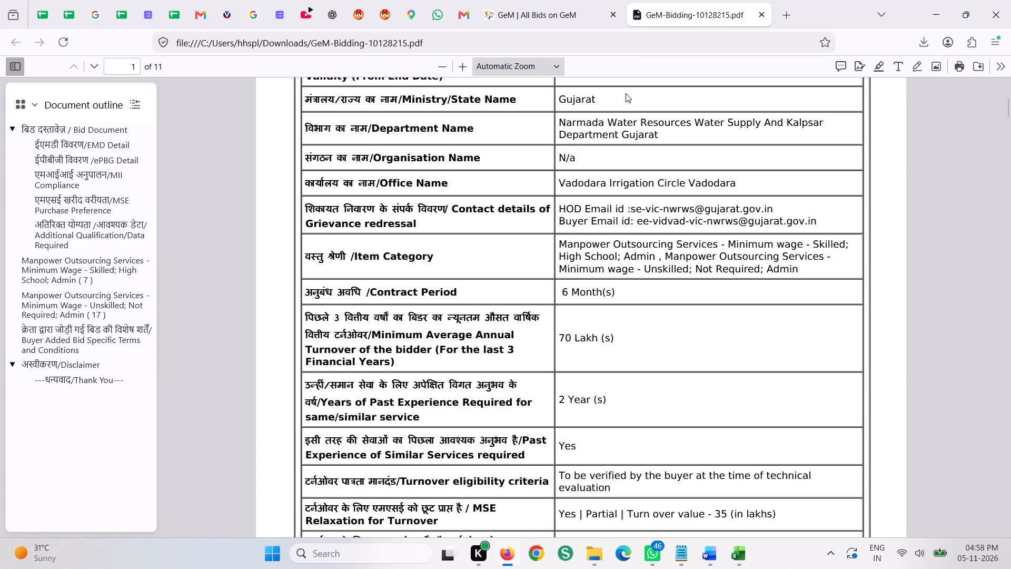
left_click(177, 18)
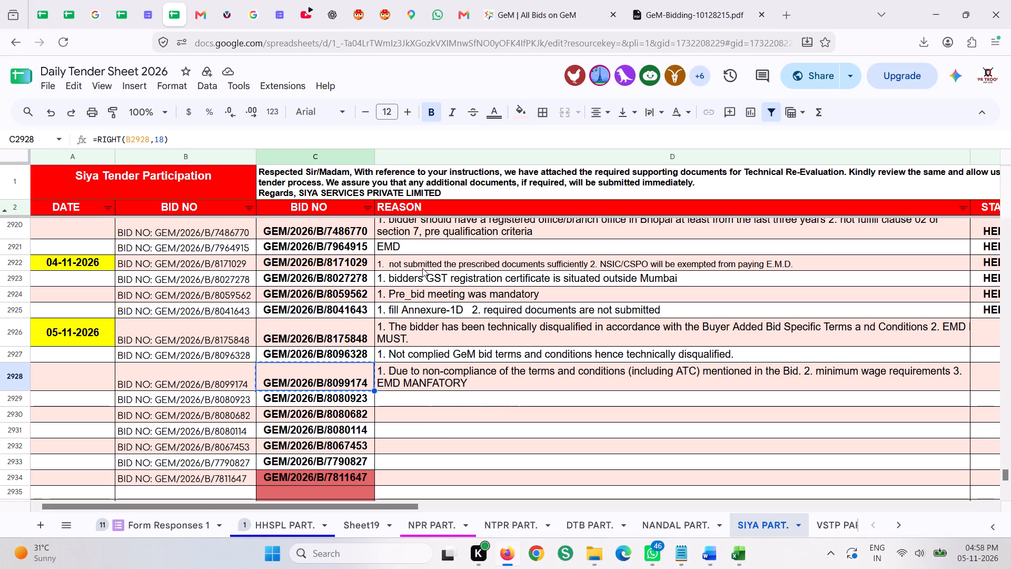
left_click(151, 522)
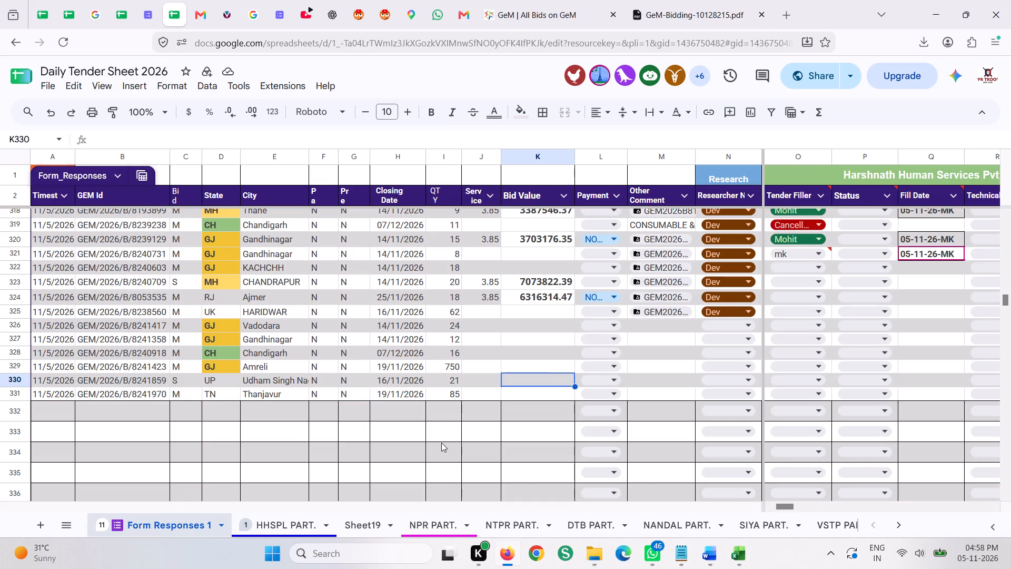
key("ctrl+f")
key("ctrl+v")
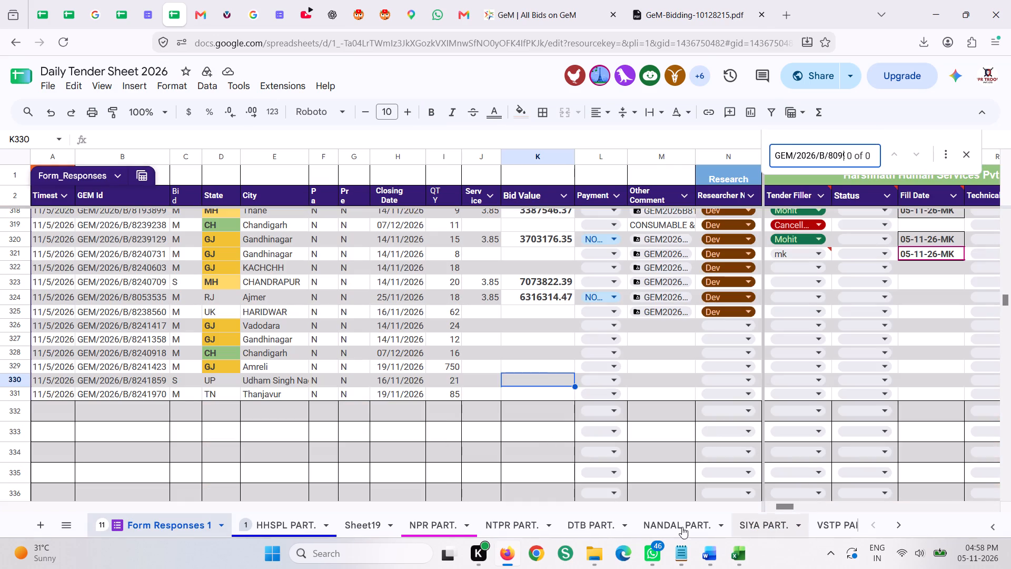
left_click(900, 523)
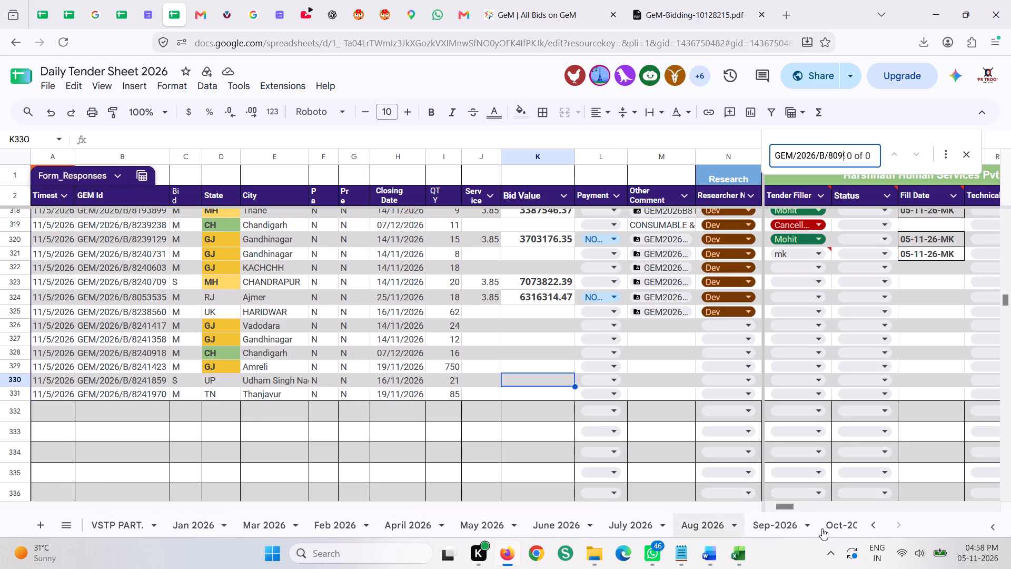
left_click(848, 526)
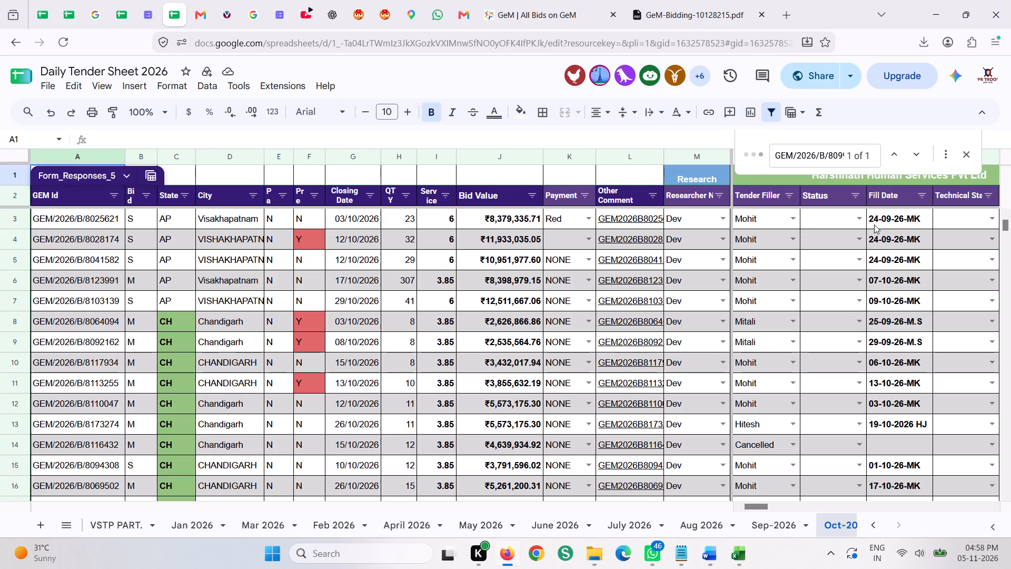
key("Return")
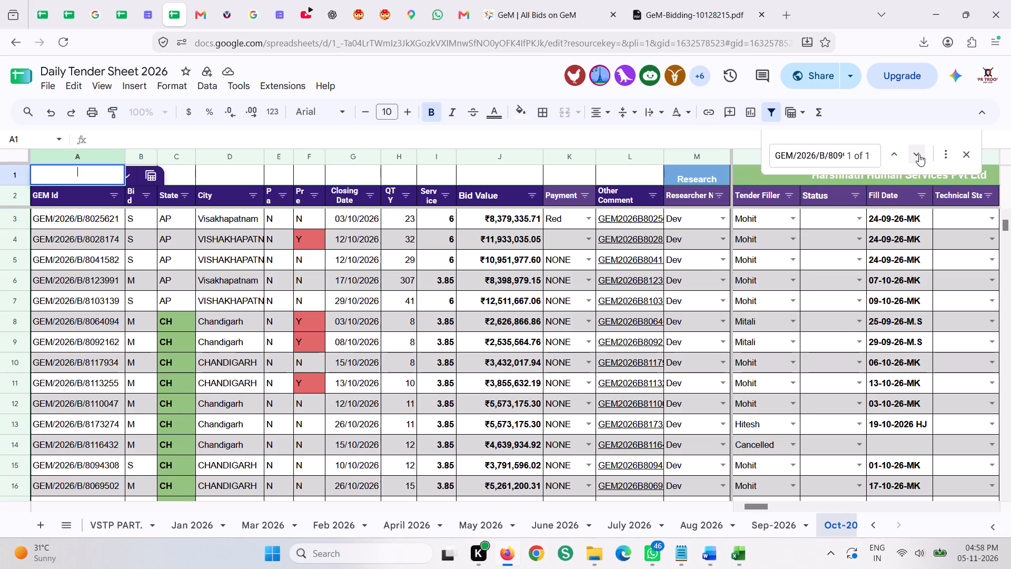
left_click(915, 154)
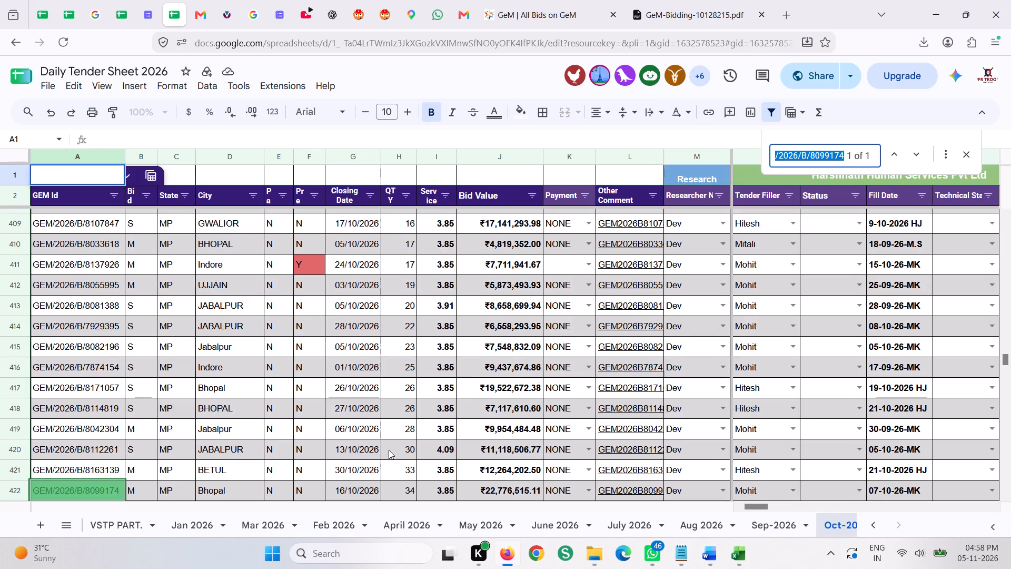
Open the linked Drive folder of bid GEM/2026/B/8099174, review Required documents.pdf, and close its preview.
left_click(622, 491)
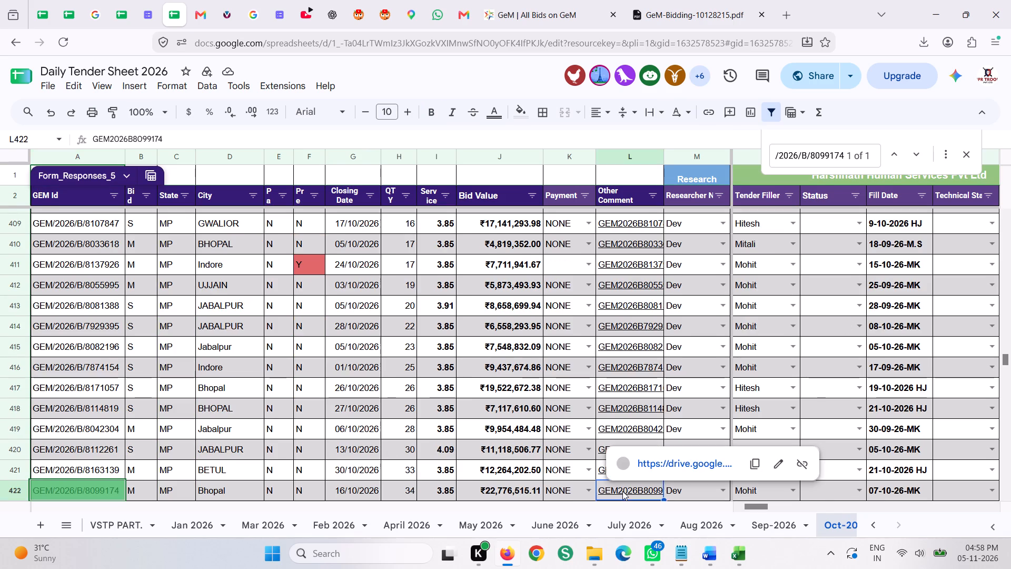
left_click(670, 465)
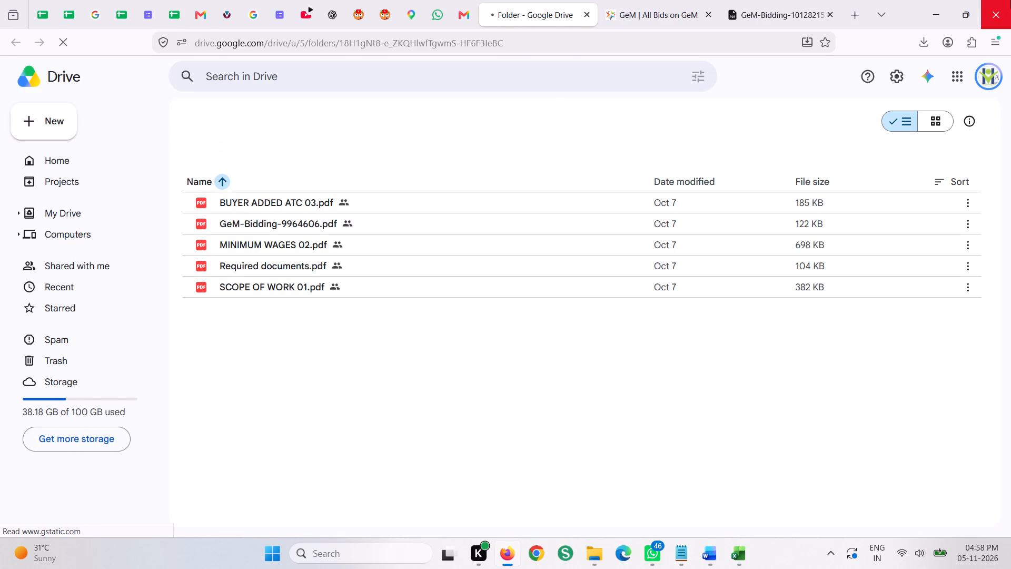
double_click(234, 267)
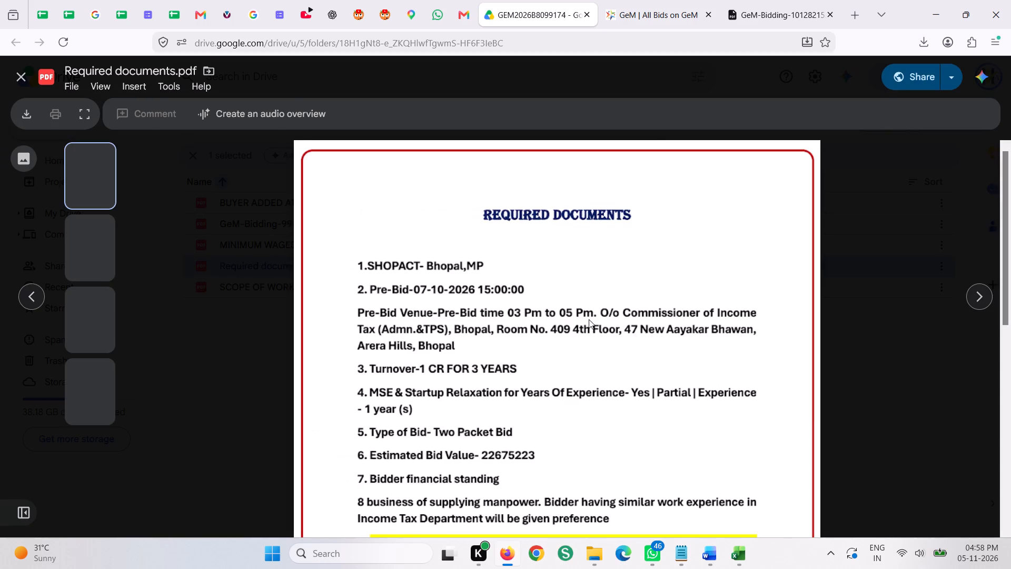
scroll(584, 330, "down", 2)
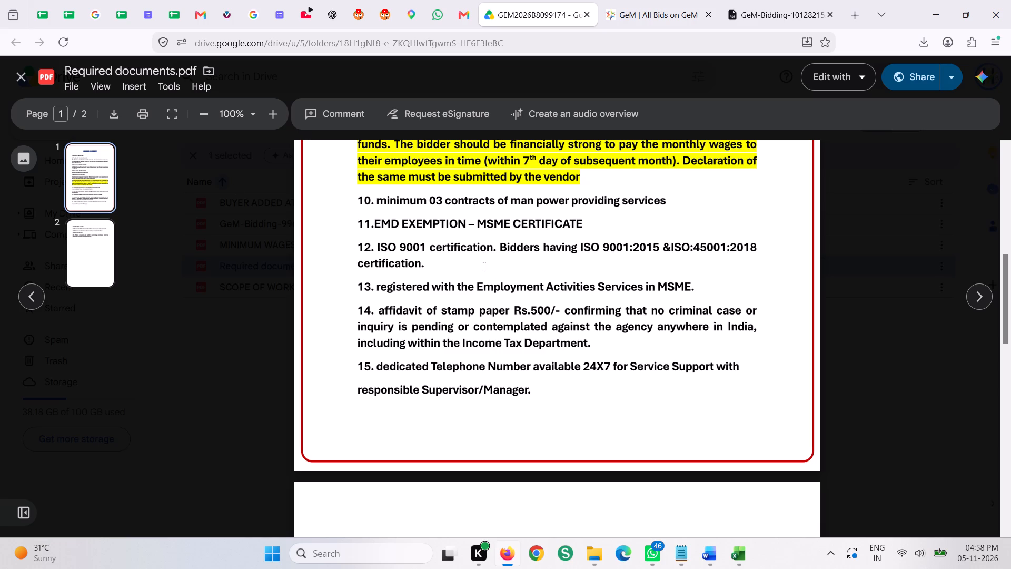
key("grave")
left_click(22, 77)
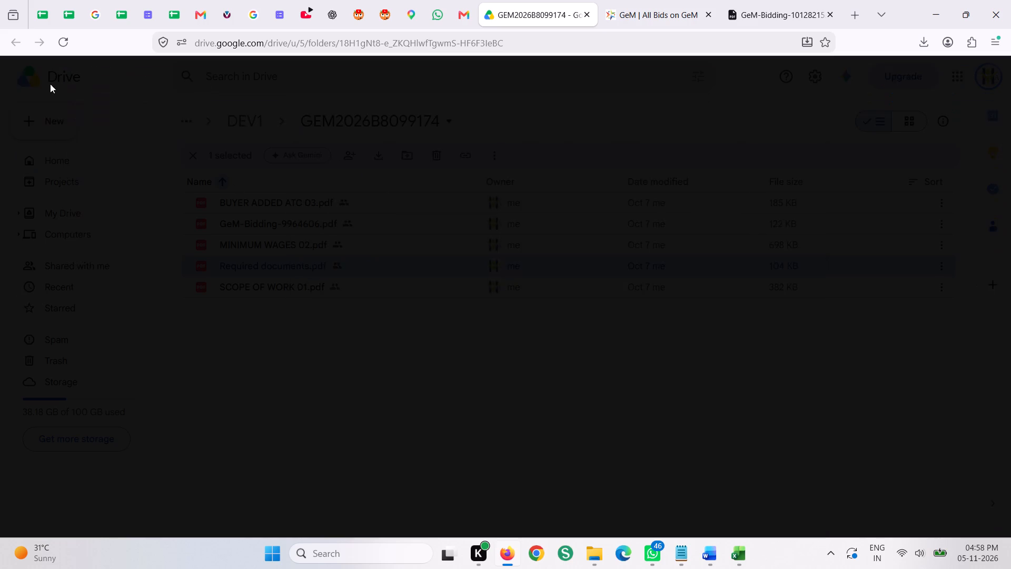
Read the additional terms and EMD conditions in BUYER ADDED ATC 03.pdf, and return to the bid PDF GeM-Bidding-10128215.
double_click(246, 205)
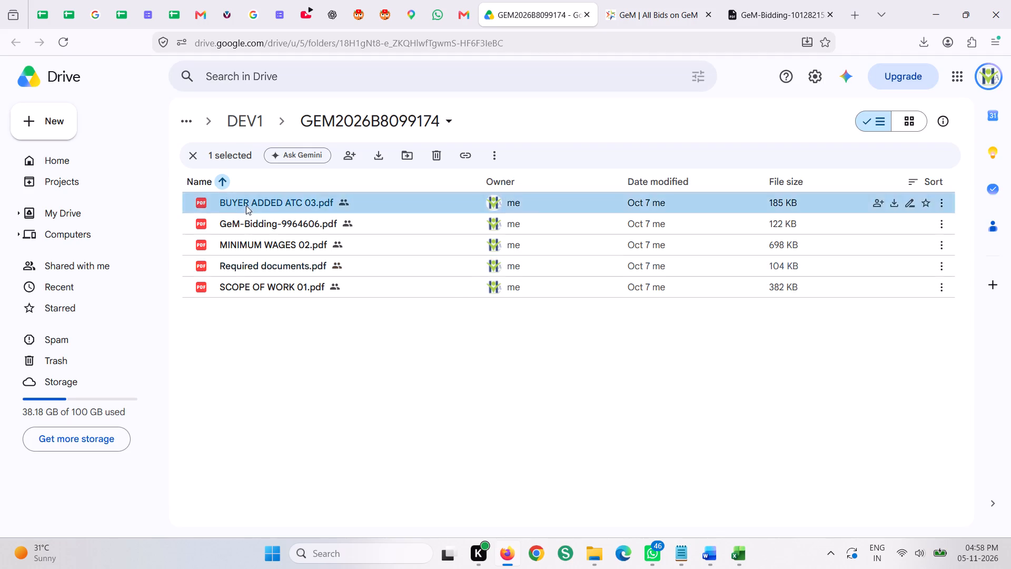
scroll(482, 307, "up", 1)
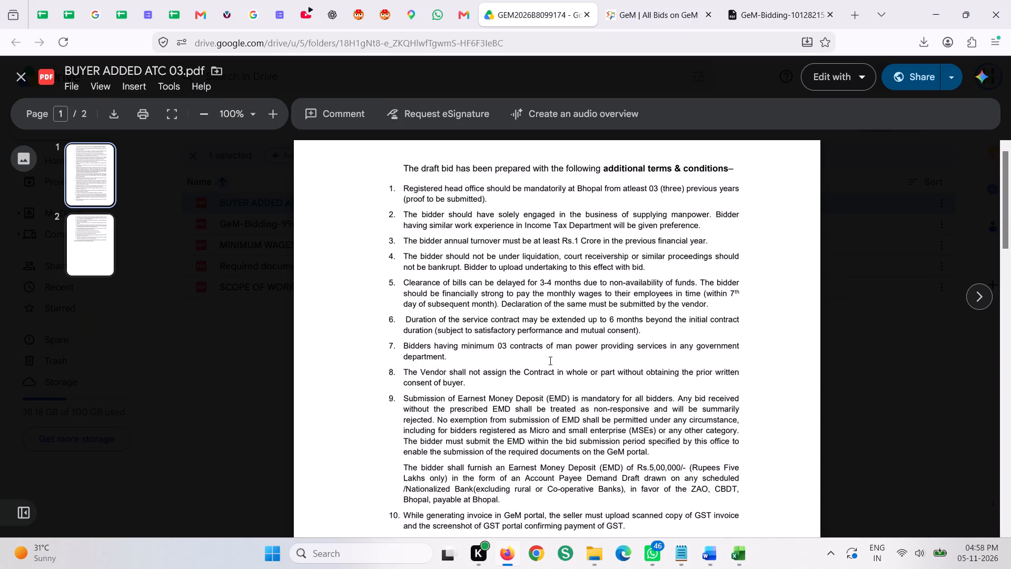
scroll(586, 434, "up", 3, "ctrl")
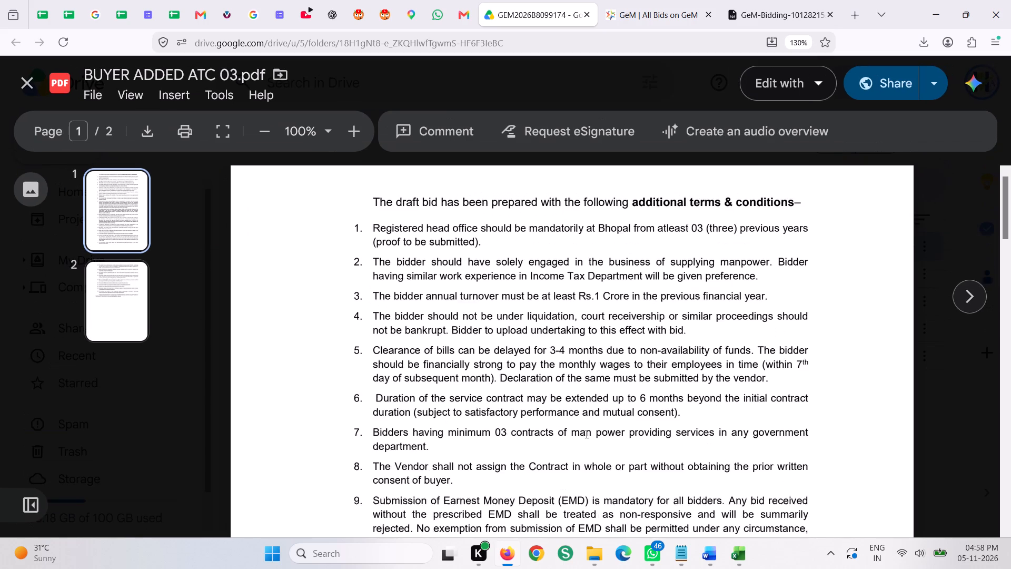
scroll(581, 431, "down", 1)
scroll(580, 399, "up", 1)
scroll(642, 420, "down", 1)
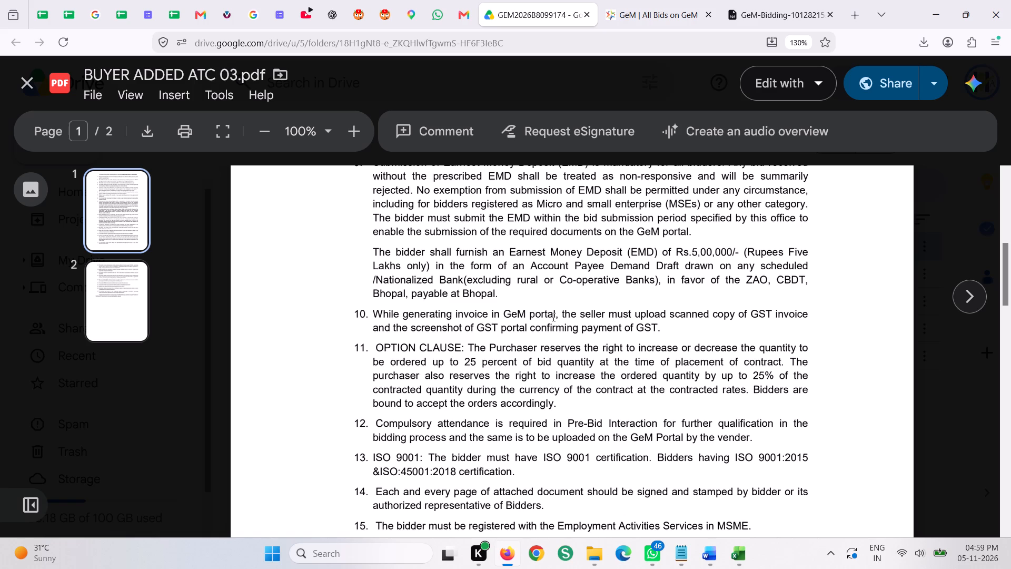
scroll(552, 319, "down", 2)
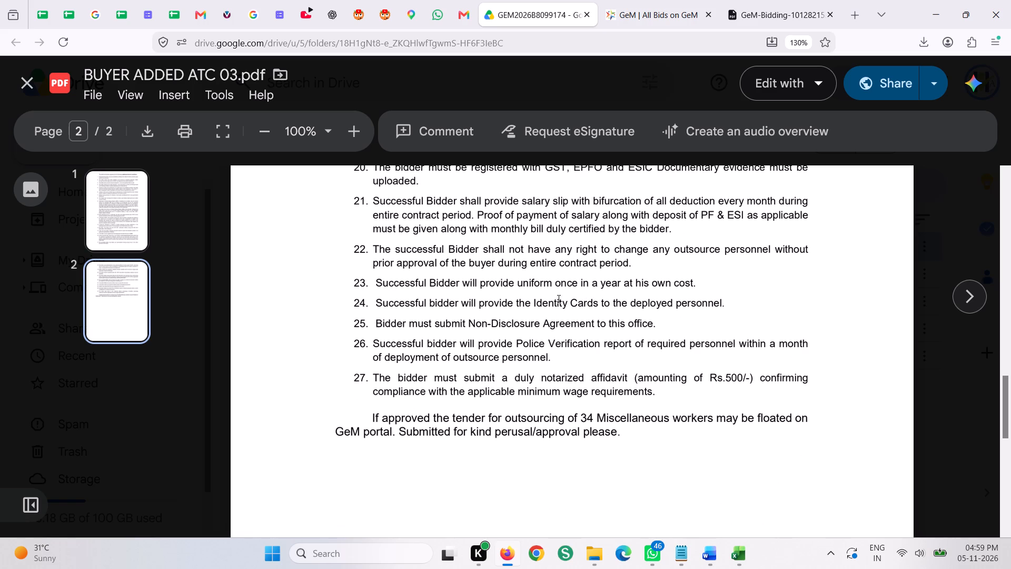
scroll(555, 300, "up", 2)
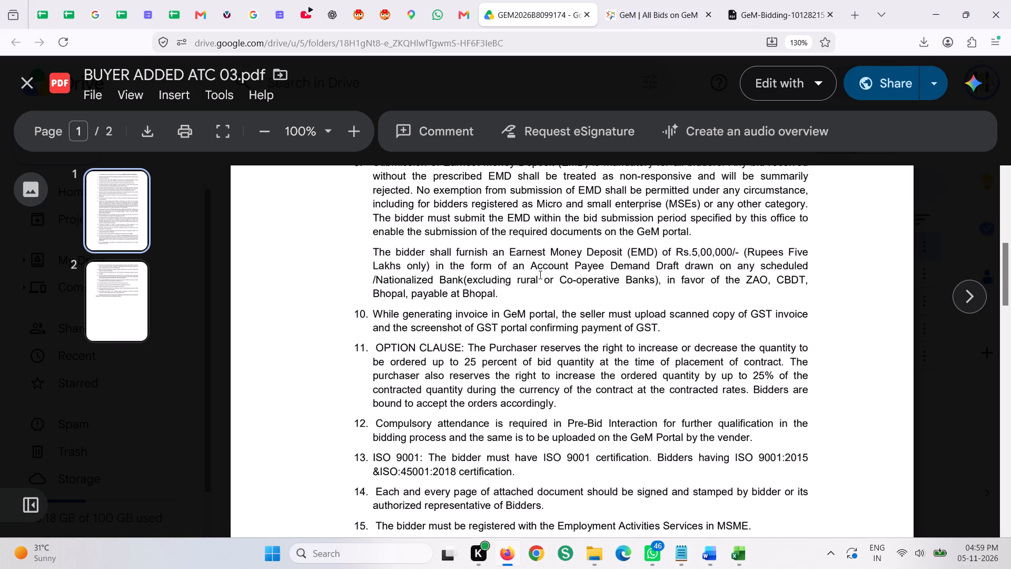
scroll(688, 279, "up", 1)
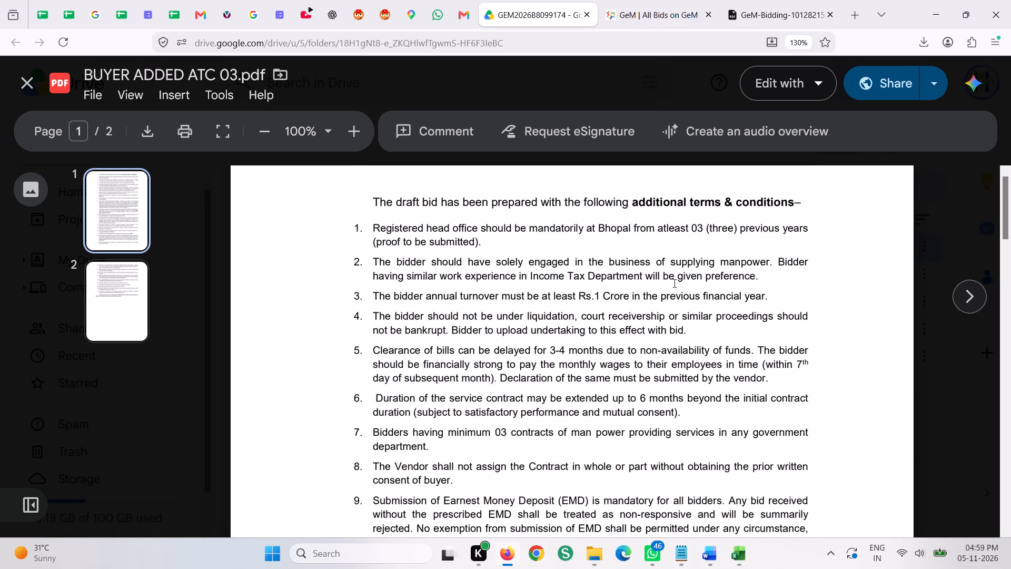
scroll(673, 283, "up", 1)
left_click(637, 0)
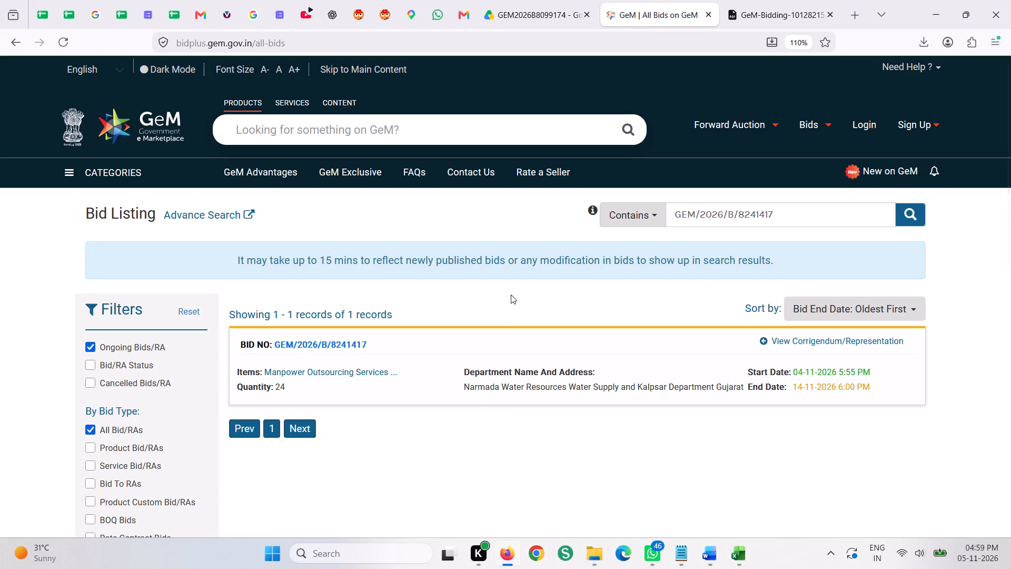
left_click(769, 0)
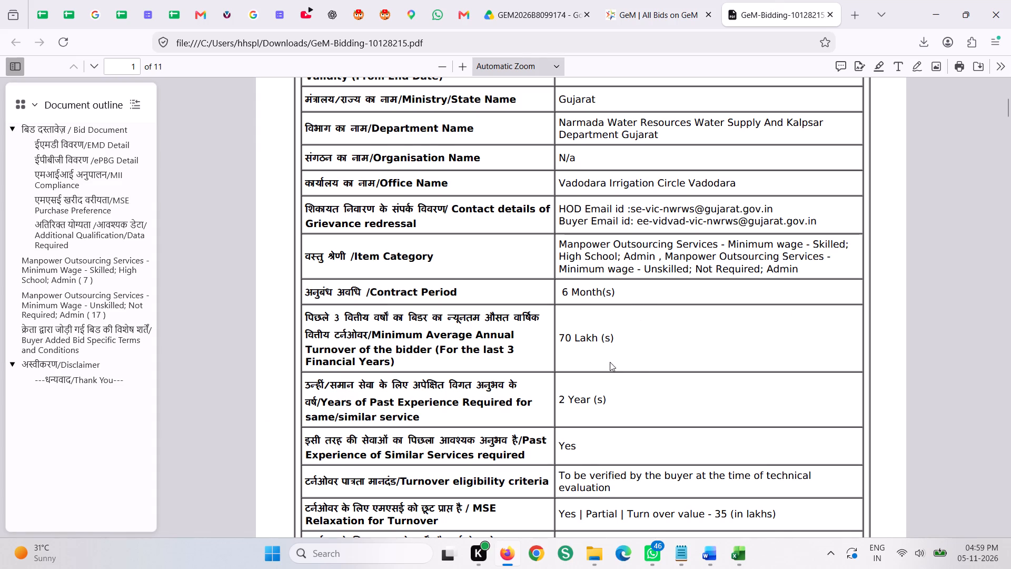
Read through the bid PDF GeM-Bidding-10128215 to the additional qualification section and open its scope of work document 1793794320.pdf.
scroll(608, 363, "down", 6)
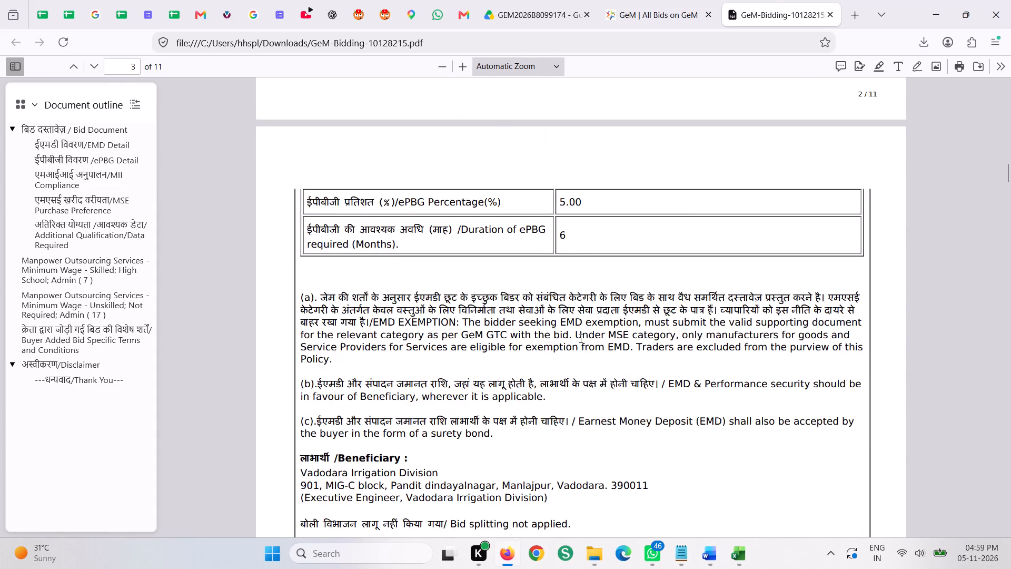
scroll(580, 338, "down", 3)
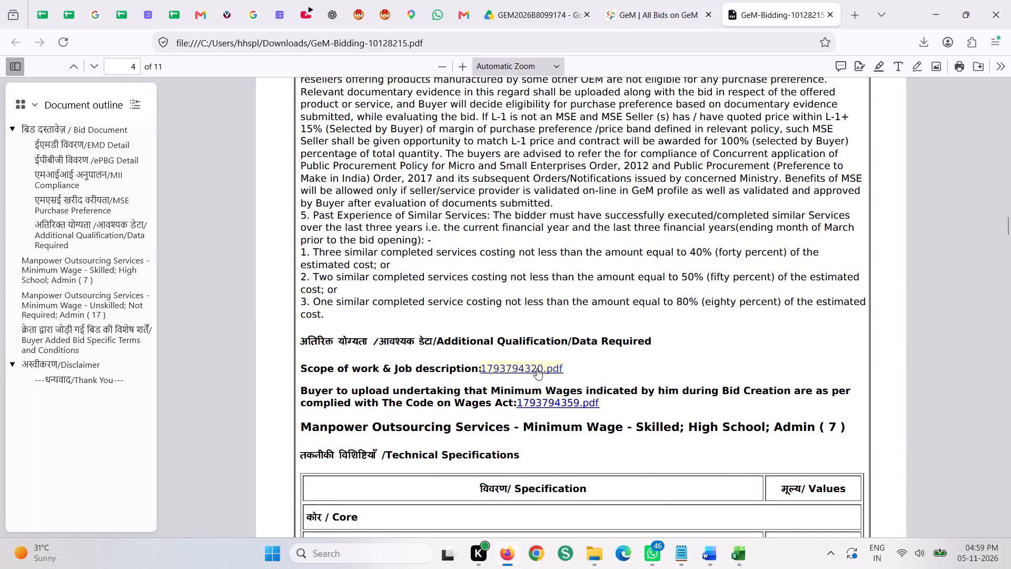
left_click(537, 368)
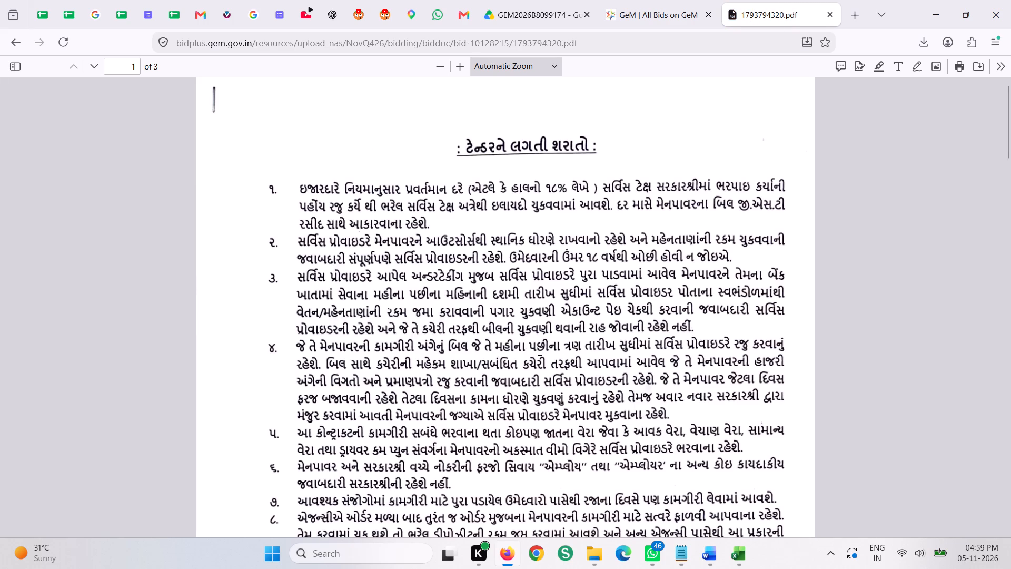
left_click(759, 0)
Close the BUYER ADDED ATC 03.pdf preview and review SCOPE OF WORK 01.pdf in the GEM2026B8099174 Drive folder.
left_click(550, 0)
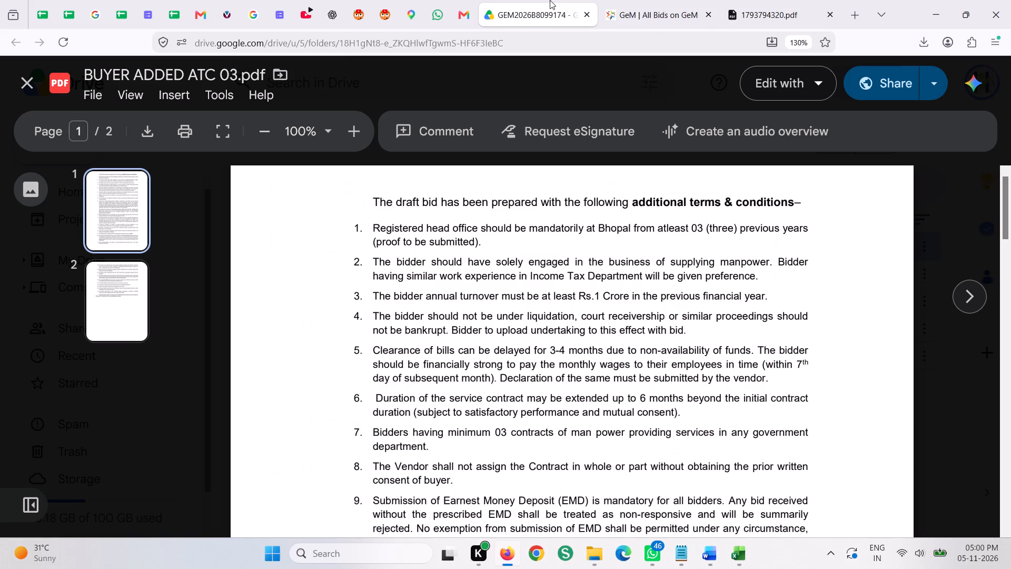
left_click(31, 83)
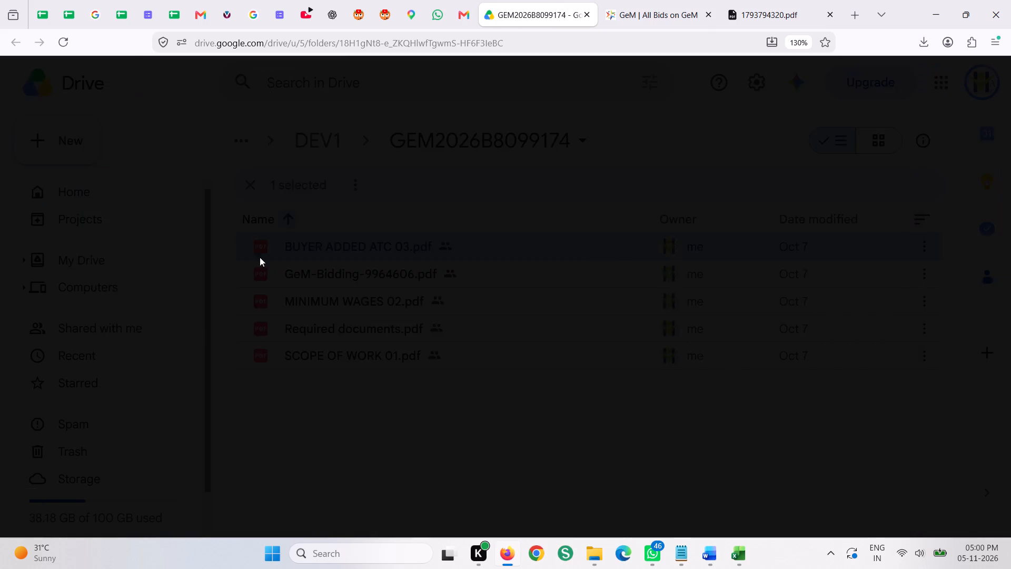
double_click(302, 357)
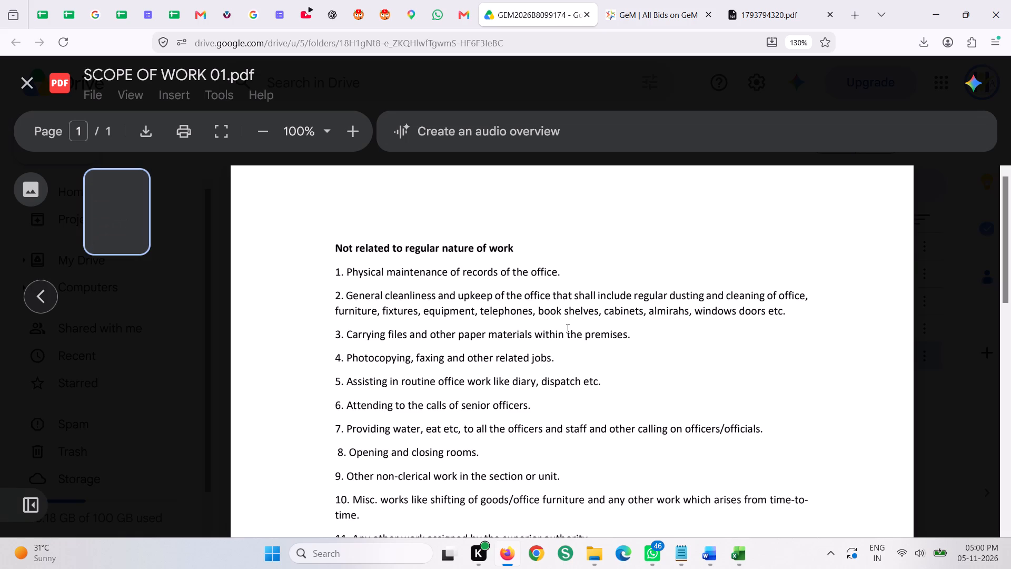
scroll(488, 323, "down", 1)
scroll(488, 323, "up", 1)
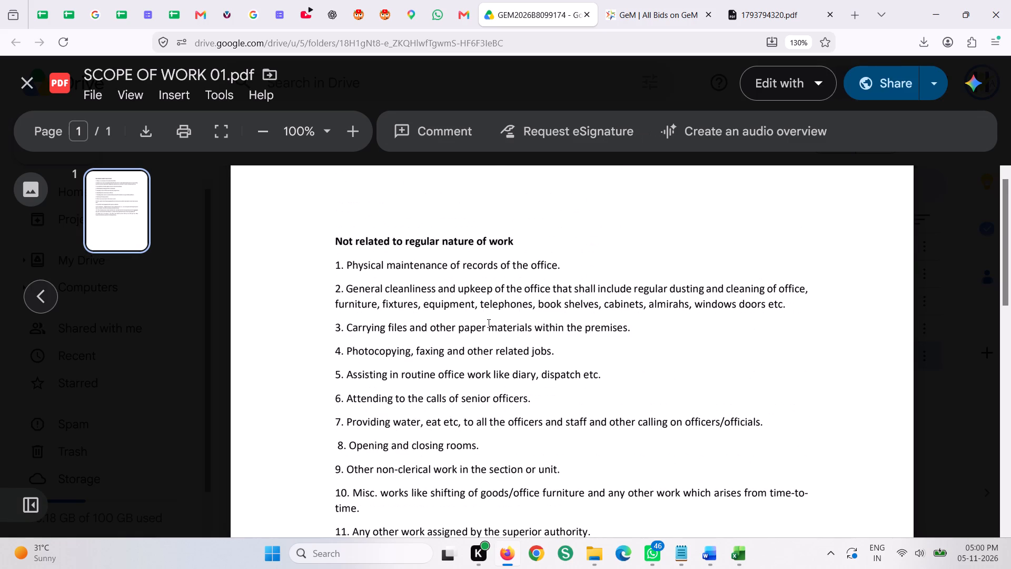
left_click(19, 81)
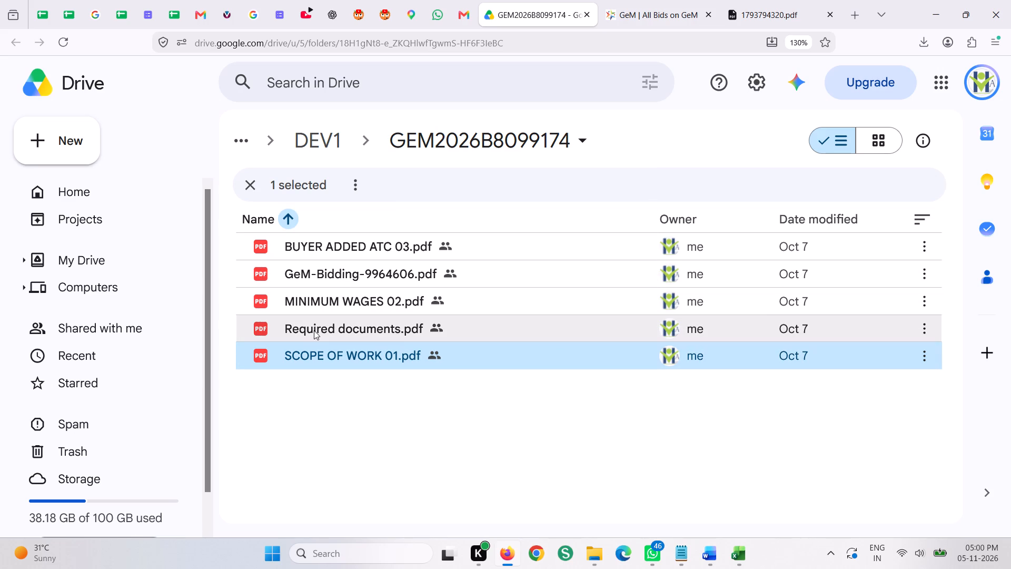
Review both pages of MINIMUM WAGES 02.pdf in the same Drive folder, and close the preview and the folder.
double_click(314, 303)
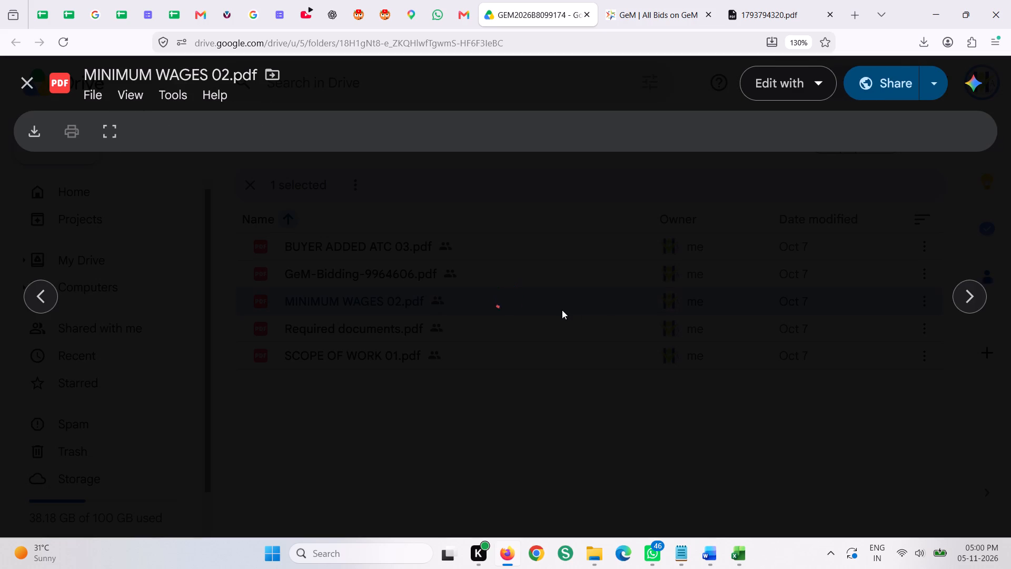
scroll(560, 307, "down", 3)
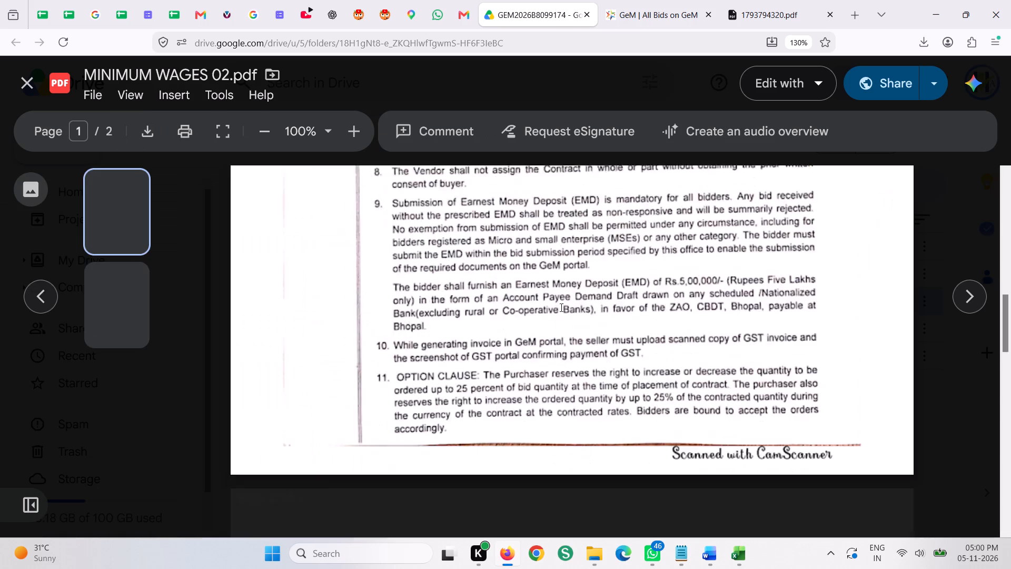
scroll(560, 307, "down", 5)
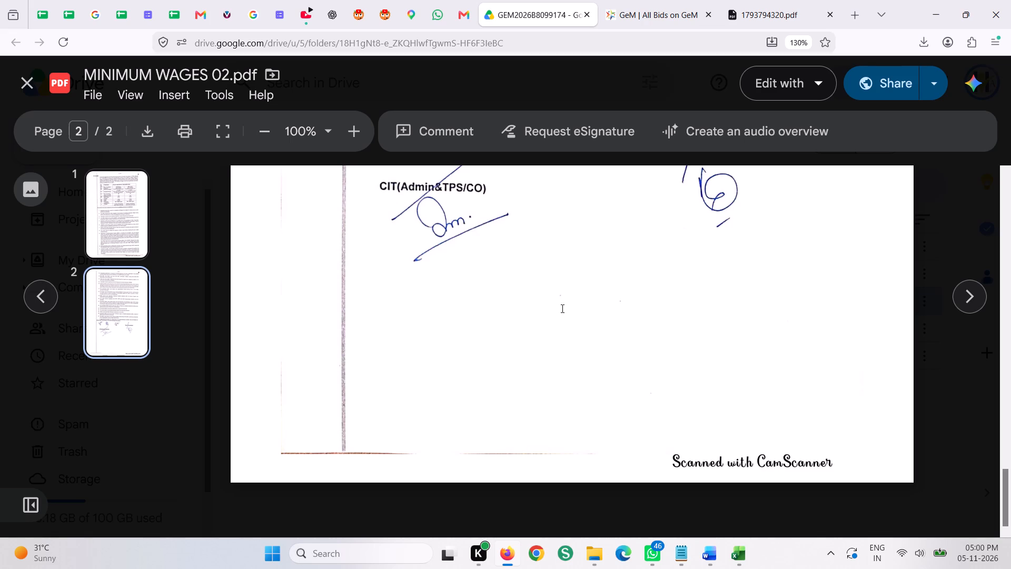
scroll(556, 282, "up", 6)
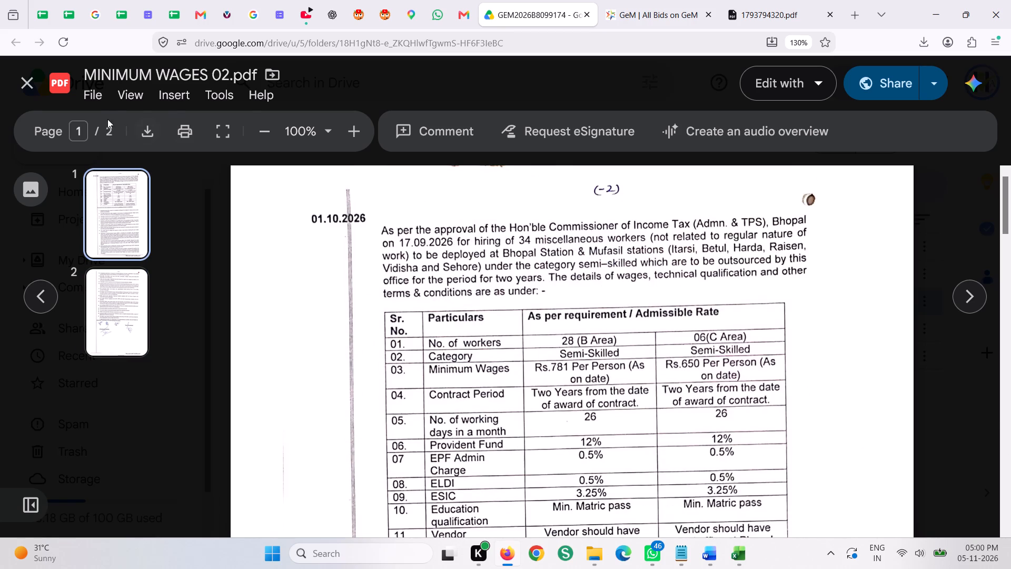
left_click(26, 80)
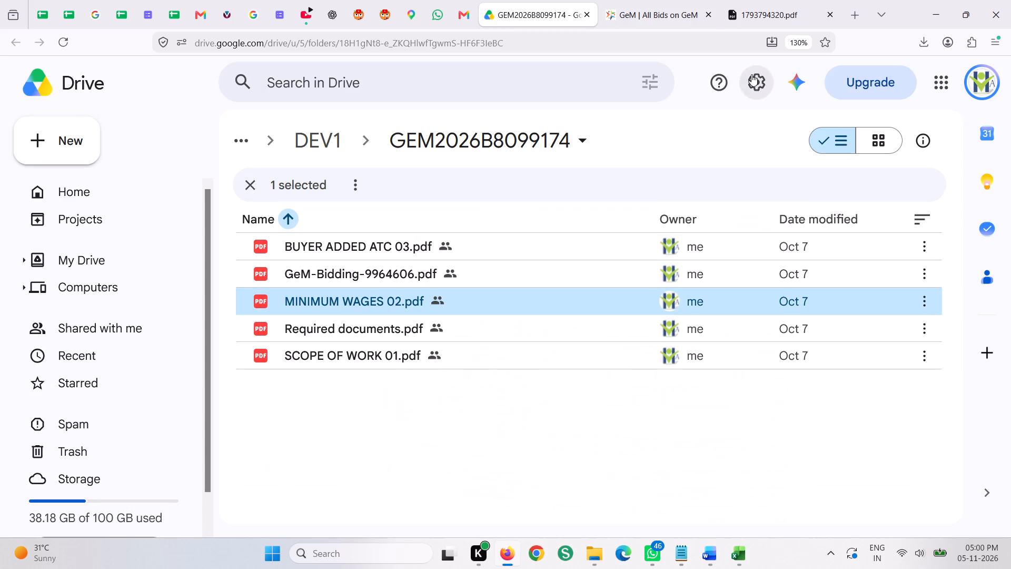
left_click(528, 0)
left_click(591, 14)
Look through the Gujarati tender conditions in 1793794320.pdf up to its last page.
left_click(676, 0)
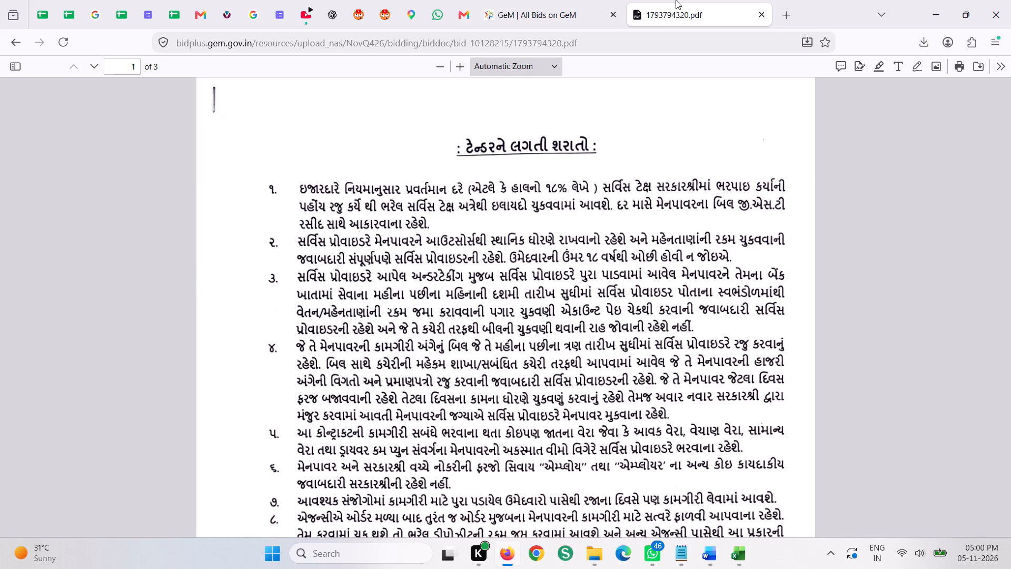
scroll(604, 220, "down", 19)
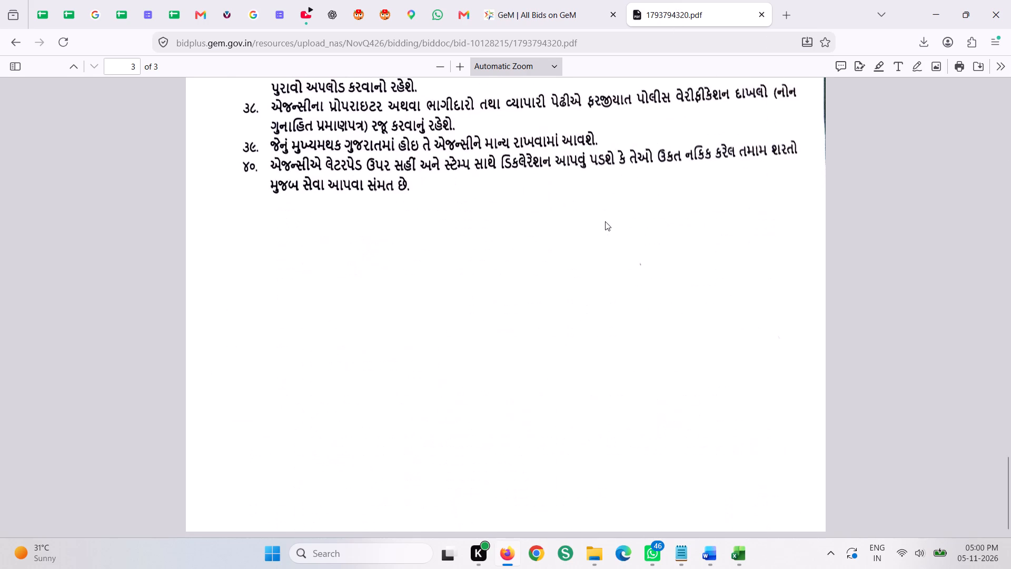
scroll(605, 221, "up", 5)
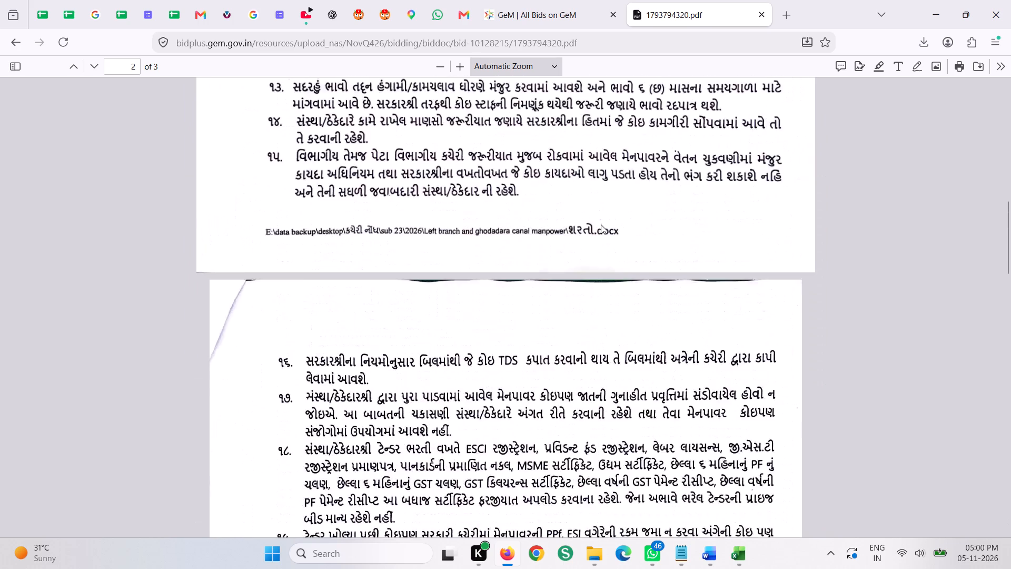
scroll(603, 219, "up", 5)
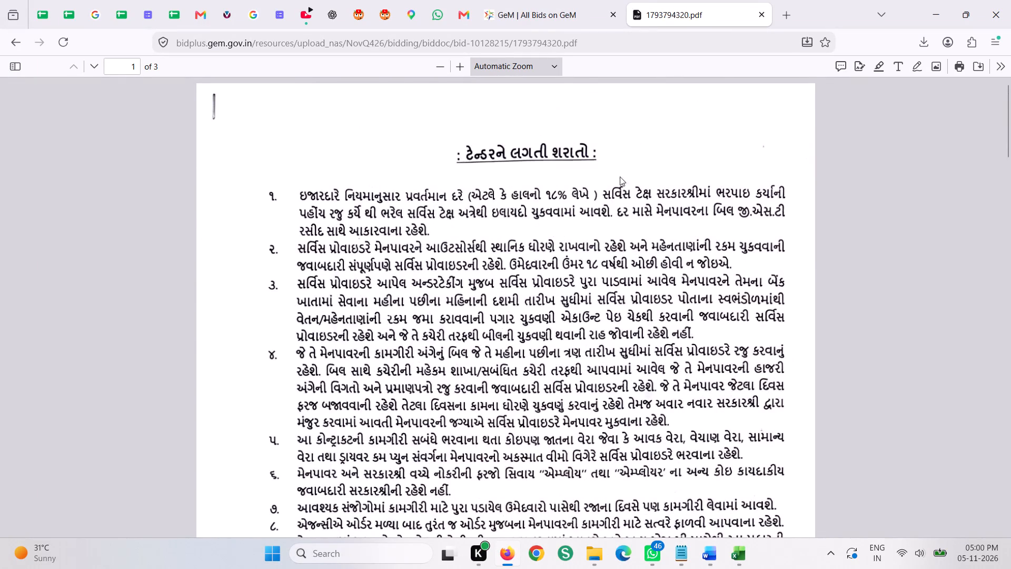
scroll(625, 246, "down", 14)
left_click(726, 0)
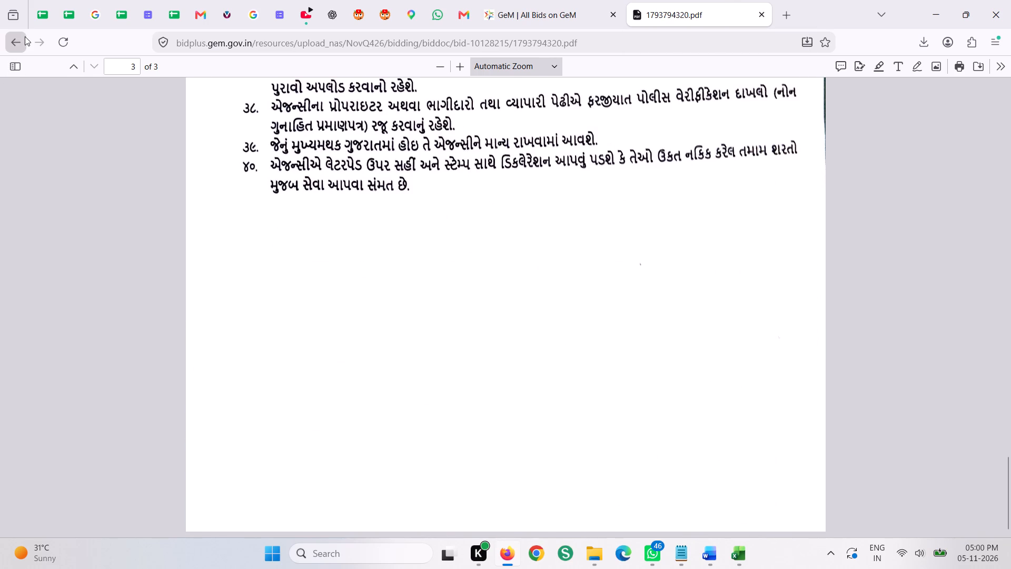
Return to the bid PDF GeM-Bidding-10128215 and review its bid details and payment terms.
left_click(25, 36)
left_click(536, 0)
left_click(751, 0)
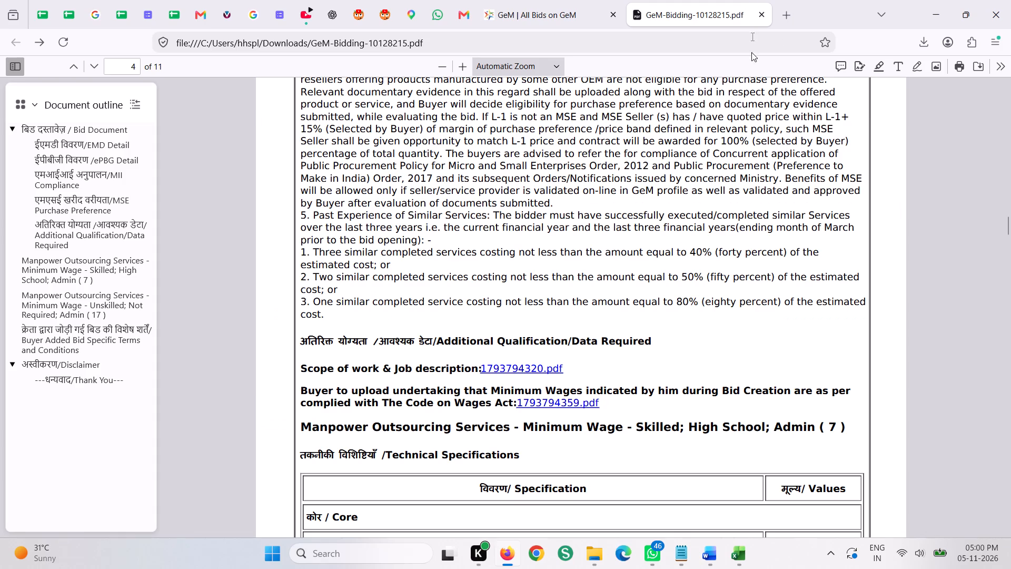
scroll(700, 202, "up", 17)
scroll(655, 248, "down", 4)
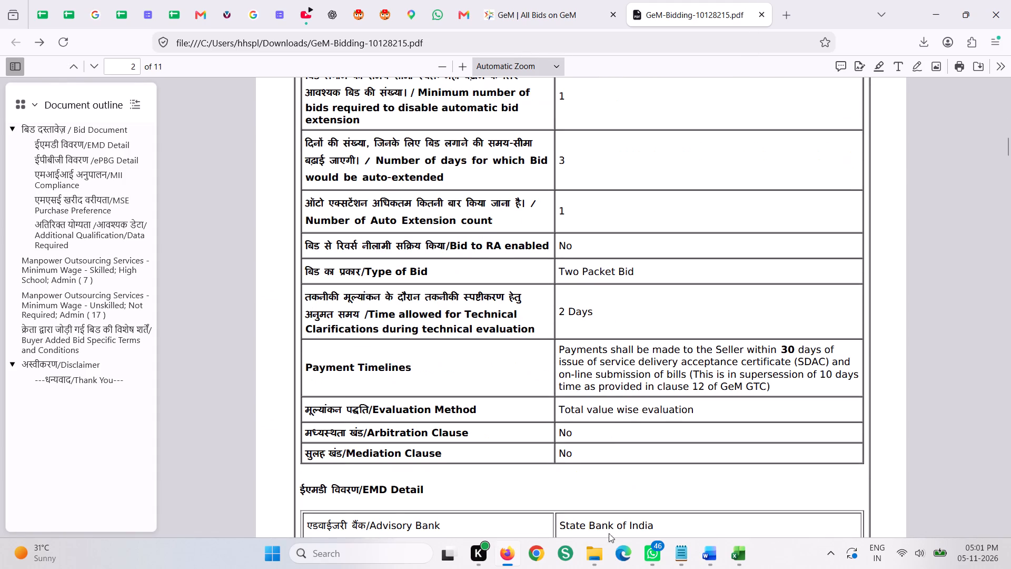
left_click(597, 555)
left_click(596, 555)
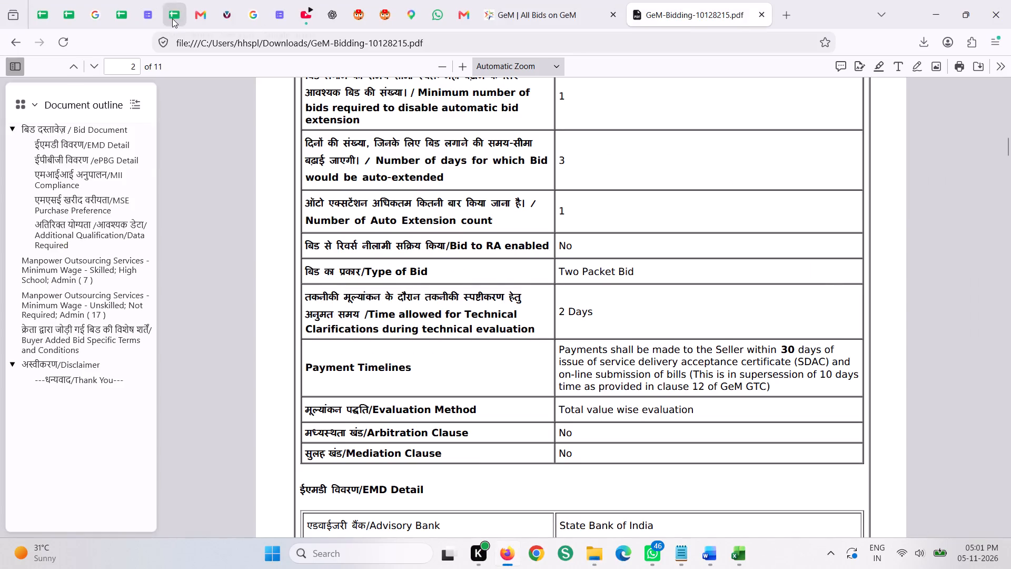
Copy the GeM ID GEM/2026/B/8241417 from the Vadodara row of Form Responses 1 in the Daily Tender Sheet.
left_click(172, 18)
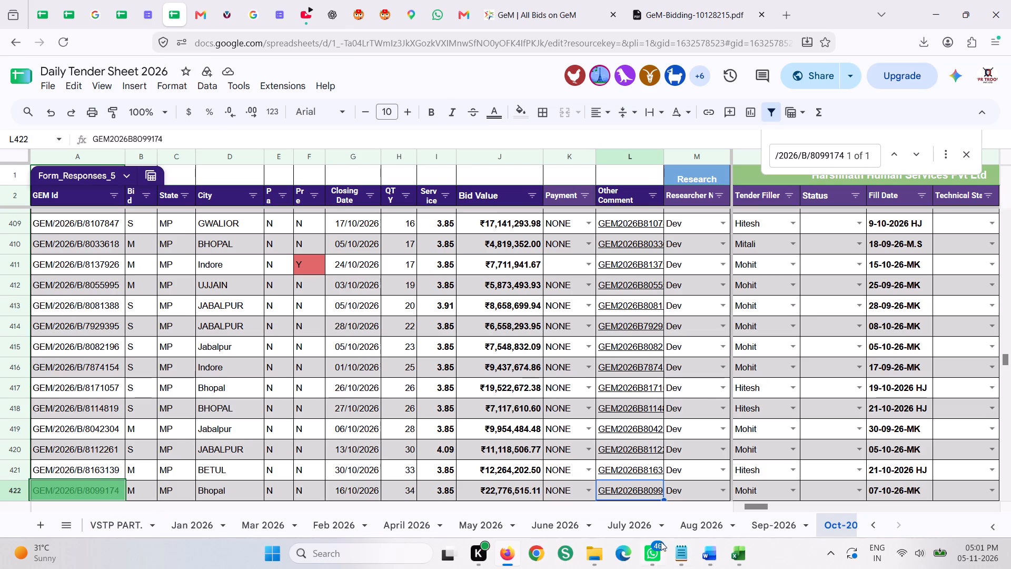
triple_click(872, 525)
left_click(872, 525)
left_click(125, 524)
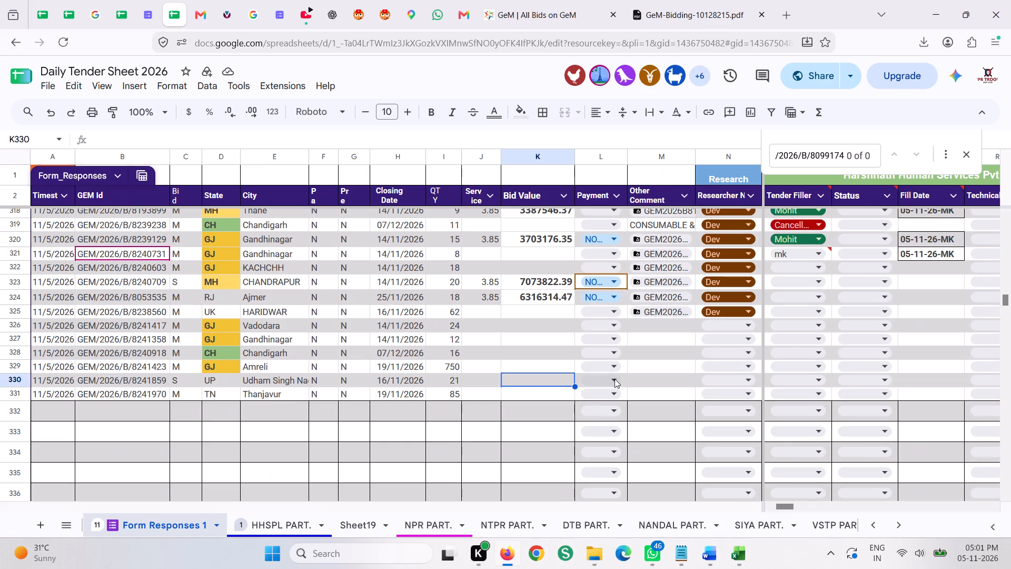
left_click(670, 323)
key("Left")
key("Left")
key("Left")
key("Left")
key("Left")
key("Left")
key("Left")
key("Left")
key("Left")
key("Left")
key("Left")
key("Left")
key("Left")
key("Left")
key("Left")
key("Left")
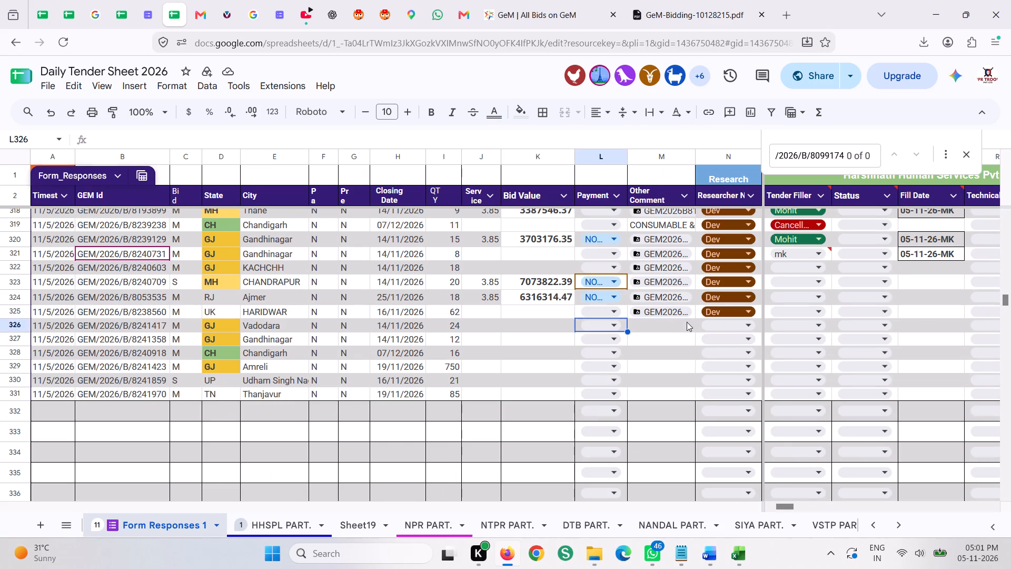
key("Right")
key("ctrl+c")
Set the researcher name for bid GEM/2026/B/8241417 to Dev and select its Other Comment cell.
key("Right")
key("Right")
key("Right")
key("Right")
key("Right")
key("Right")
key("Right")
key("Right")
key("Right")
key("Right")
key("Right")
key("Right")
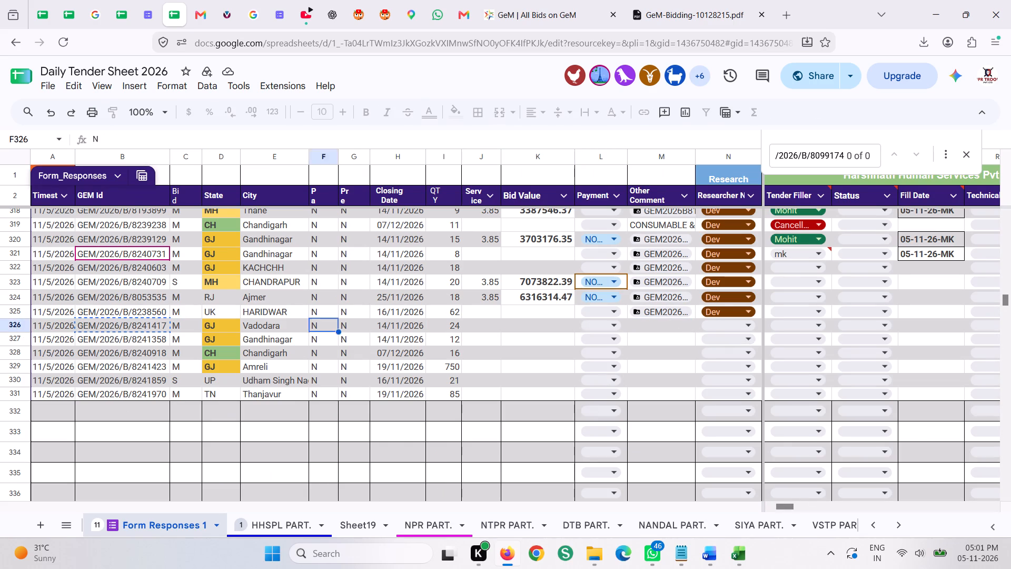
key("Right")
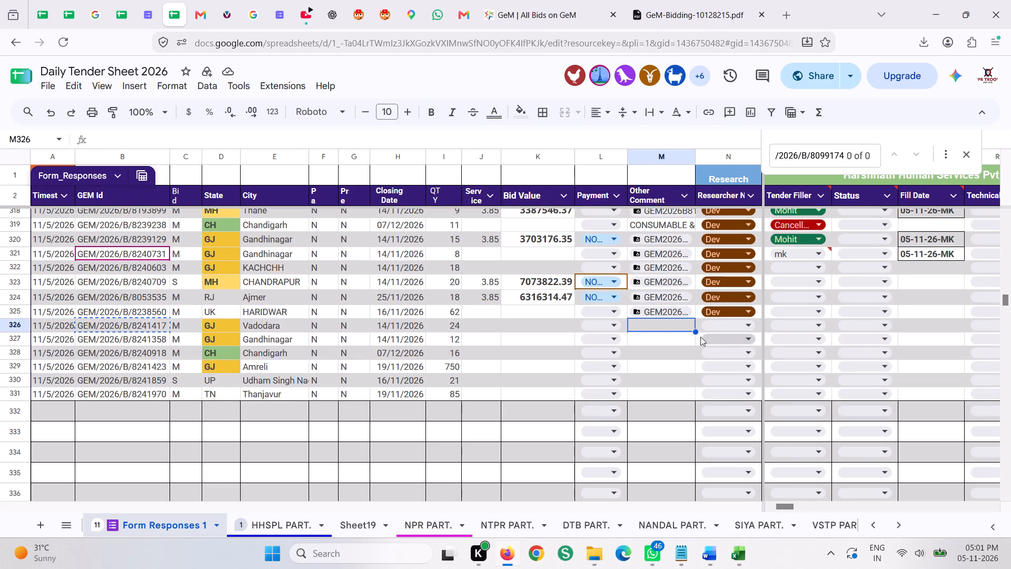
left_click(713, 327)
left_click(710, 346)
left_click(679, 327)
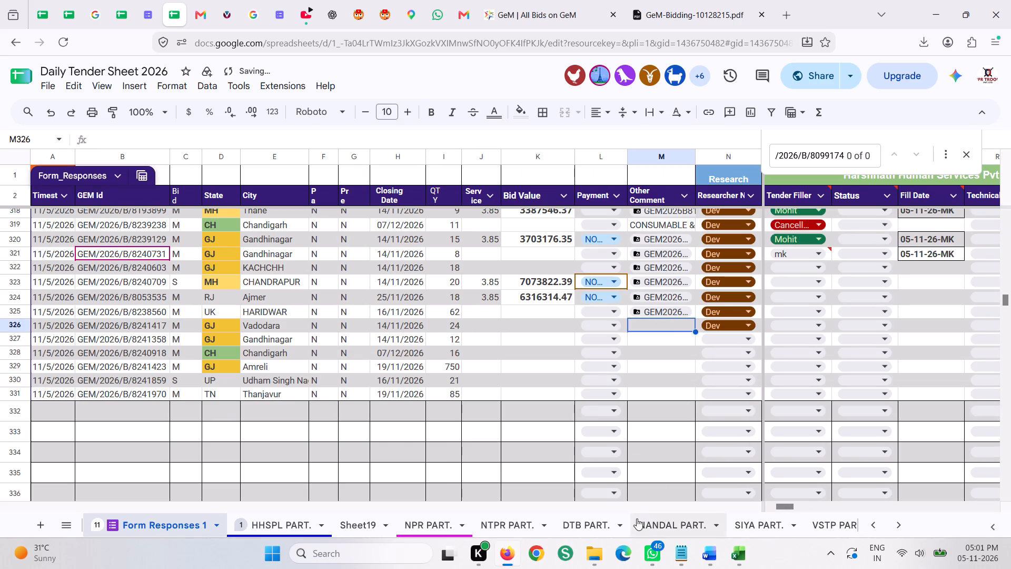
Check the bid number in the bid PDF, create a folder named GEM2026B8241417 in DEV1, and open it.
left_click(596, 545)
scroll(405, 287, "up", 2)
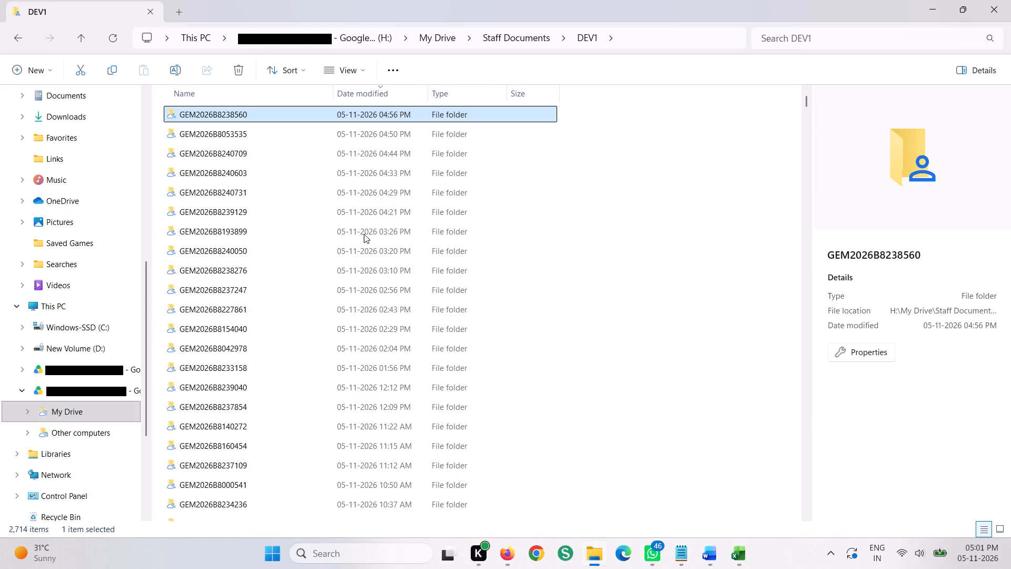
scroll(364, 234, "up", 3)
left_click(517, 554)
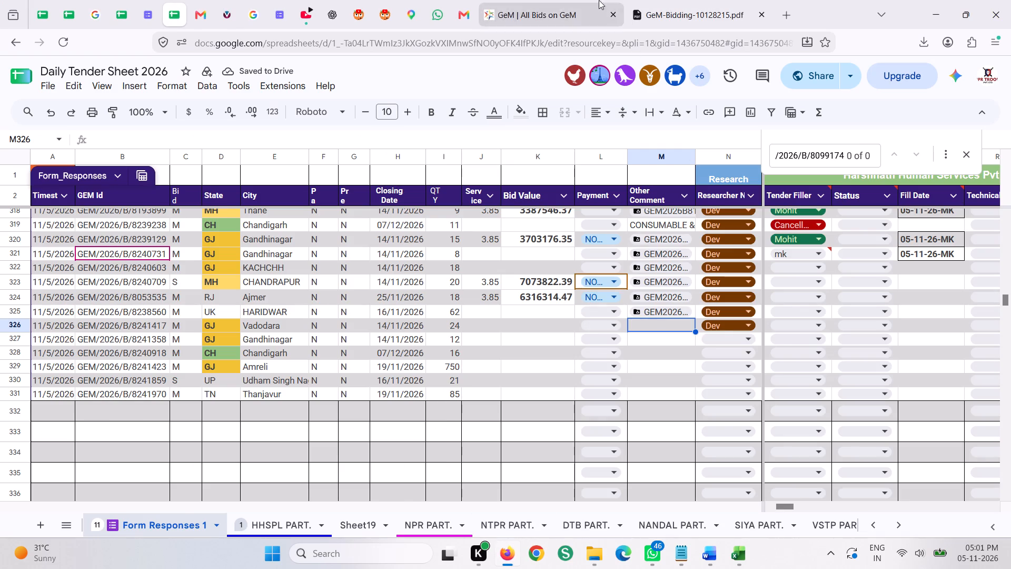
left_click(599, 0)
left_click(719, 0)
scroll(724, 226, "up", 9)
scroll(632, 495, "down", 1)
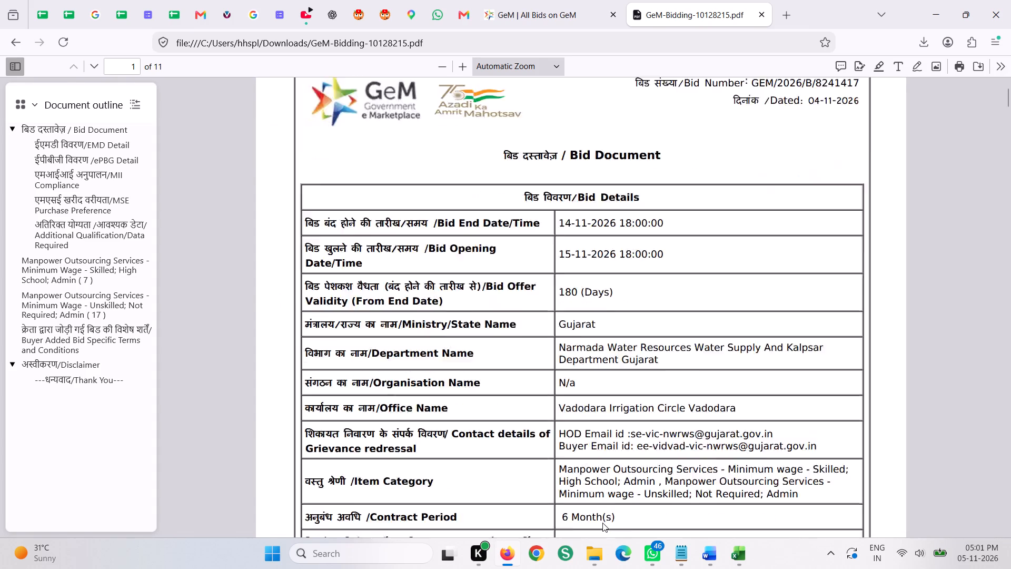
left_click(592, 562)
right_click(534, 227)
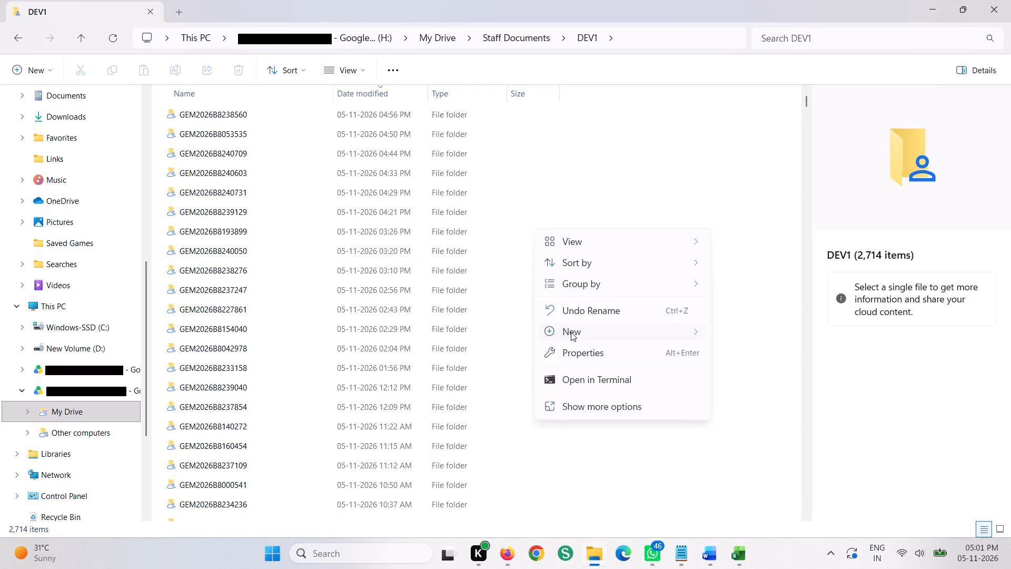
left_click(571, 332)
left_click(764, 122)
key("ctrl+v")
key("Return")
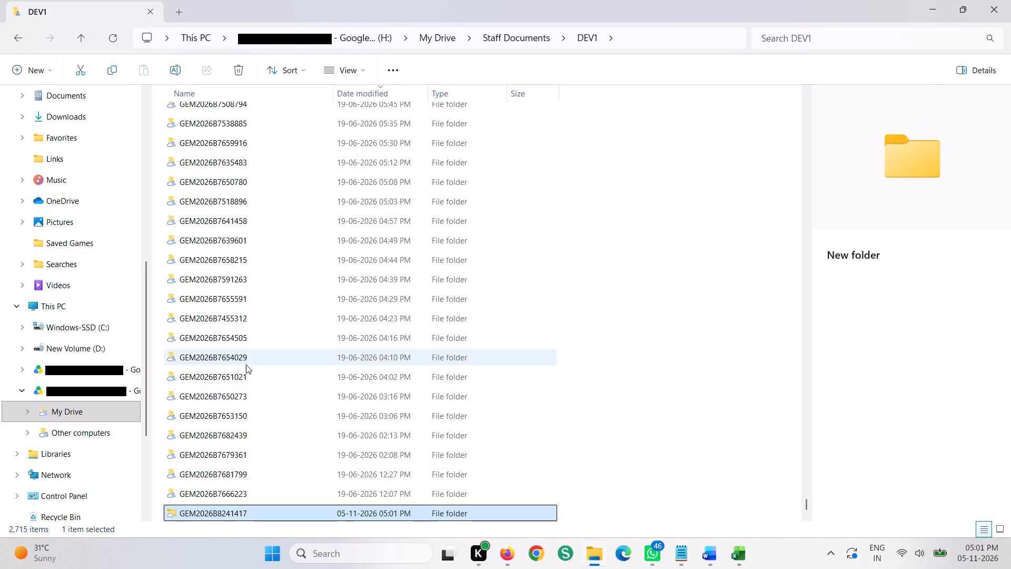
double_click(225, 517)
Save the bid PDF as GeM-Bidding-10128215 in the DEV1 folder GEM2026B8241417.
left_click(501, 553)
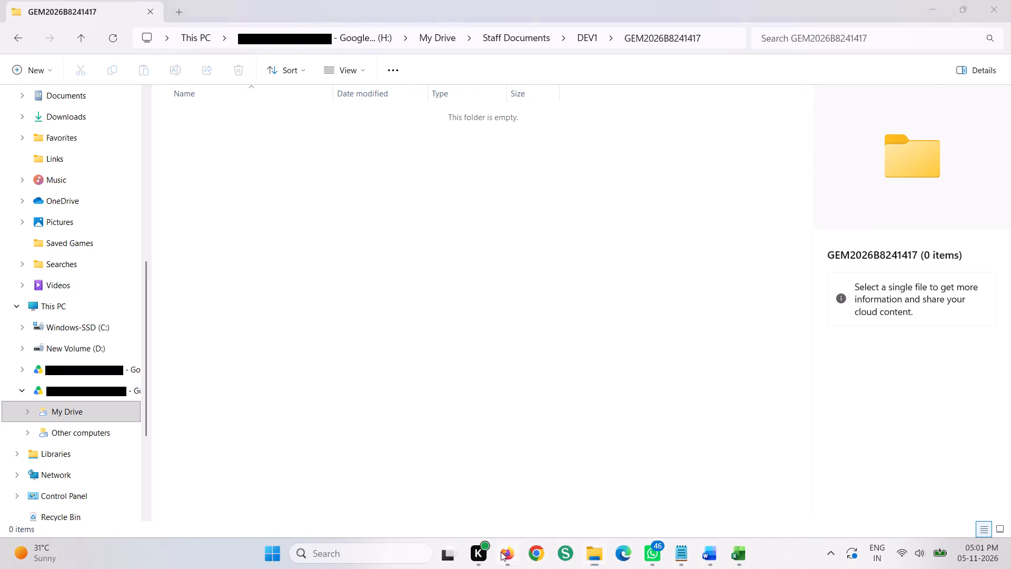
scroll(691, 204, "up", 1)
left_click(976, 71)
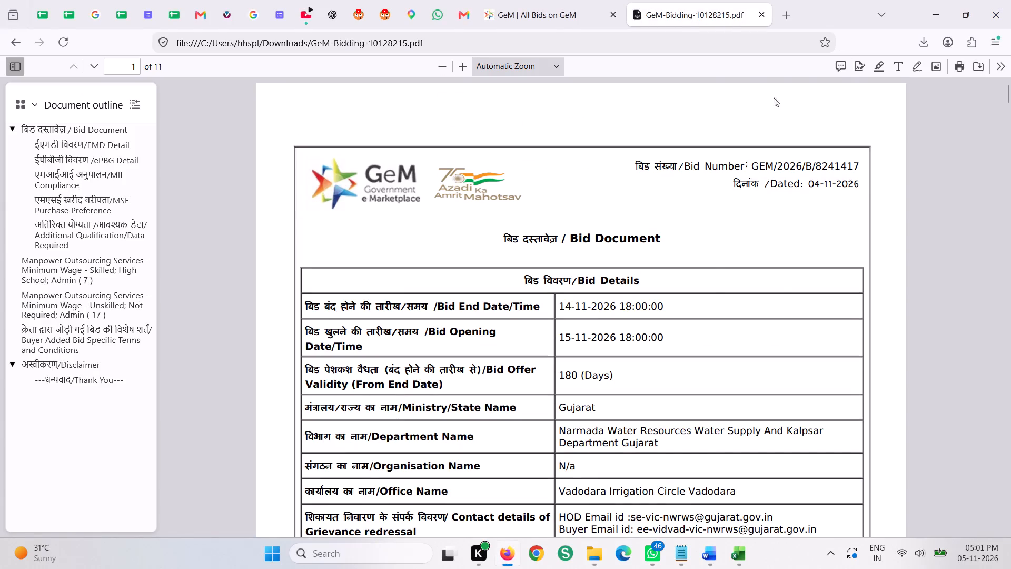
scroll(209, 90, "up", 1)
left_click(233, 70)
scroll(334, 162, "up", 5)
double_click(357, 138)
left_click(338, 303)
left_click(643, 361)
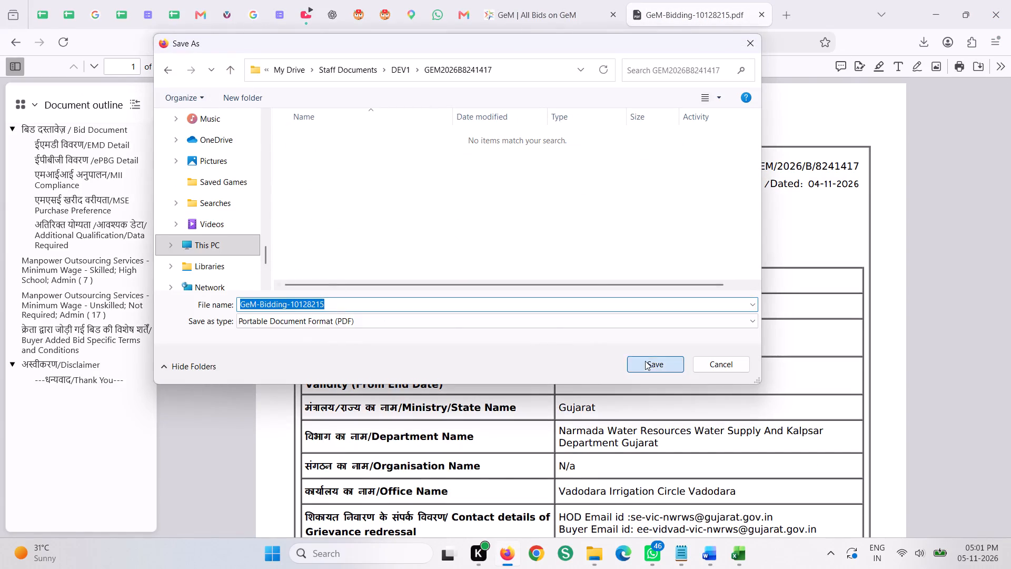
Find the Scope of work & Job description attachment in the bid PDF and open 1793794320.pdf.
scroll(671, 355, "down", 3)
scroll(561, 289, "down", 7)
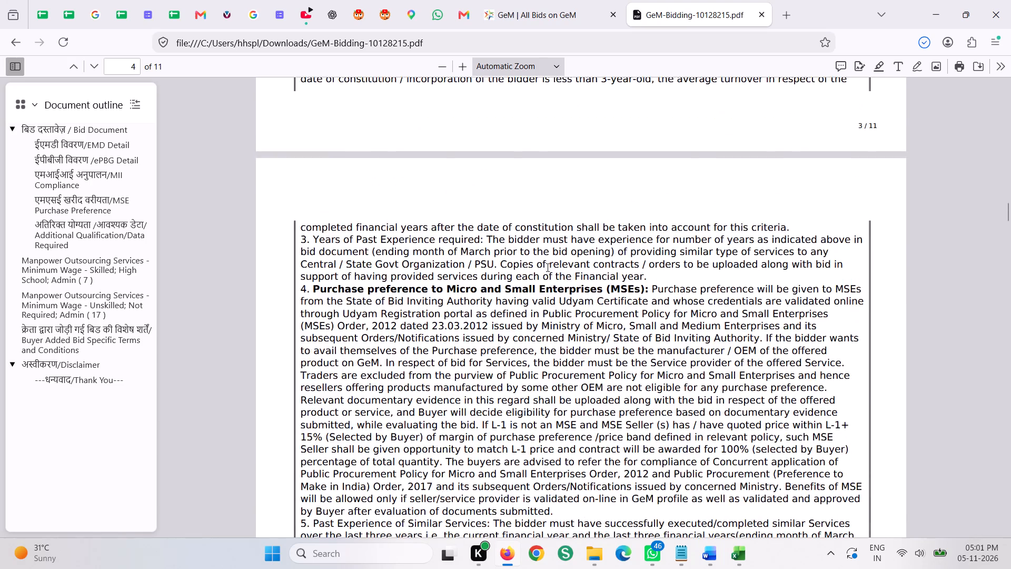
scroll(547, 268, "down", 1)
scroll(569, 271, "up", 1)
left_click(517, 373)
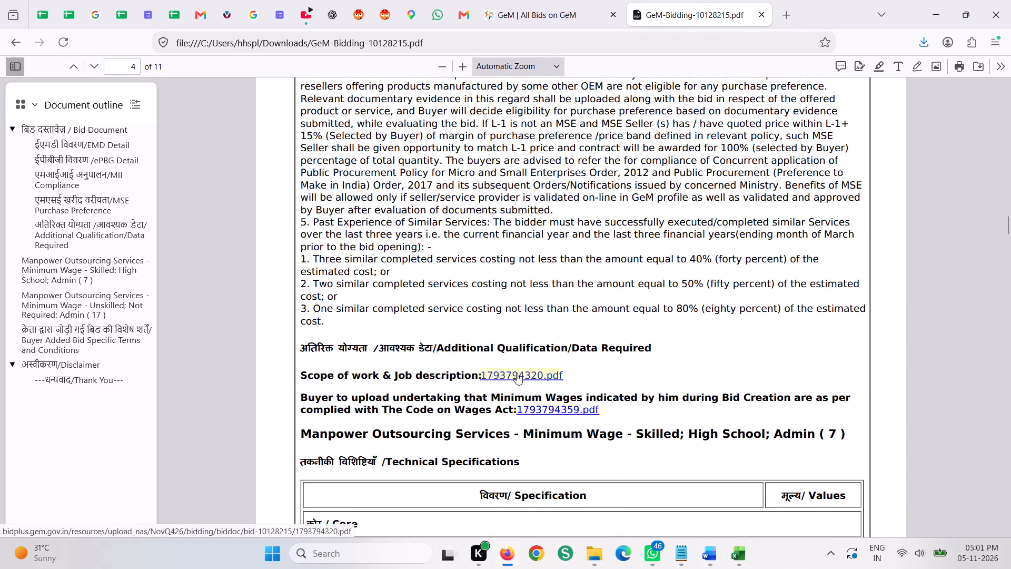
Save the attachment 1793794320.pdf in the DEV1 folder GEM2026B8241417, with a file name identifying it as the scope of work.
scroll(641, 364, "up", 7)
left_click(980, 65)
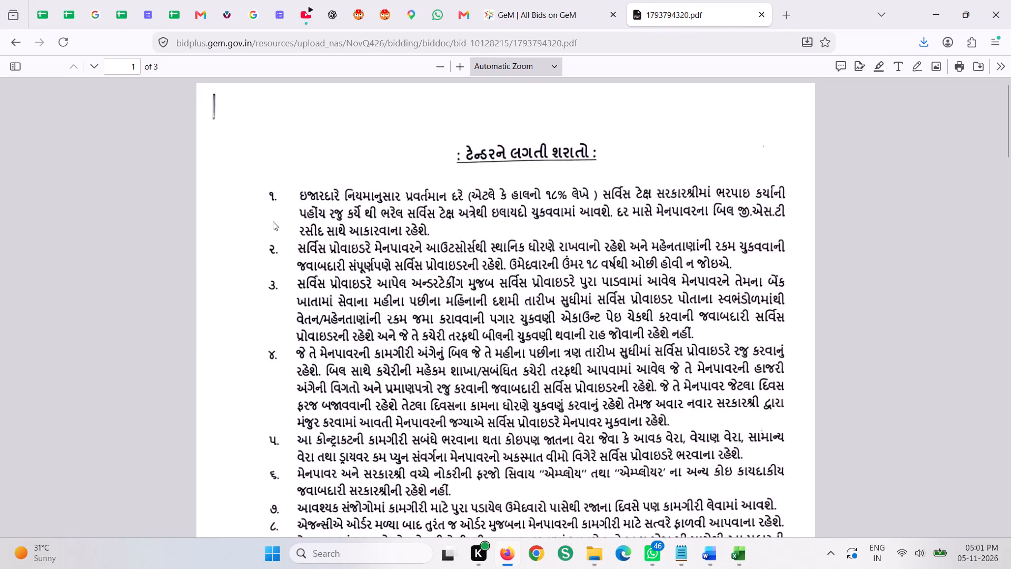
scroll(259, 219, "up", 5)
left_click(234, 73)
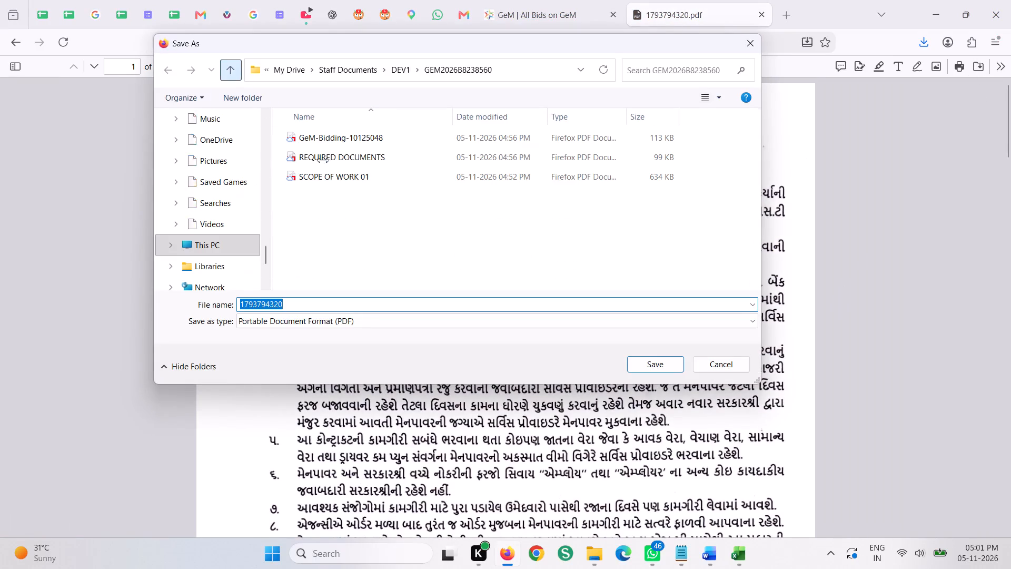
scroll(323, 160, "up", 5)
double_click(340, 140)
left_click(302, 312)
left_click(302, 307)
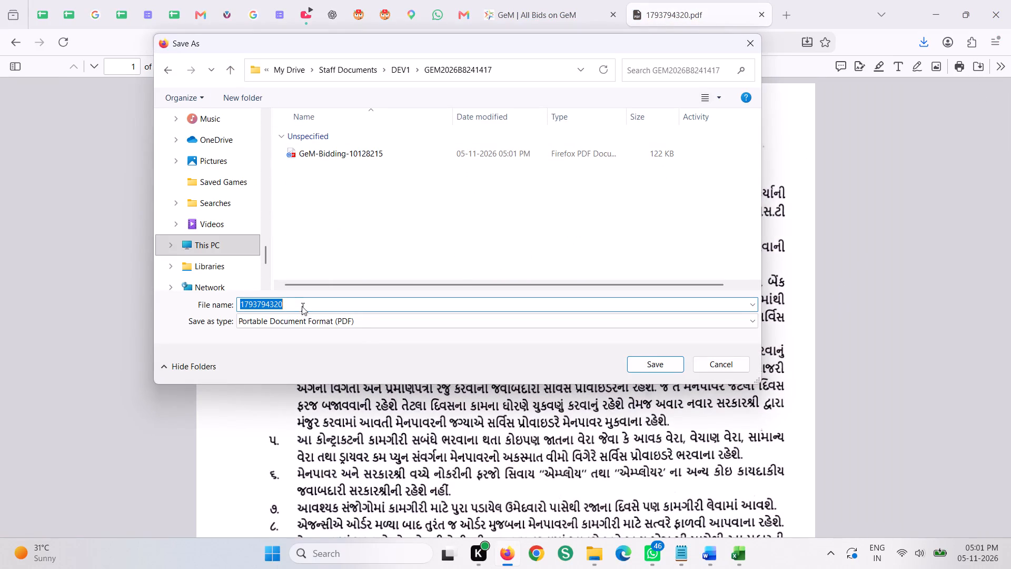
type("SCOPE OFW")
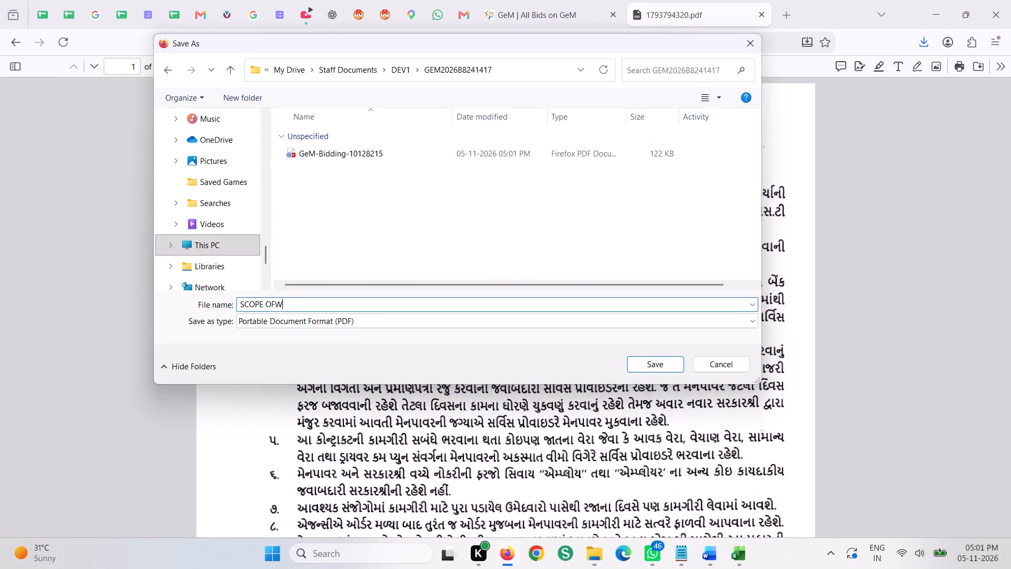